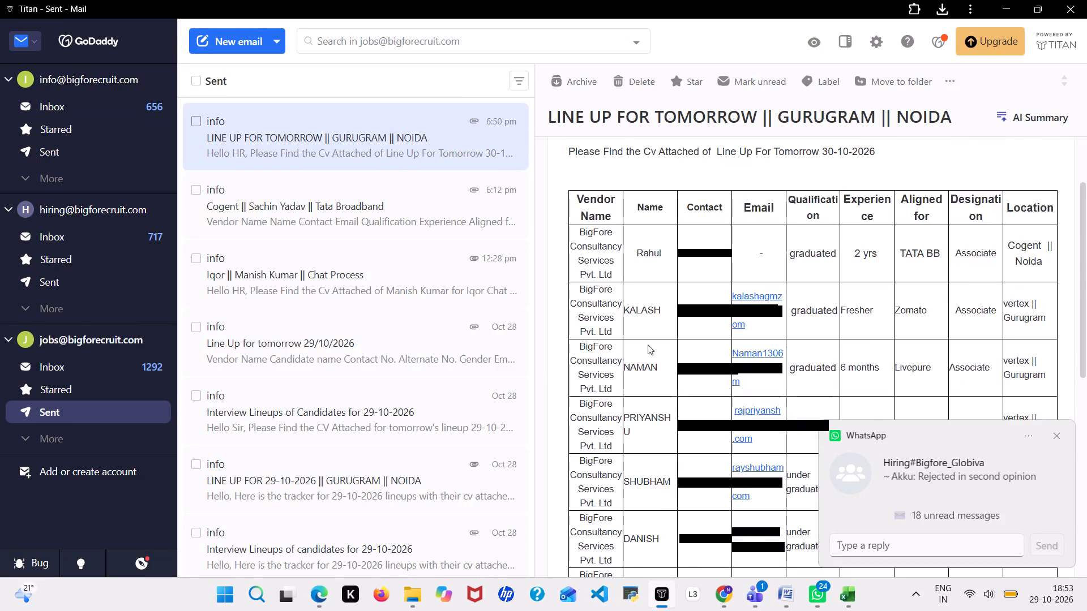
Review the candidate lineup table in the sent email "LINE UP FOR TOMORROW || GURUGRAM || NOIDA".
scroll(648, 345, "down", 1)
scroll(648, 345, "left", 1)
scroll(648, 345, "up", 1)
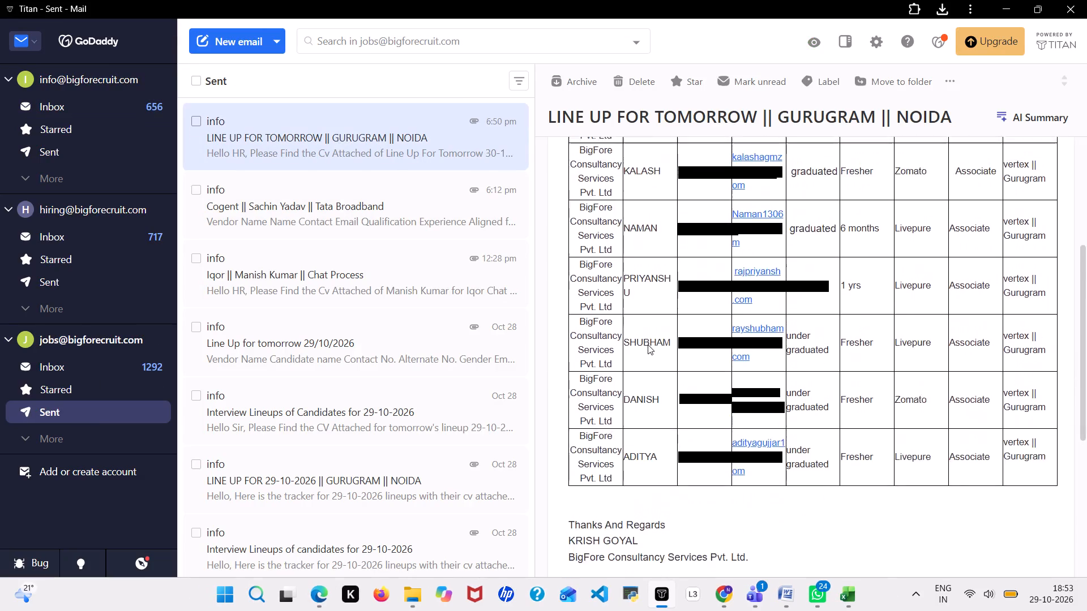
scroll(648, 345, "up", 2)
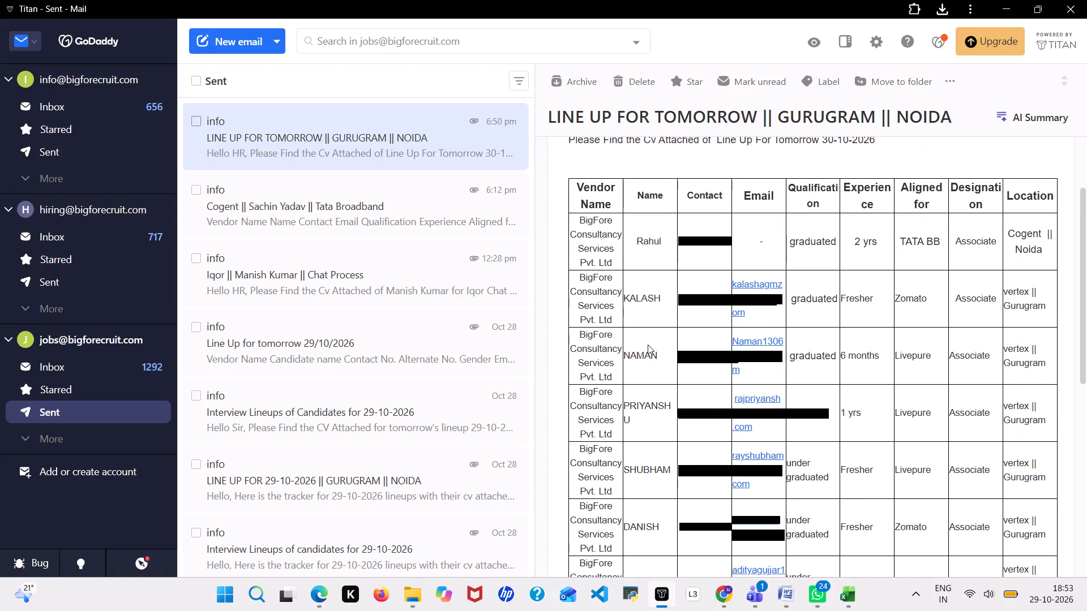
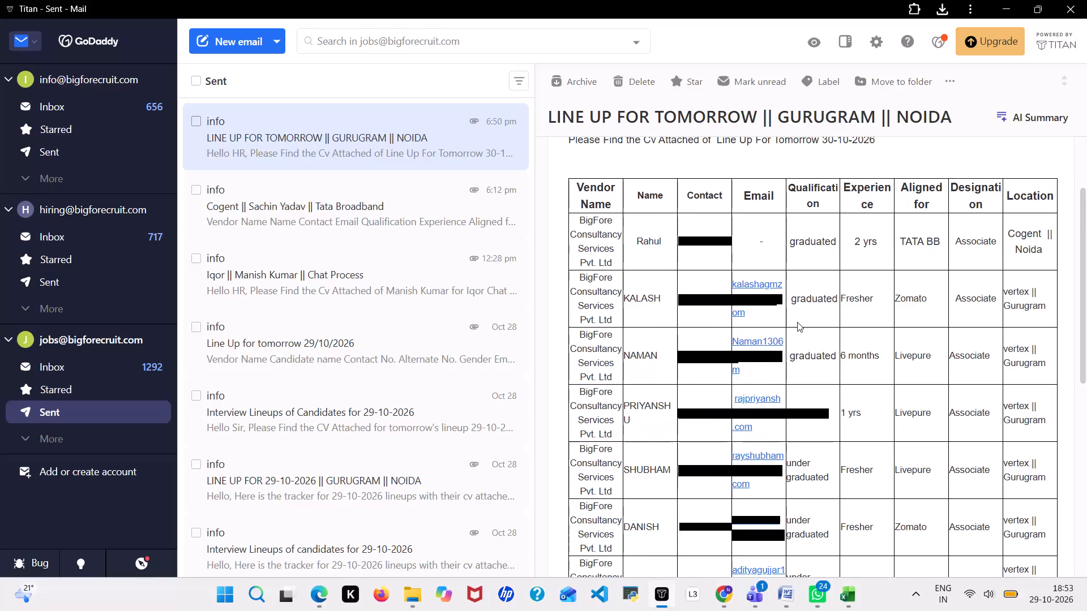
Review the candidate table in the sent email "LINE UP FOR TOMORROW || GURUGRAM || NOIDA".
scroll(797, 322, "down", 1)
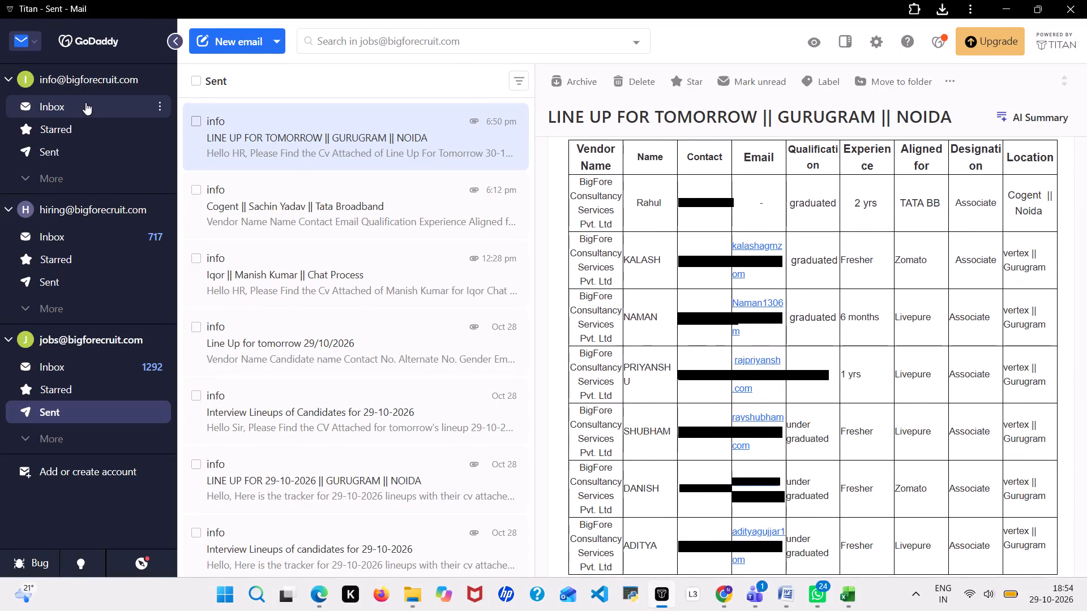
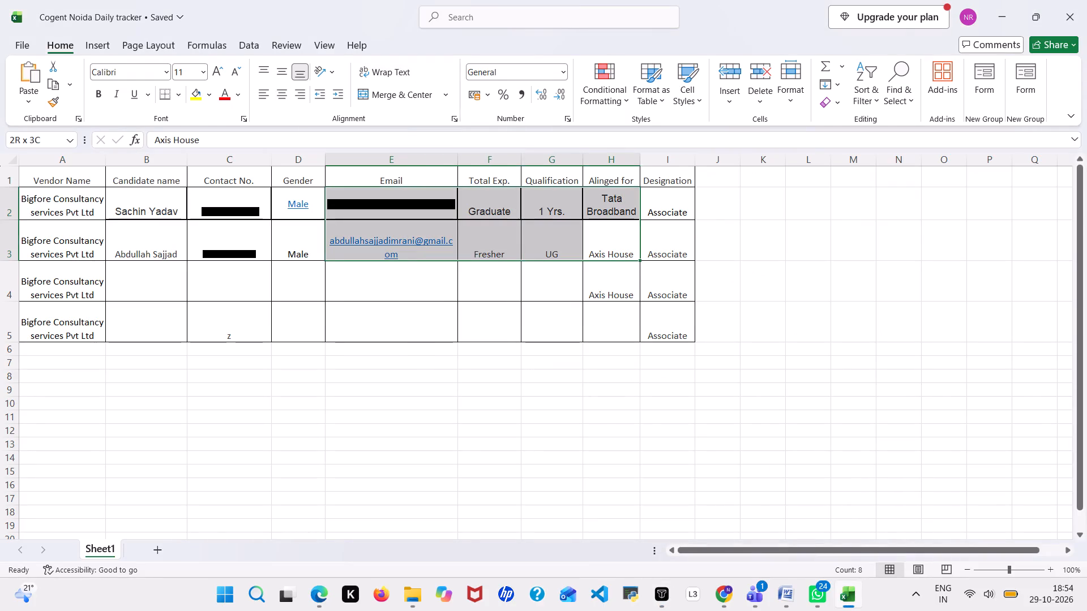
In the Cogent Noida Daily tracker, clear the candidate details in rows 2 and 3, from Candidate name through Alinged for.
left_click_drag(418, 206, 178, 213)
key("Delete")
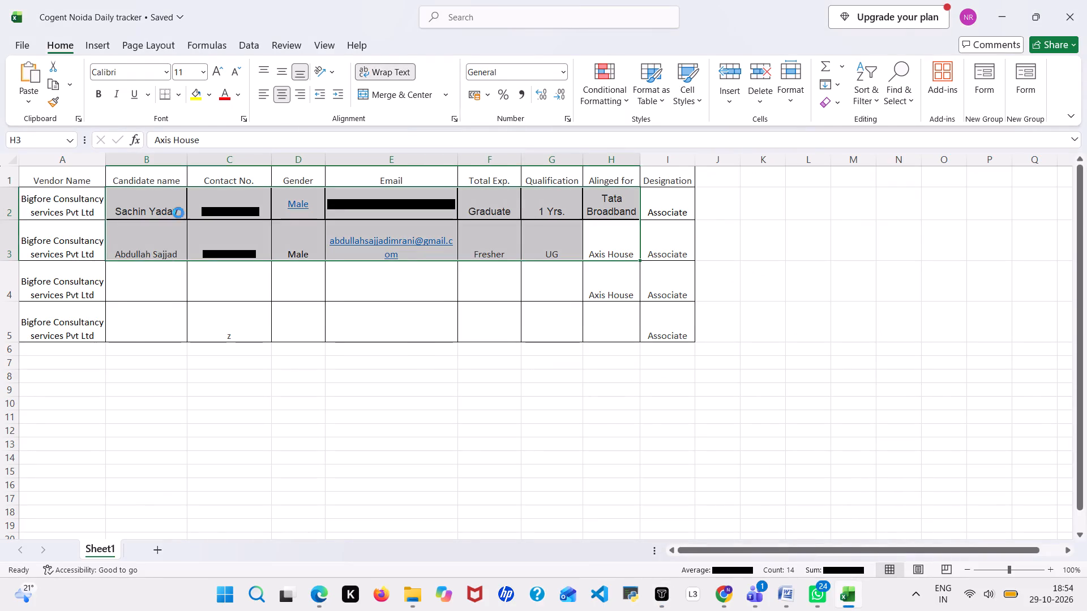
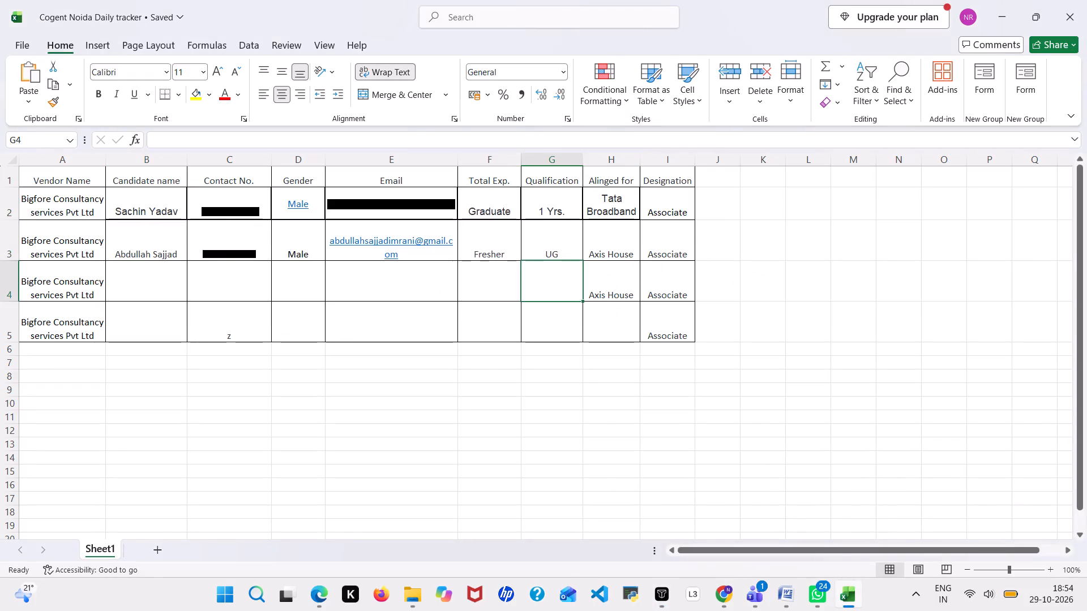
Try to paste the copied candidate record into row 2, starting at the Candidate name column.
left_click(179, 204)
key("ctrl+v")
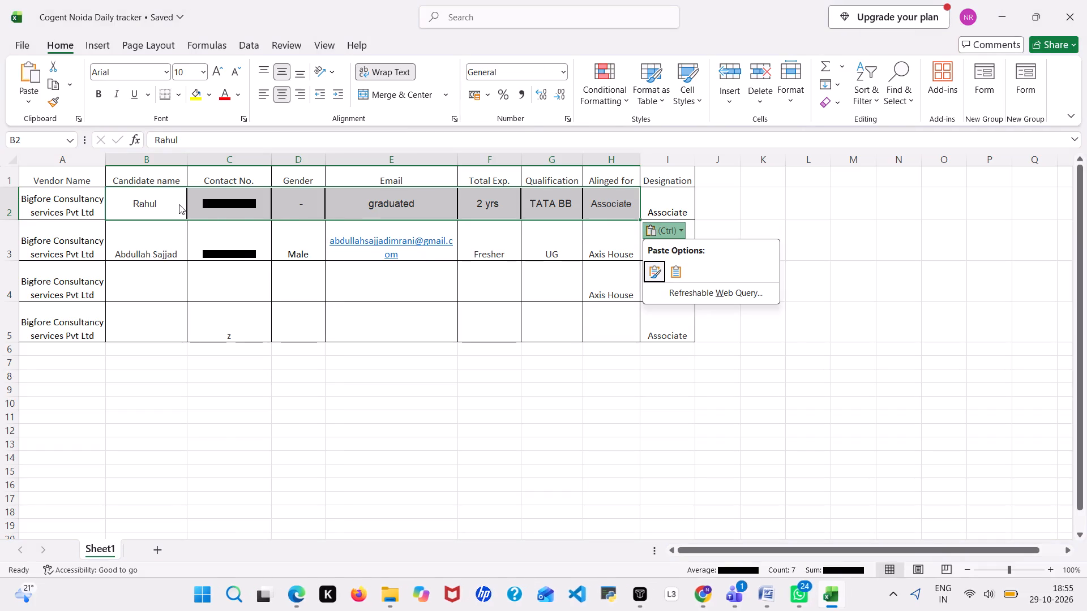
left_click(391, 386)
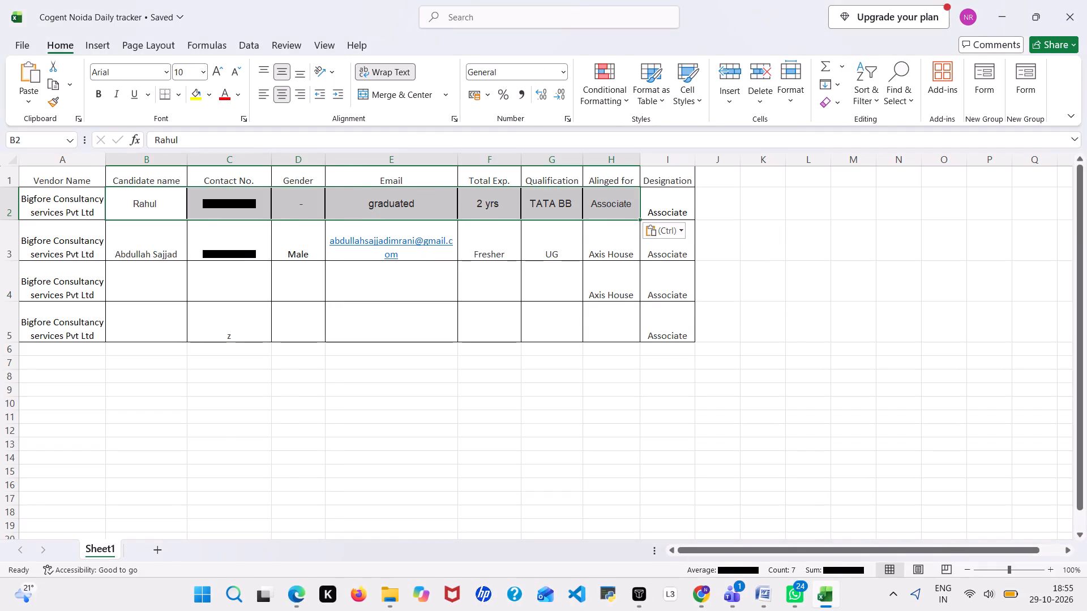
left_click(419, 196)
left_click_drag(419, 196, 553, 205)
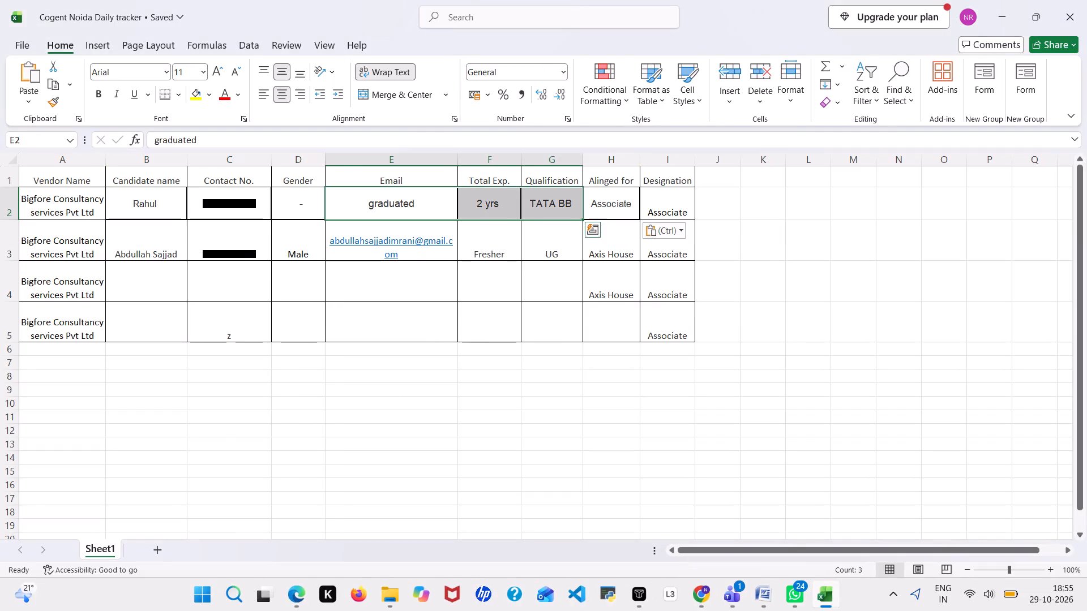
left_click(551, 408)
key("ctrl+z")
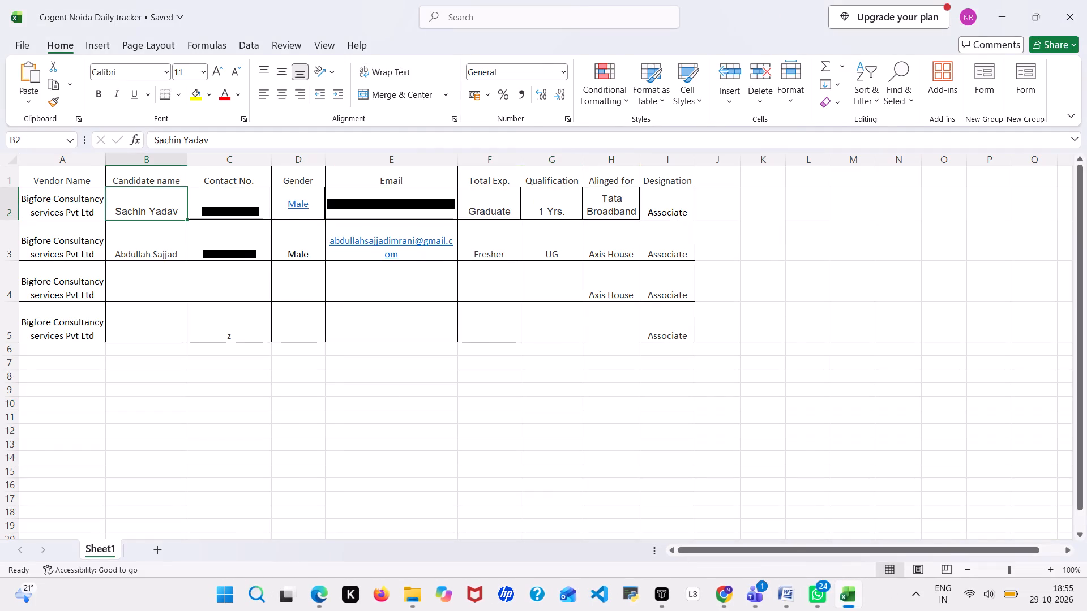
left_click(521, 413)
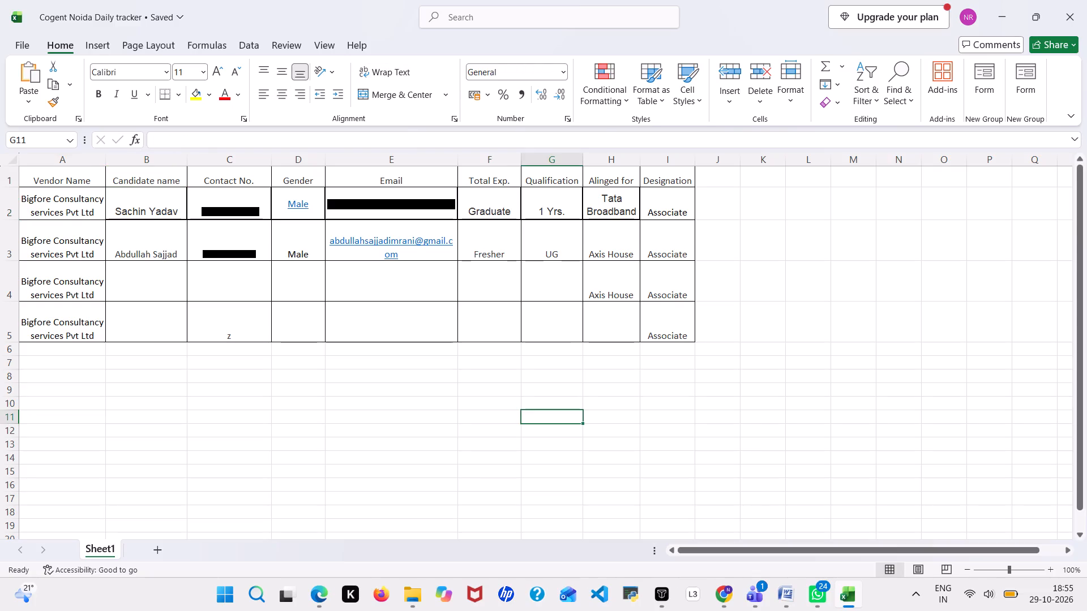
Clear the Candidate name, Contact No., Email, Total Exp. and Qualification cells in row 2.
left_click_drag(554, 204, 356, 220)
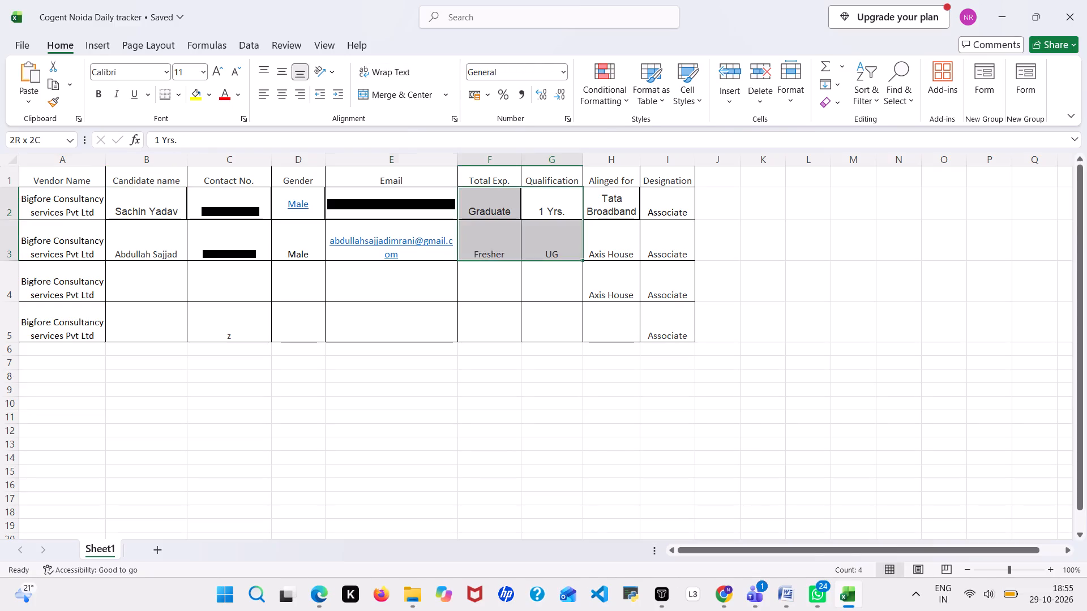
left_click_drag(356, 220, 370, 207)
key("Delete")
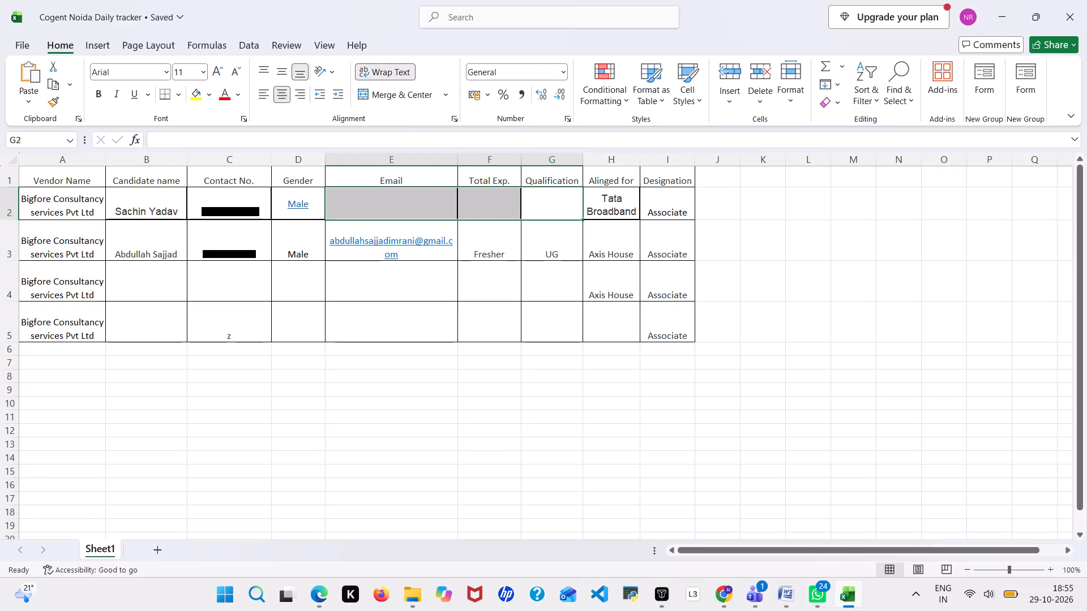
left_click_drag(234, 208, 168, 201)
key("Delete")
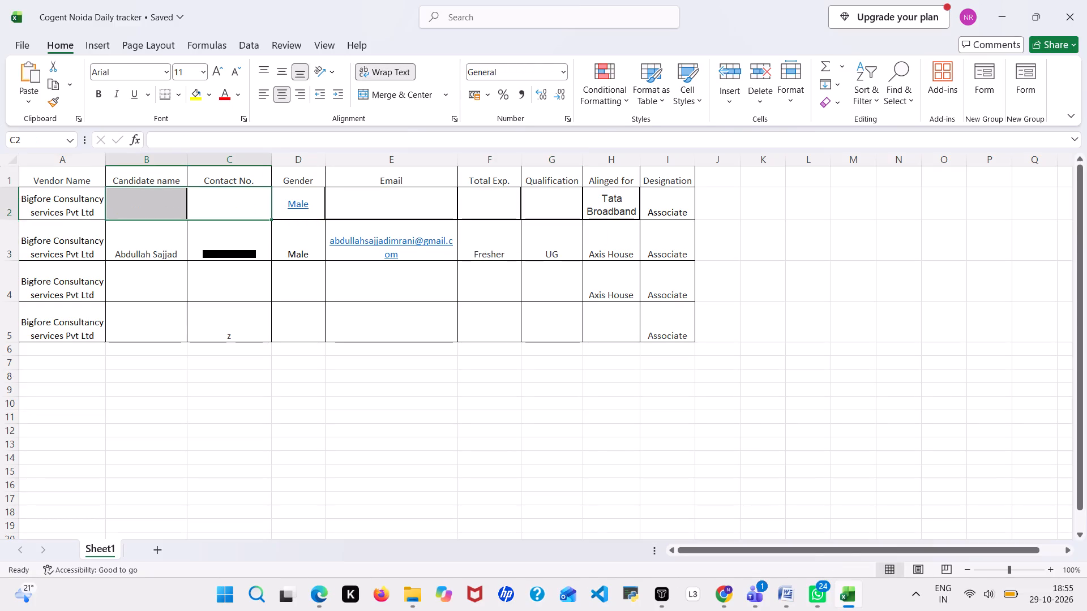
Clear the Gender cell in row 2 and re-enter it as Male.
left_click(279, 213)
key("Delete")
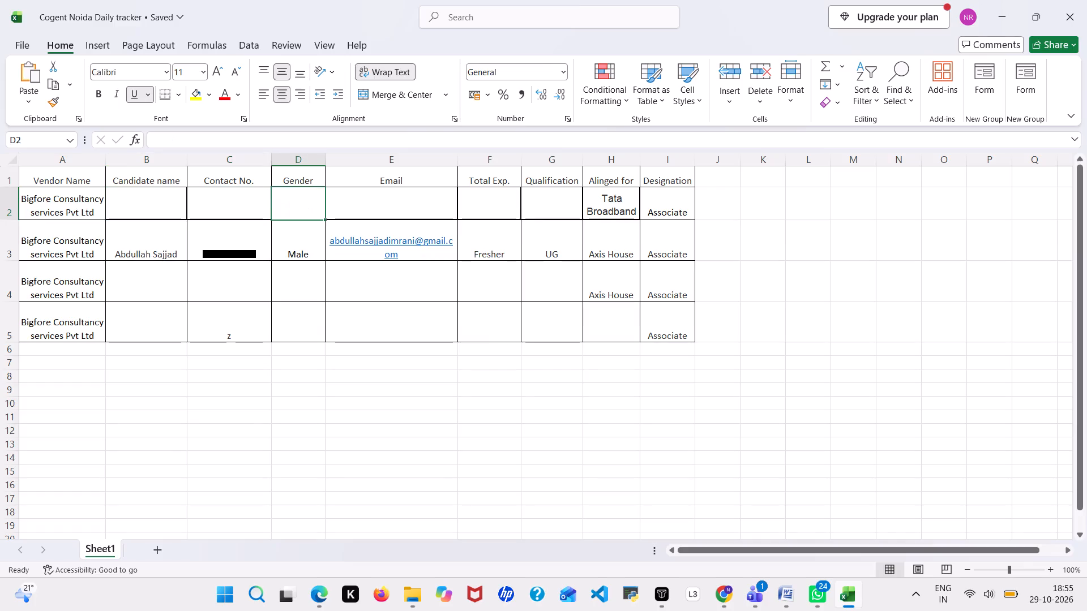
key("shift+m")
key("Left")
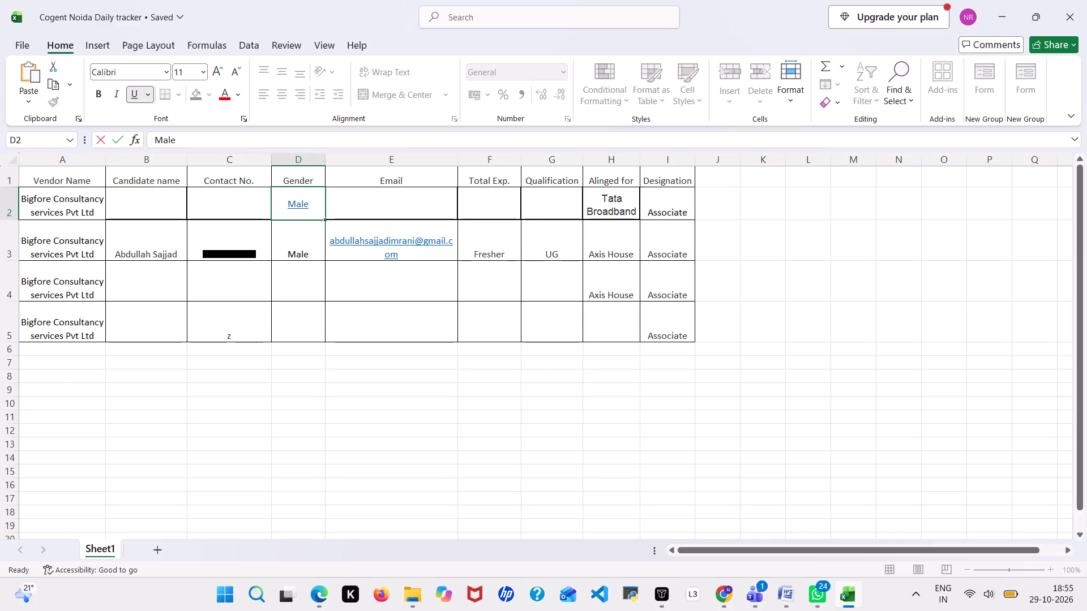
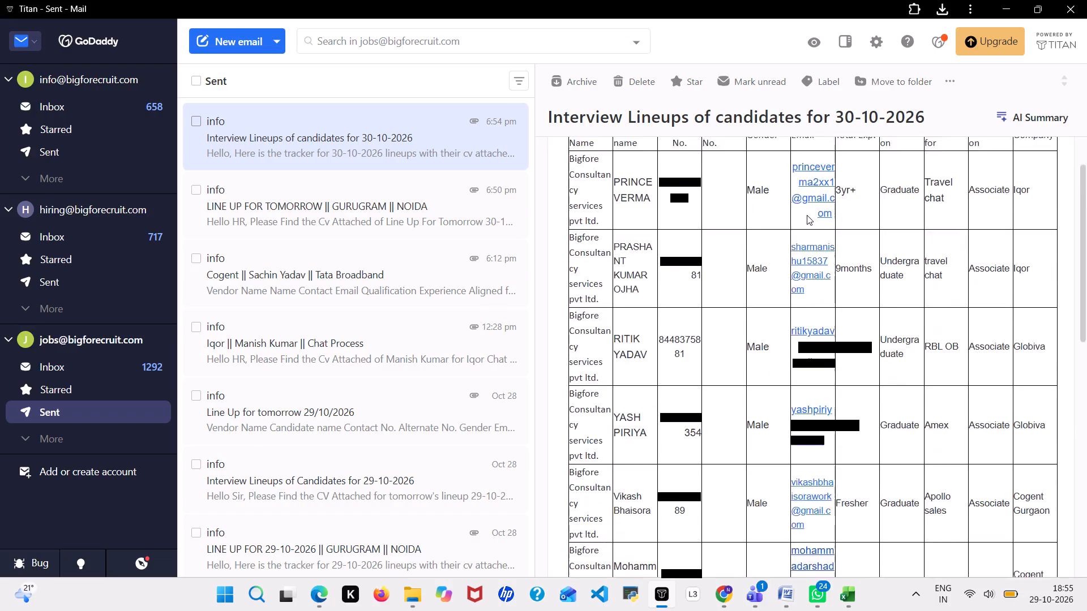
Review the candidate table and CV attachments in the sent email "Interview Lineups of candidates for 30-10-2026".
scroll(807, 215, "down", 3)
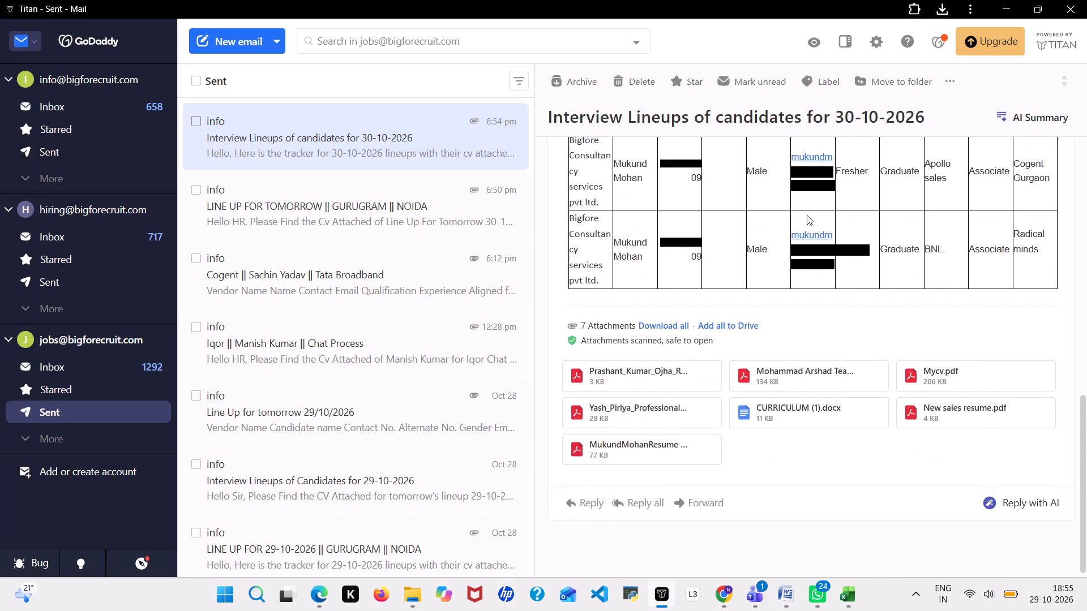
scroll(807, 215, "up", 1)
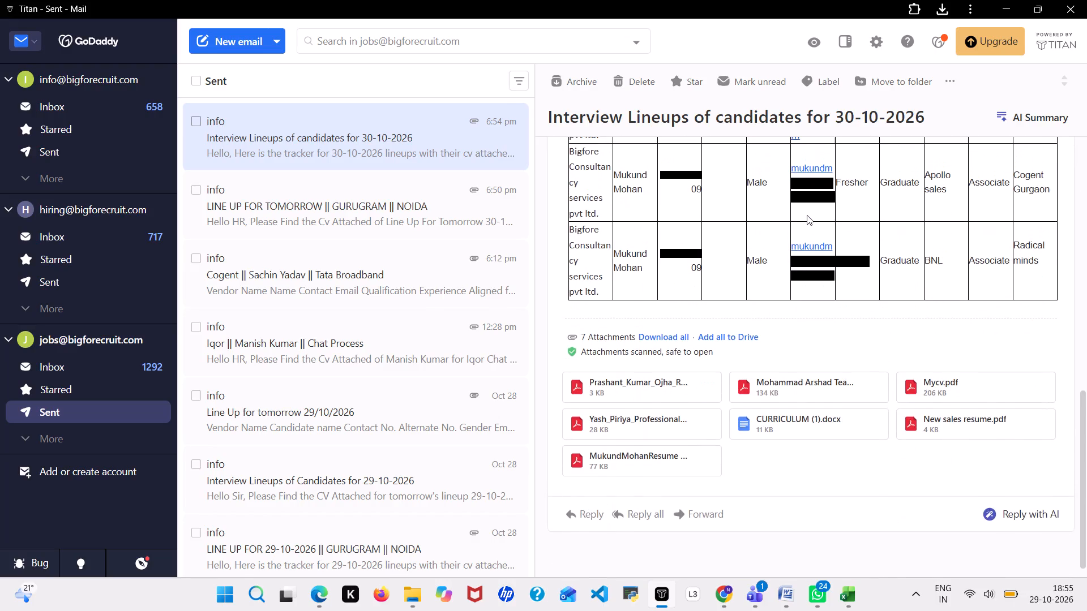
scroll(807, 215, "up", 5)
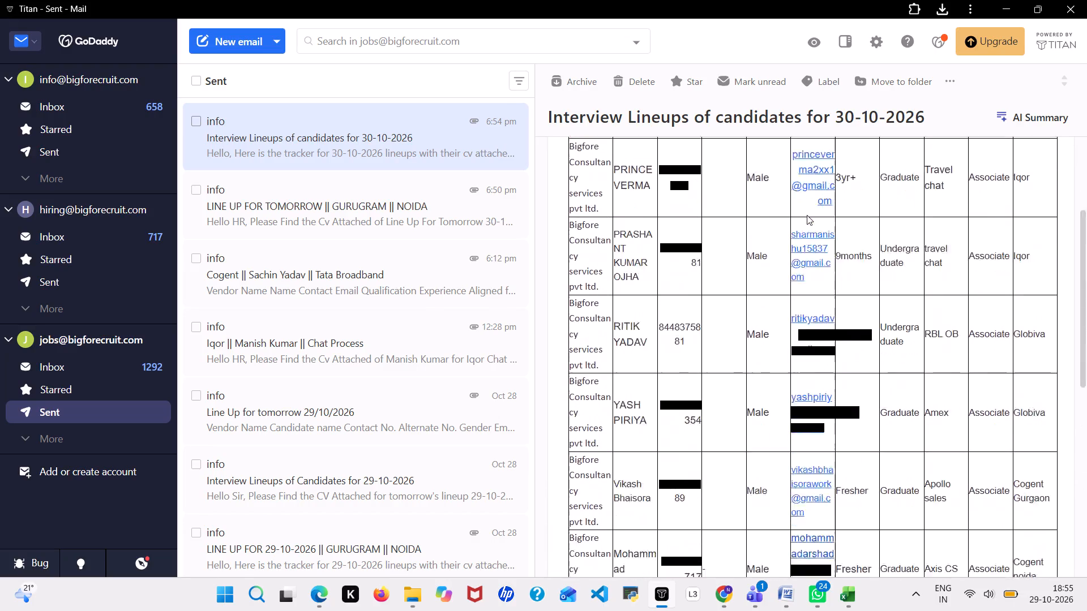
scroll(807, 215, "up", 1)
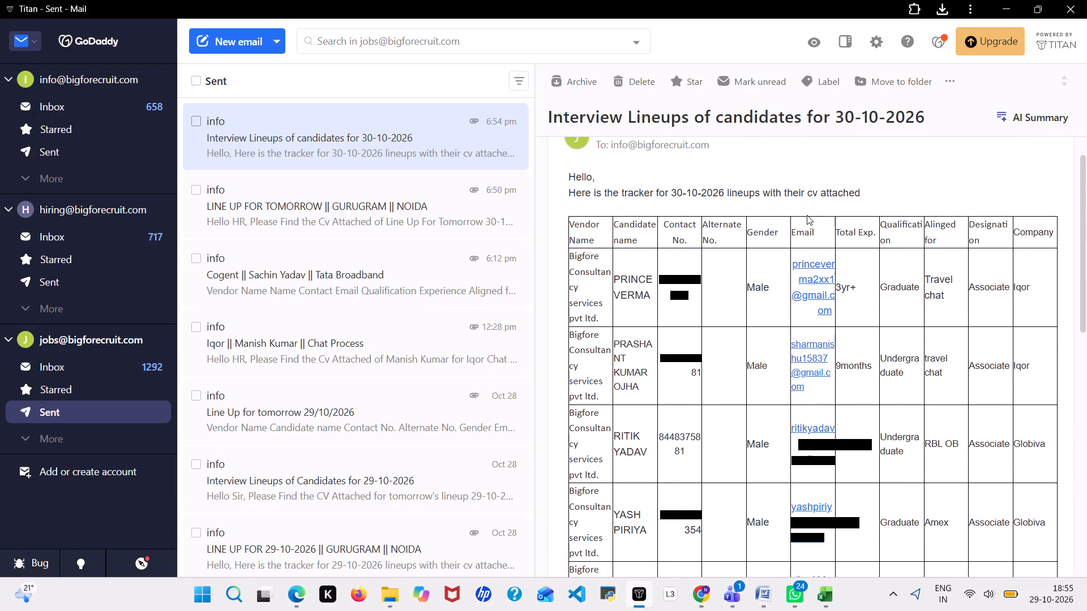
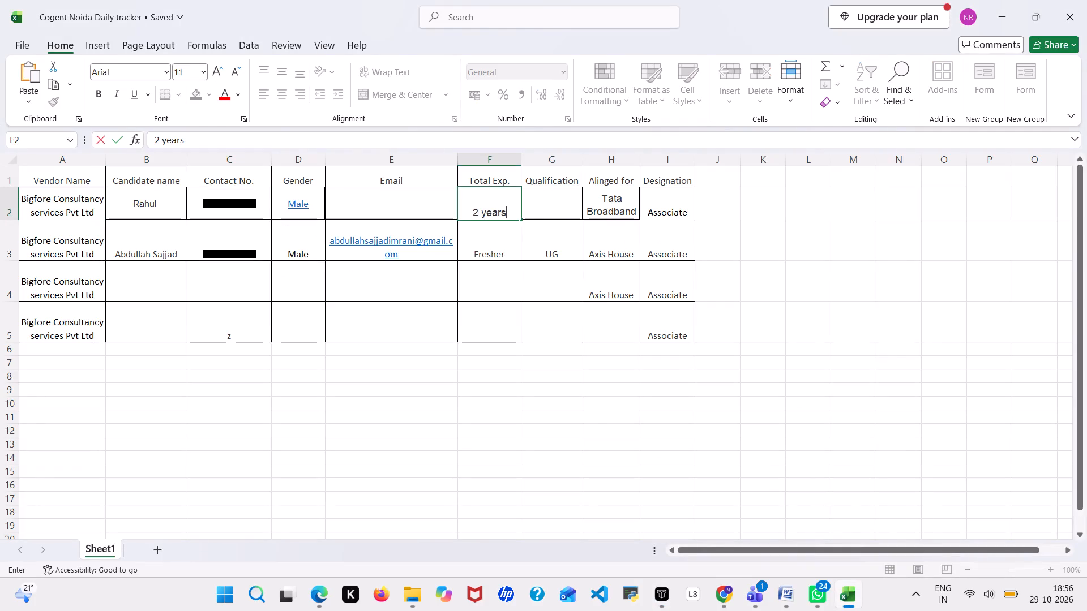
Enter Graduate as the qualification for the candidate in row 2.
key("Right")
key("g")
key("BackSpace")
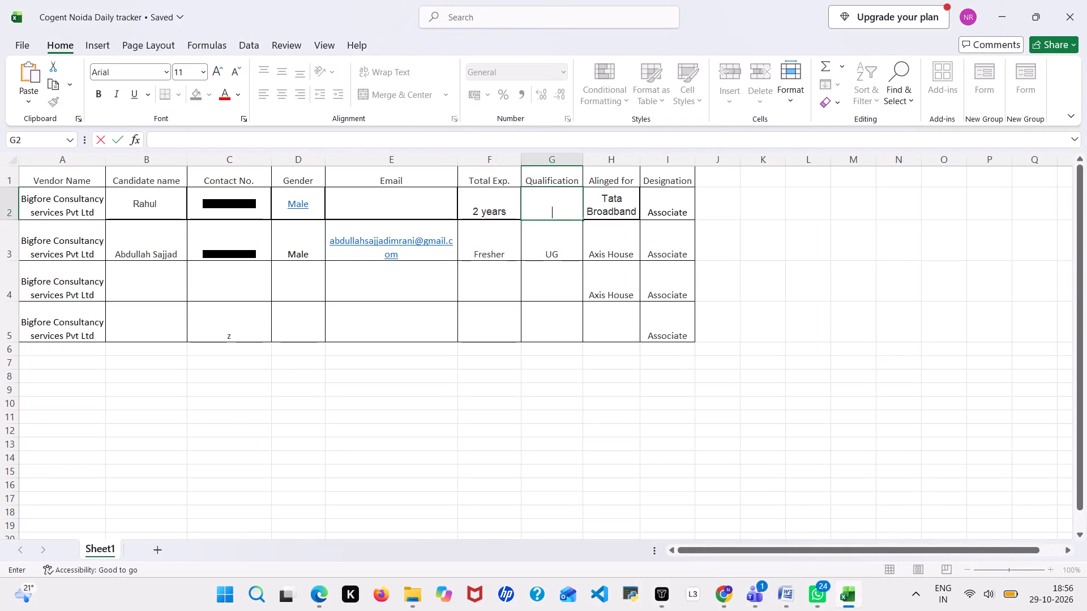
type("graduate")
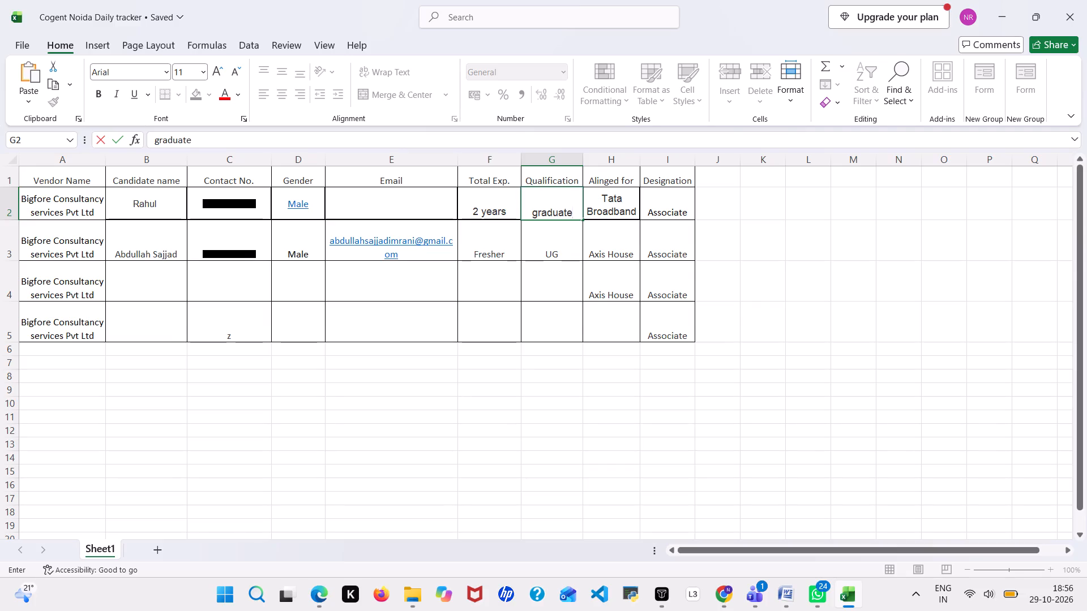
left_click(537, 214)
key("BackSpace")
key("shift+g")
Clear the old candidate's details in row 3, from Candidate name through Qualification, keeping the vendor, alignment and designation.
left_click_drag(560, 243, 218, 239)
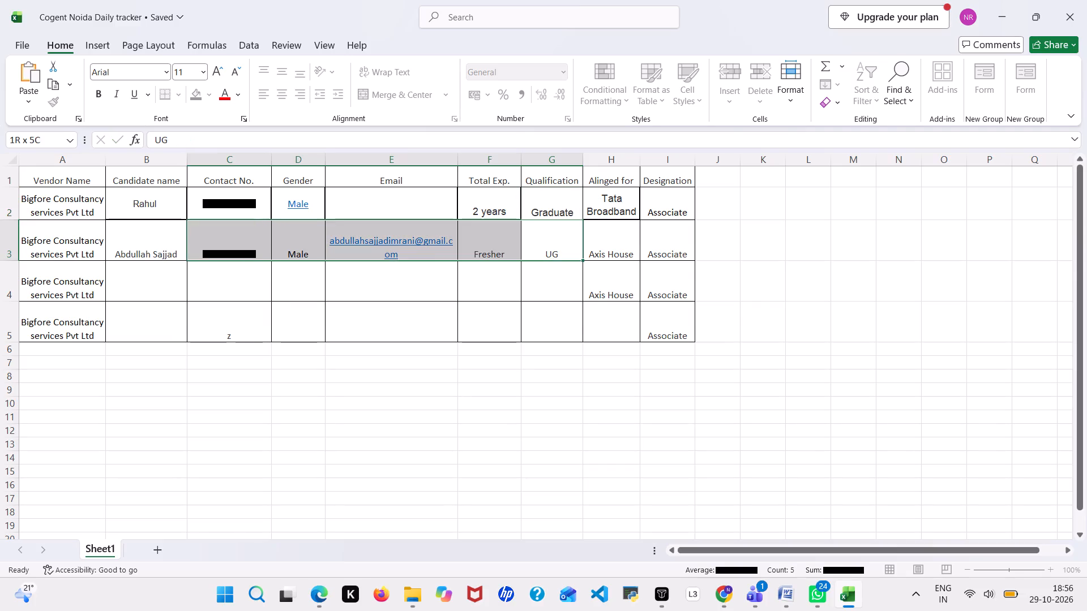
left_click_drag(218, 239, 172, 242)
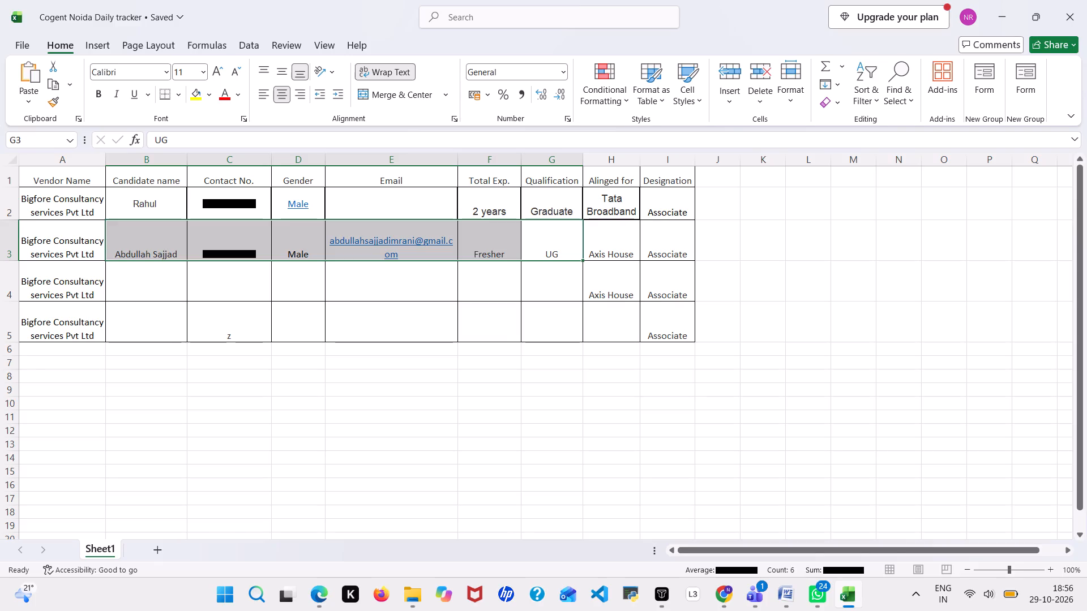
key("Delete")
left_click(450, 438)
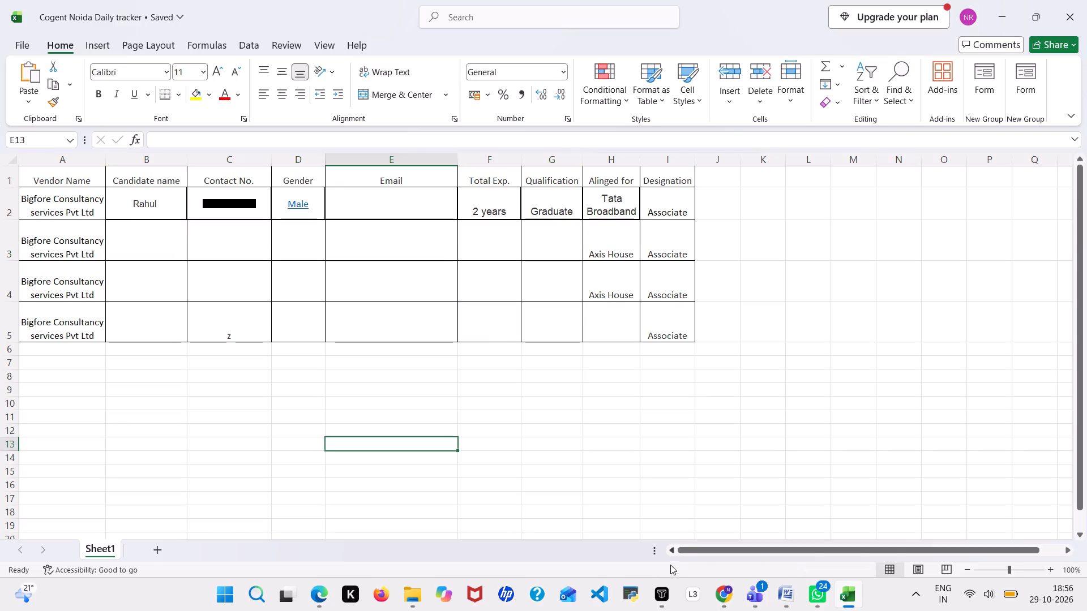
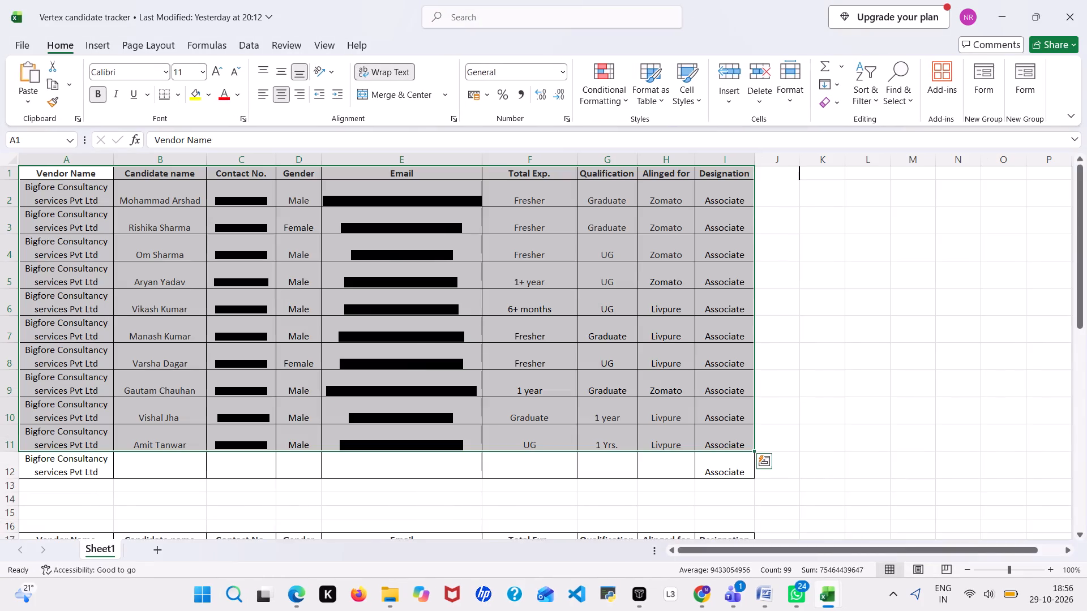
Select the candidate details in rows 2 to 11 of the Vertex candidate tracker, from Candidate name through Alinged for.
left_click(585, 467)
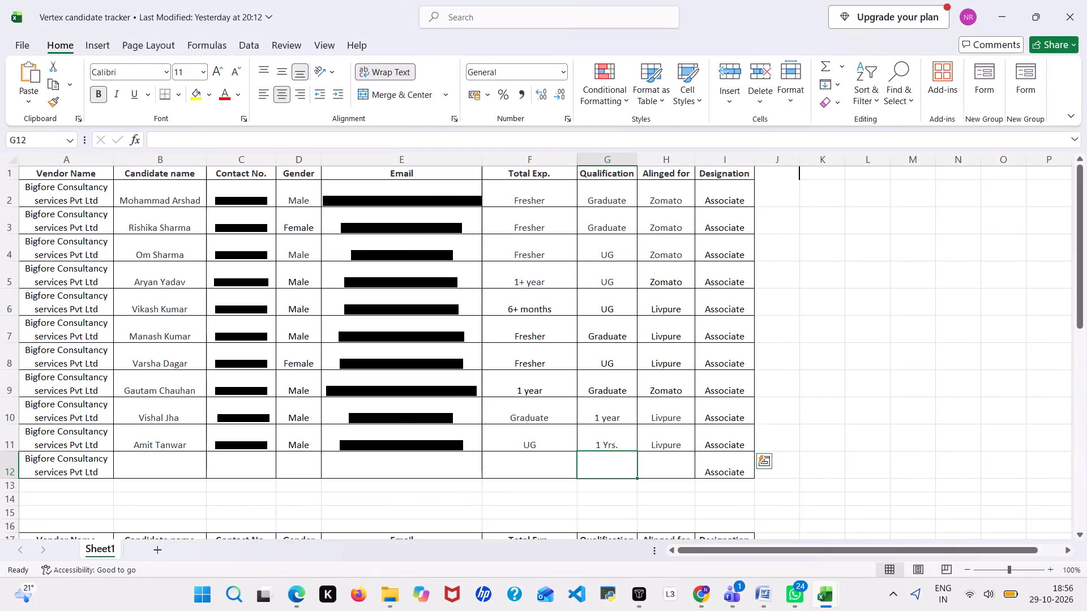
left_click_drag(606, 443, 245, 218)
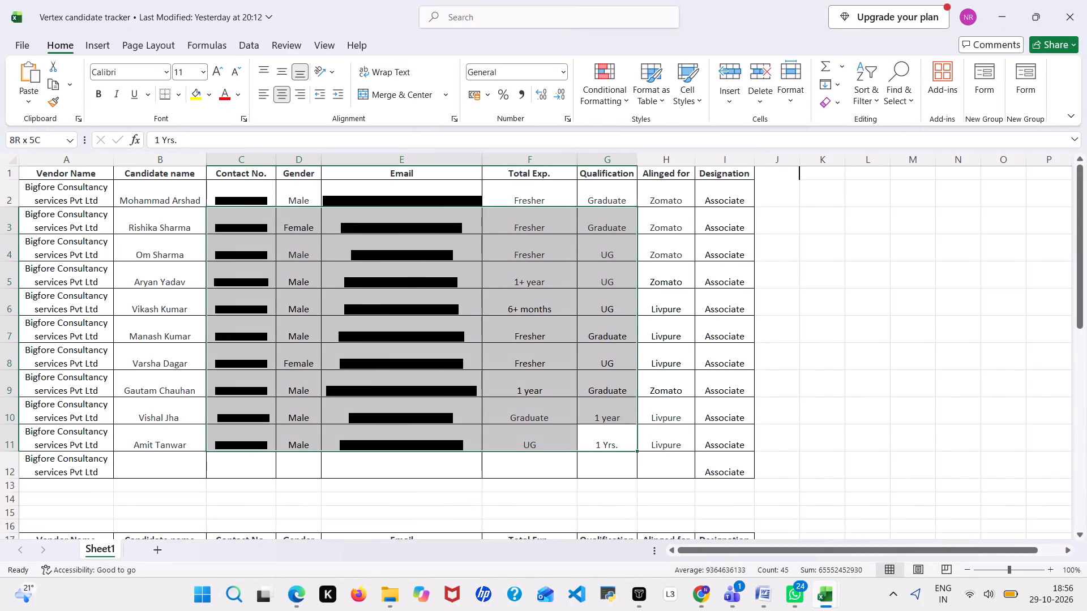
left_click_drag(245, 218, 509, 234)
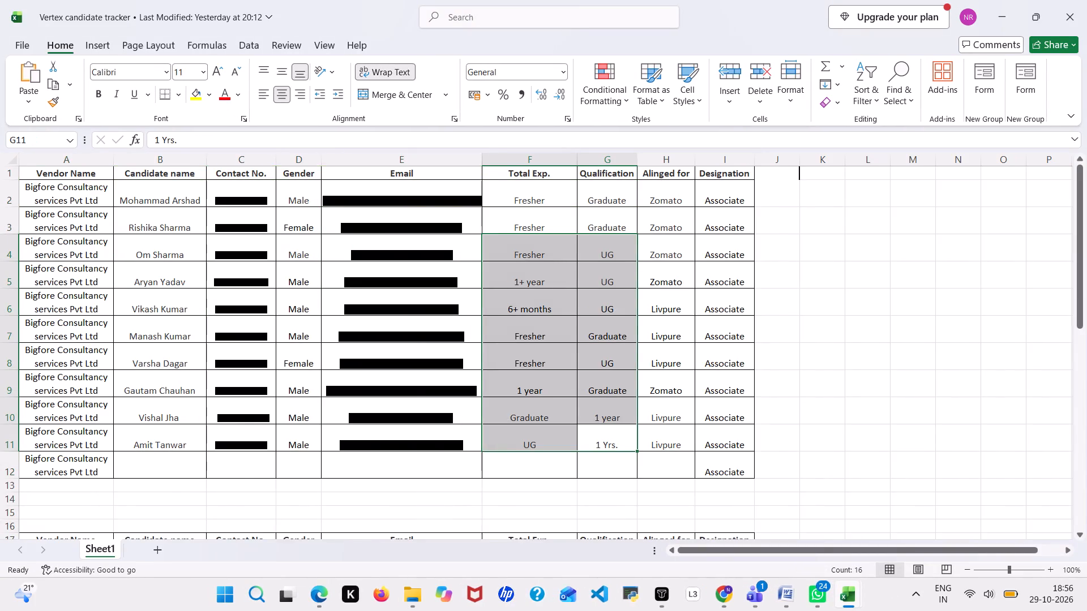
left_click_drag(675, 435, 199, 192)
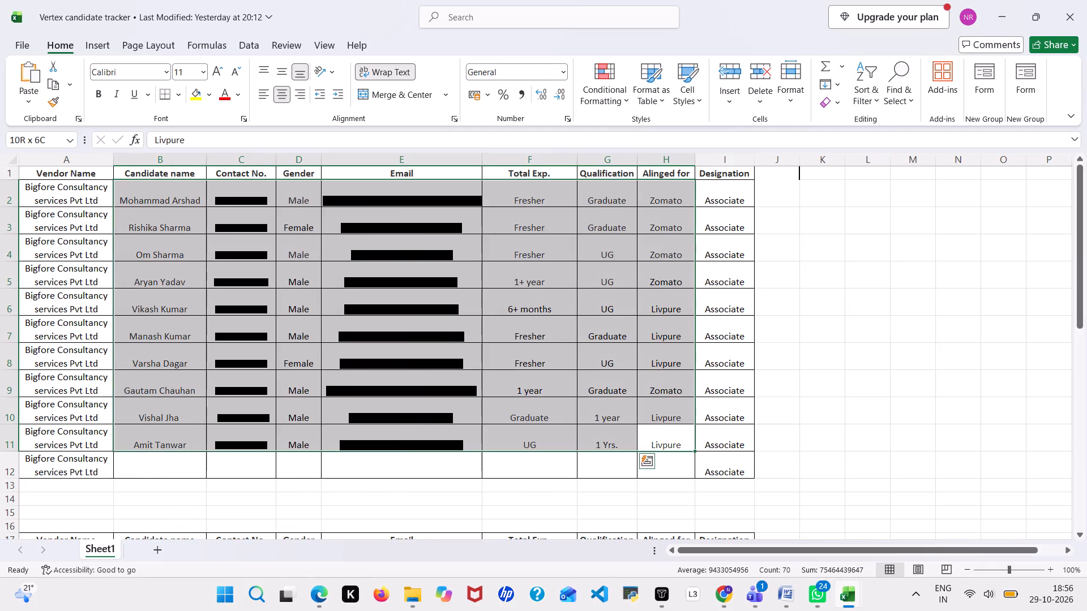
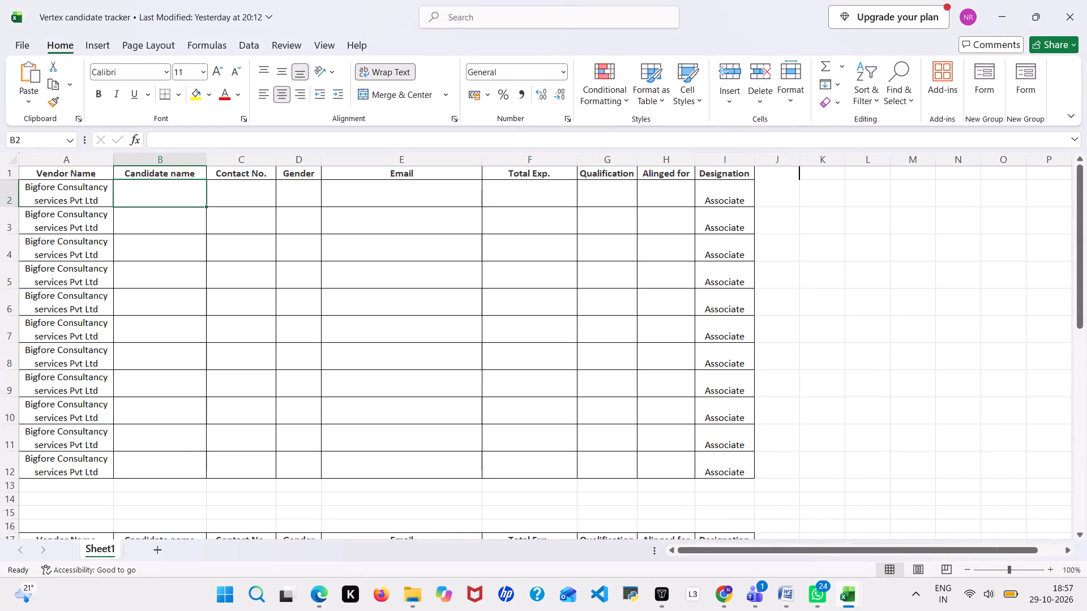
Paste the copied candidate name and contact number into row 2 of the Vertex tracker and enter Female as the gender.
key("ctrl+v")
key("Right")
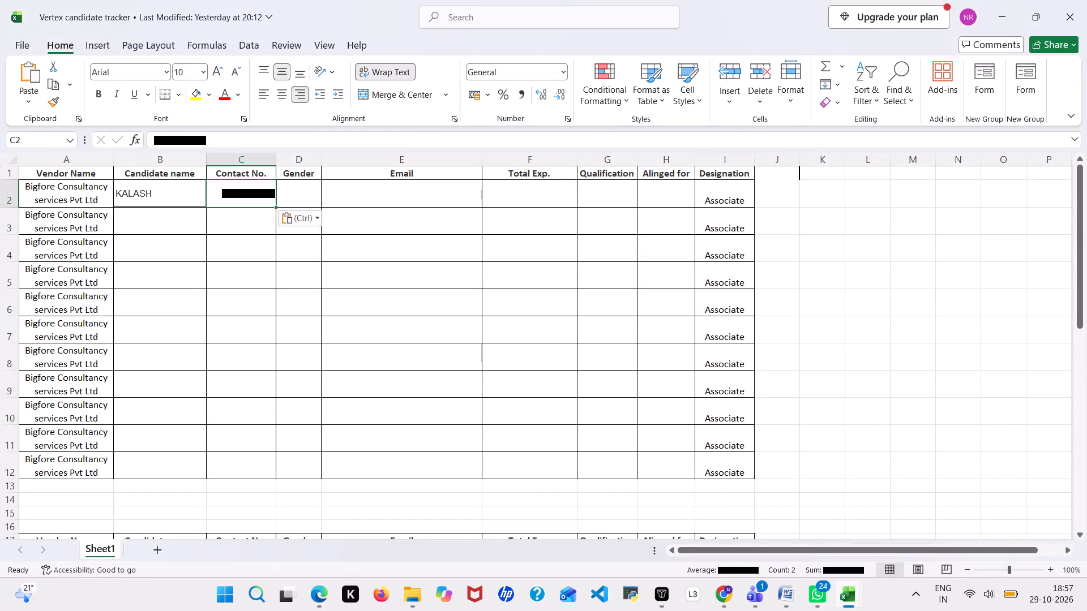
key("Right")
type("fe")
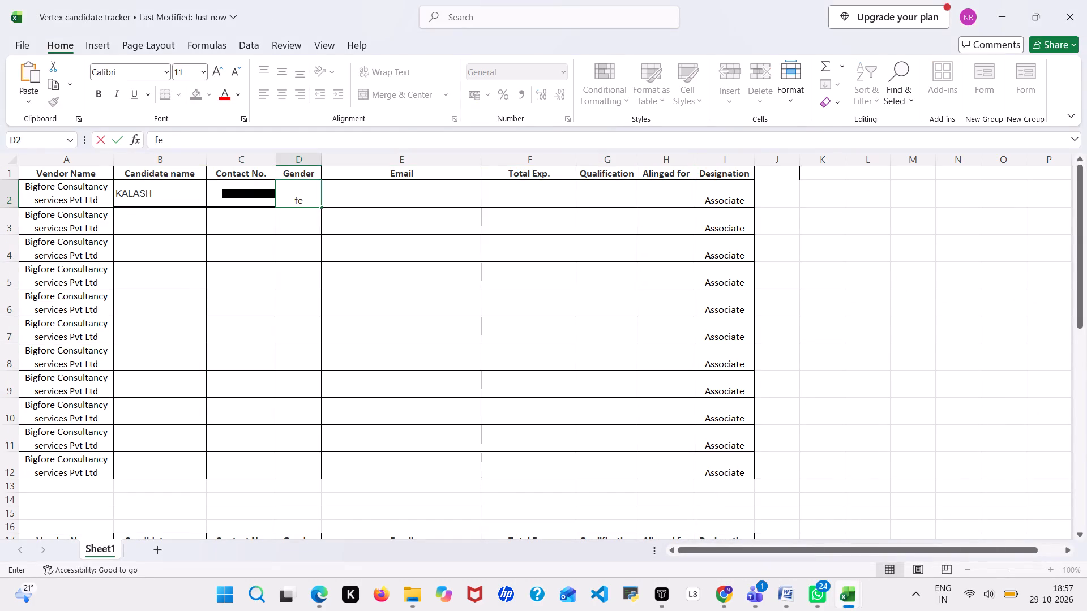
key("BackSpace")
key("BackSpace")
type("Fe")
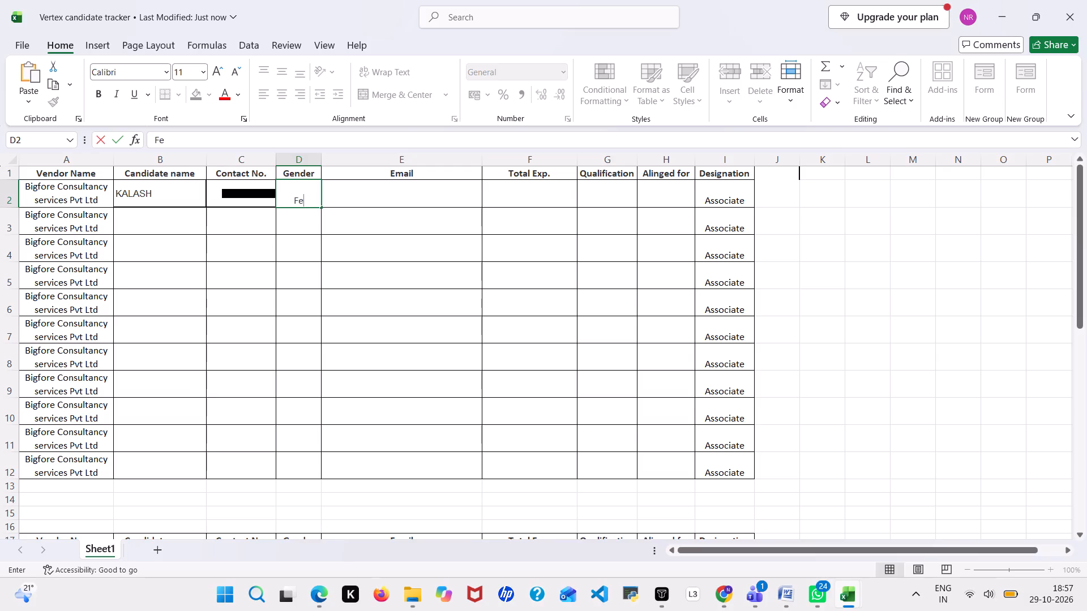
type("male")
key("Right")
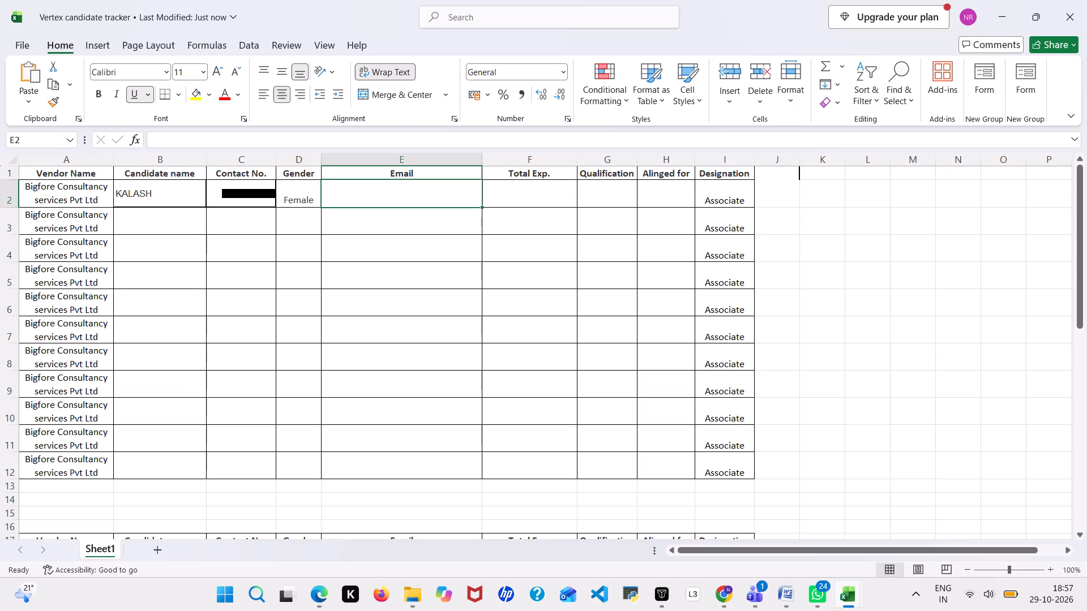
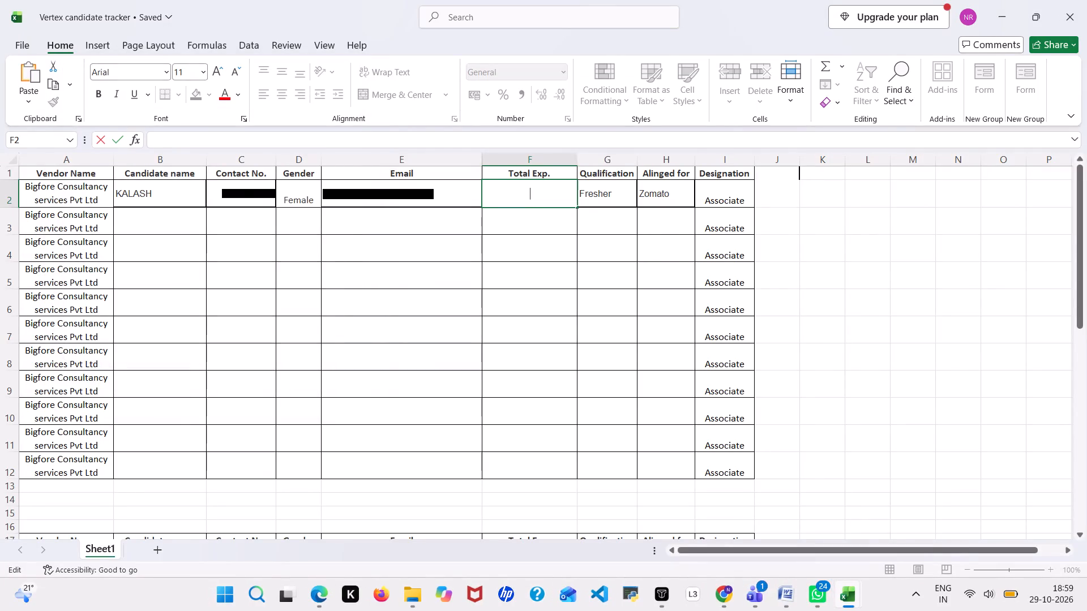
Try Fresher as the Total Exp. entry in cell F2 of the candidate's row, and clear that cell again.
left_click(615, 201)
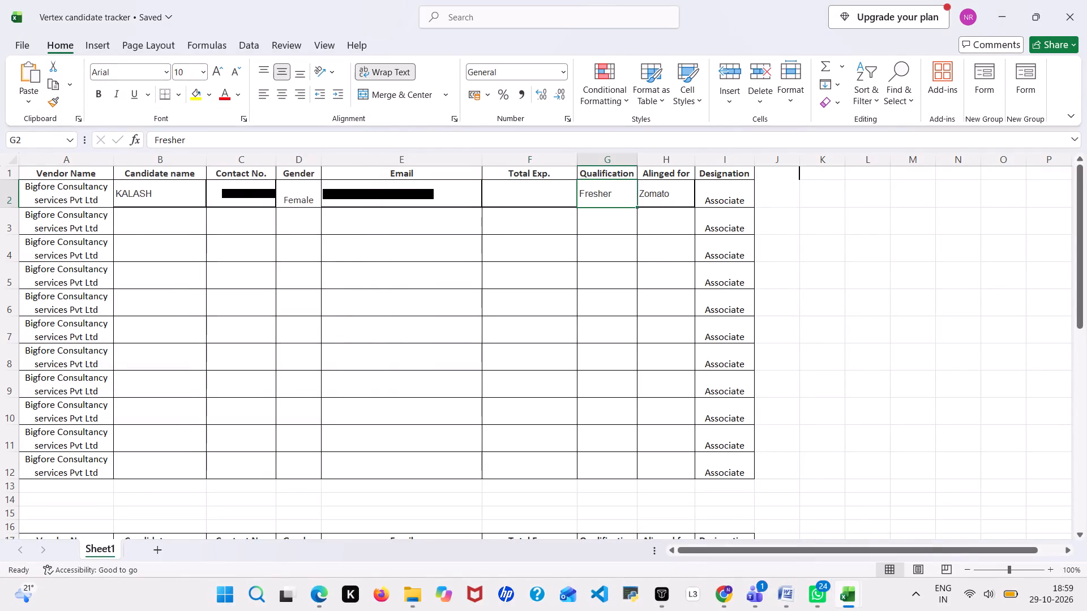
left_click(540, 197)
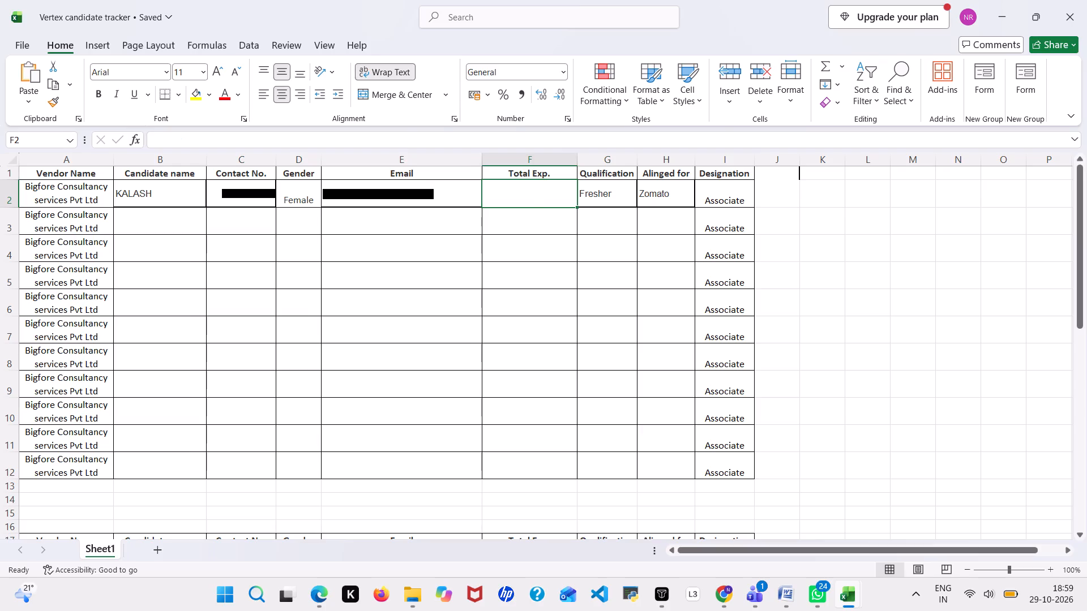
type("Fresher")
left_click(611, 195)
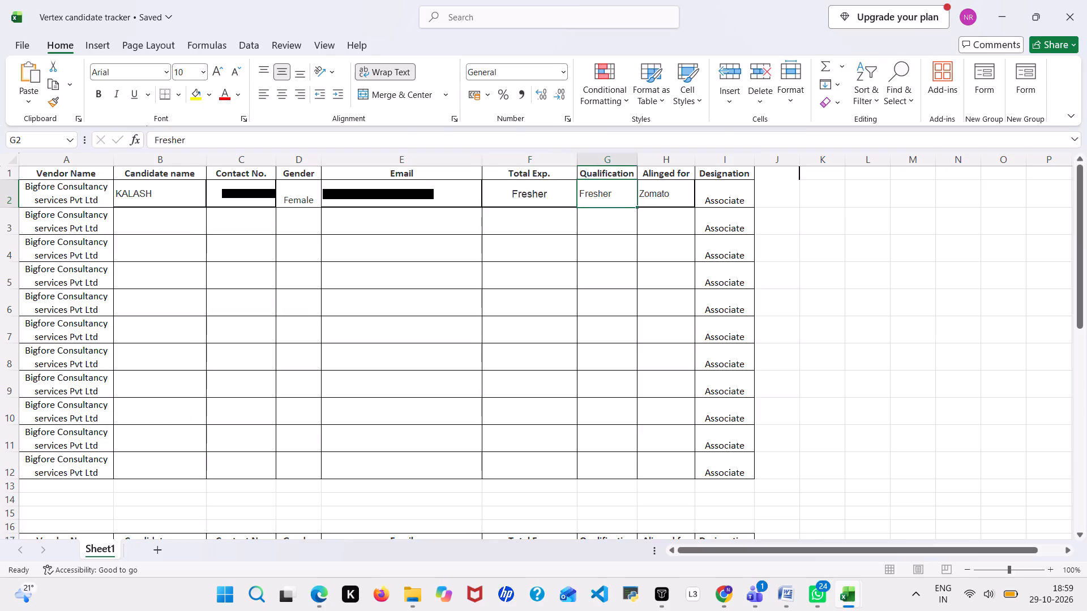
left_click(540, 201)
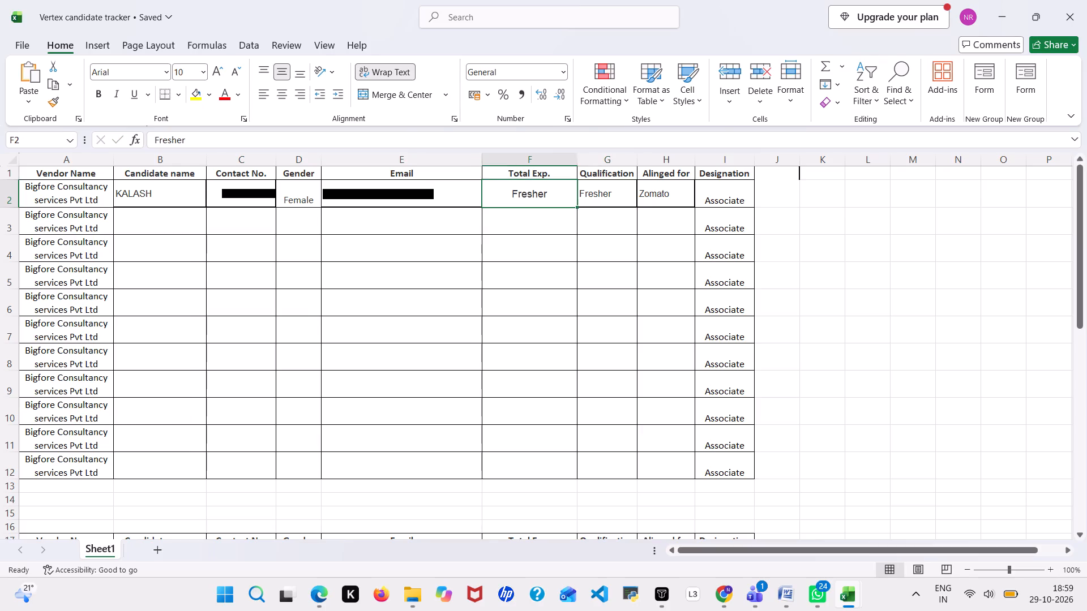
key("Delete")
Swap the two column headers so that F1 reads Qualification and G1 reads Total Exp.
left_click(591, 171)
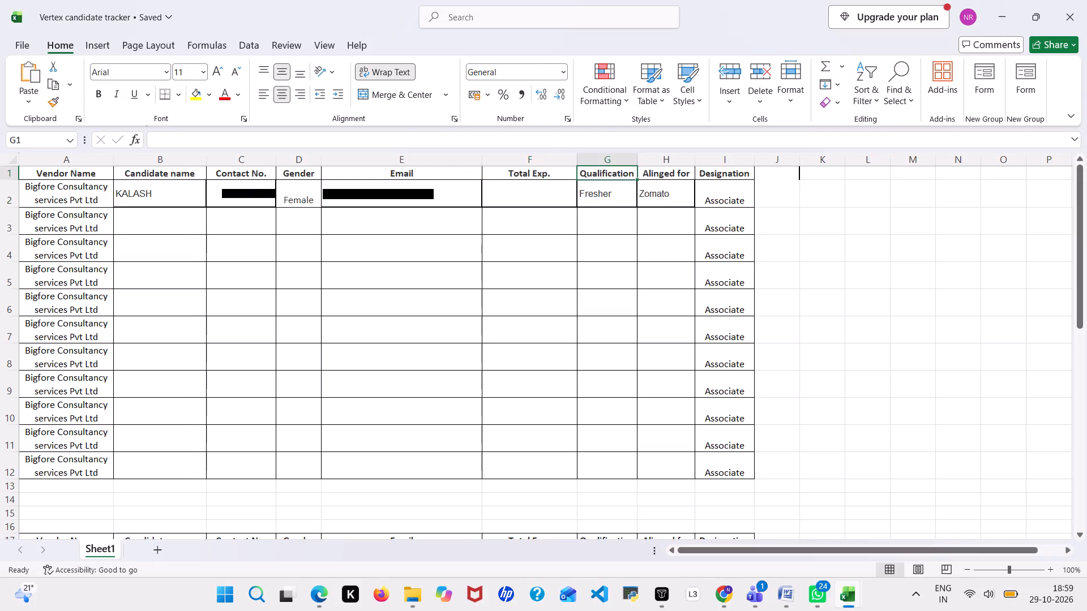
key("ctrl+c")
left_click(546, 174)
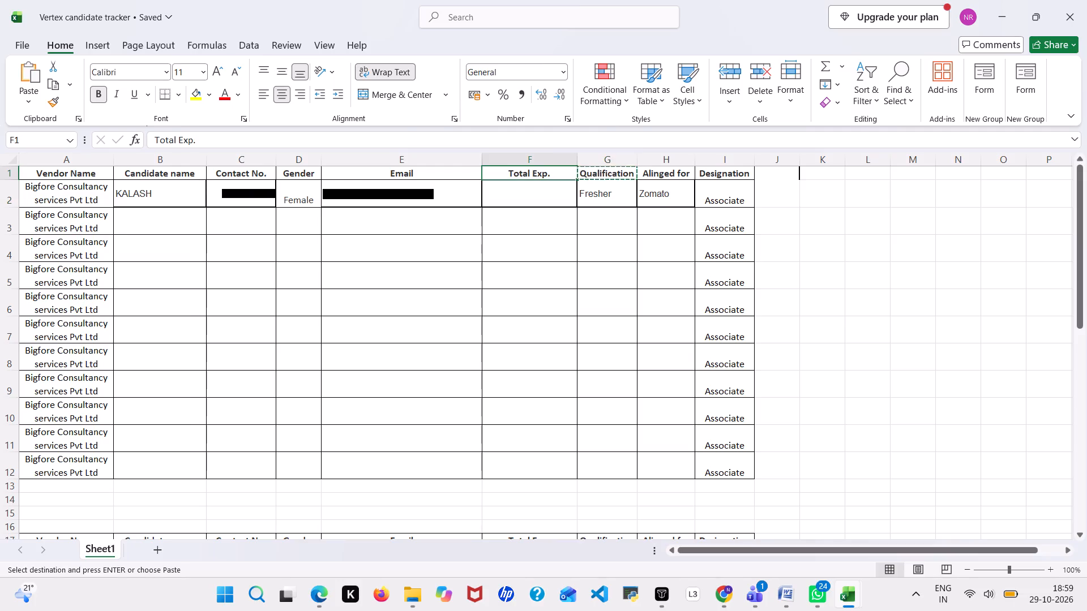
key("ctrl+v")
left_click(610, 174)
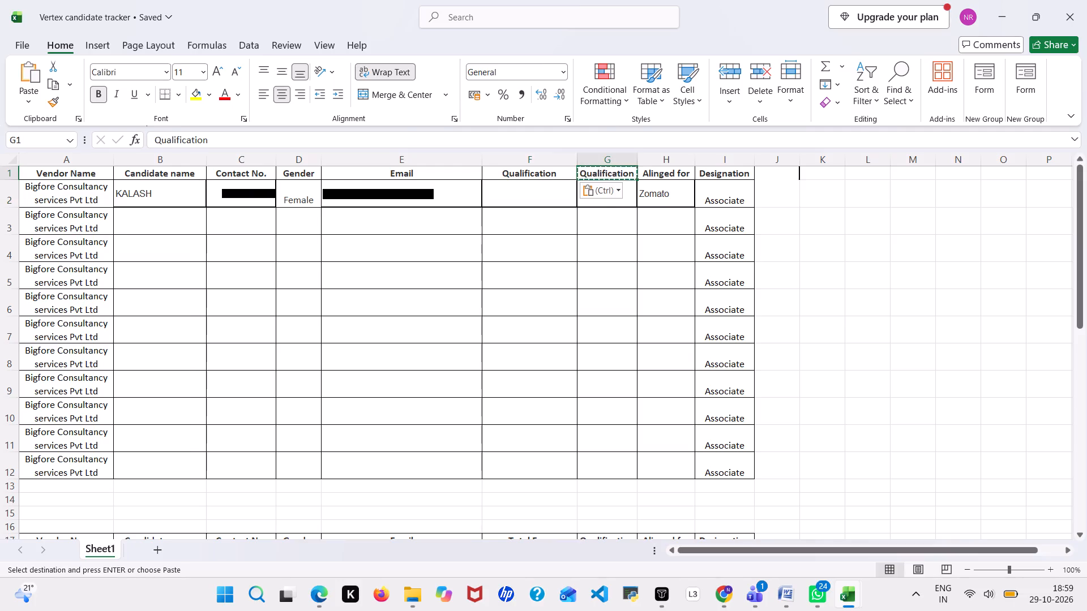
key("shift+t")
type("otal")
key("space")
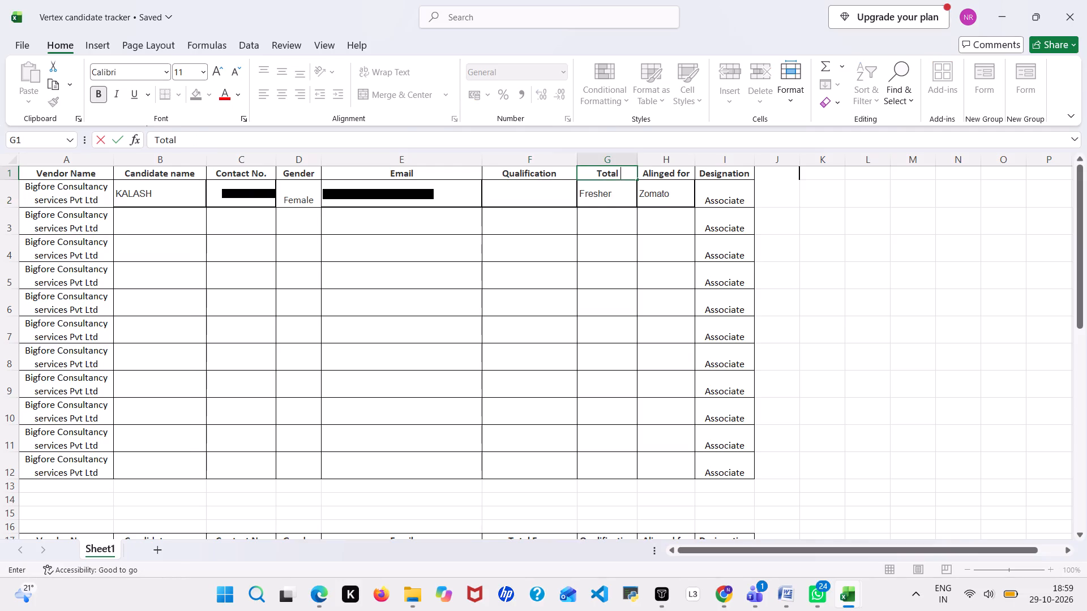
type("Exp.")
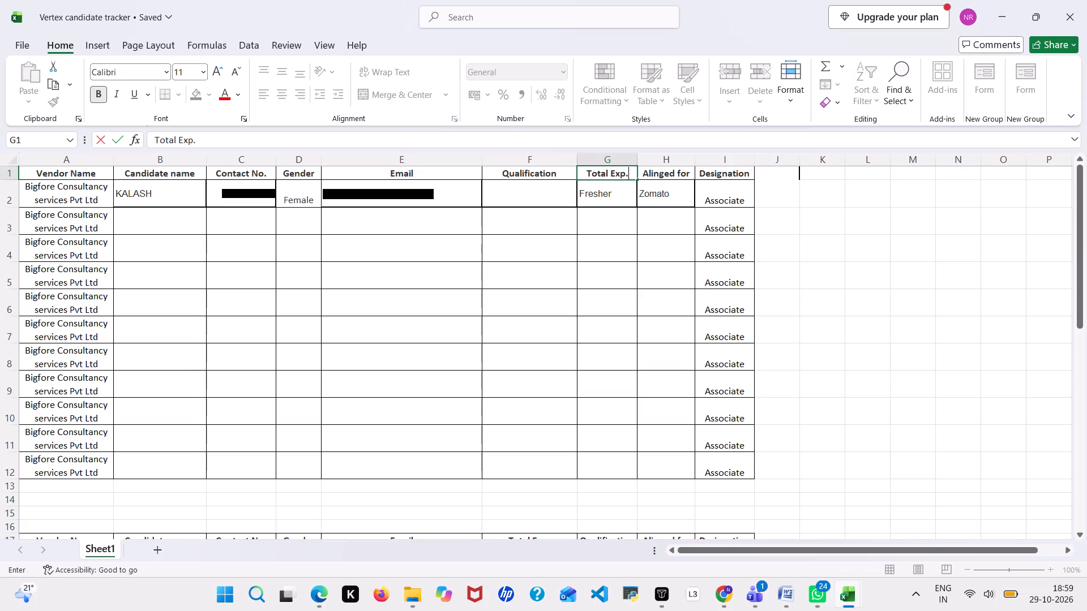
Enter Graduate as the candidate's qualification in cell F2.
left_click(540, 196)
type("Graf")
key("BackSpace")
type("duate")
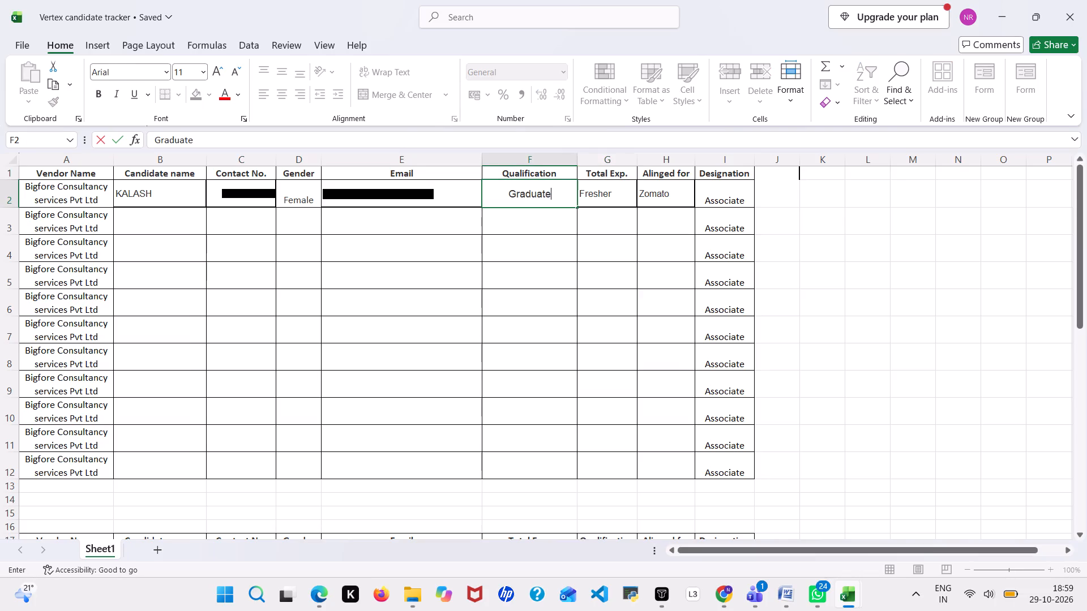
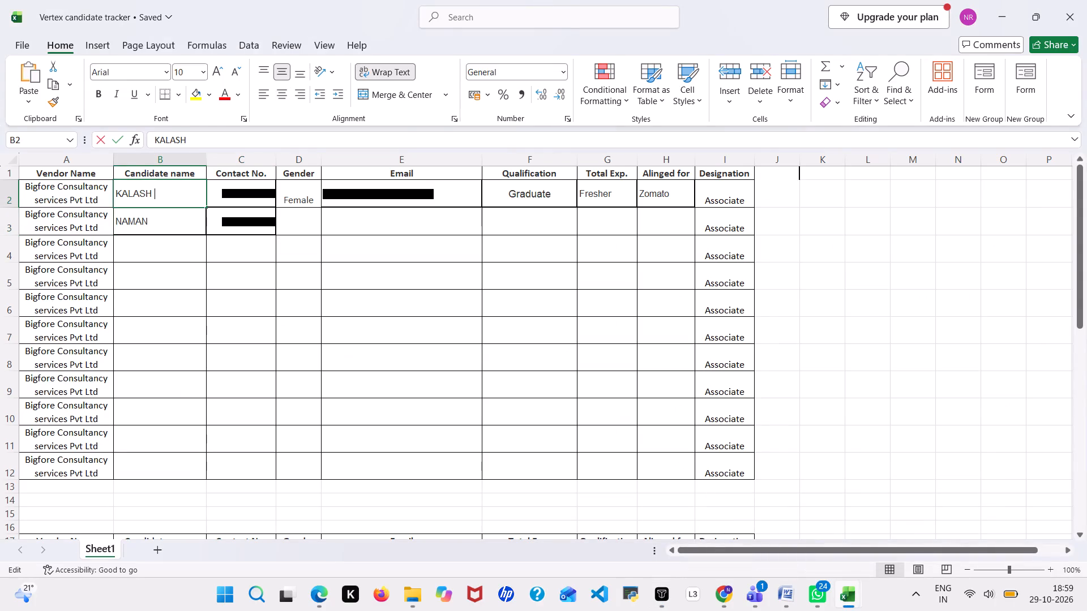
Rewrite the all-capitals candidate names in cells B2 and B3 so that only the first letter is capitalised.
key("BackSpace")
key("BackSpace")
key("BackSpace")
key("BackSpace")
key("BackSpace")
key("BackSpace")
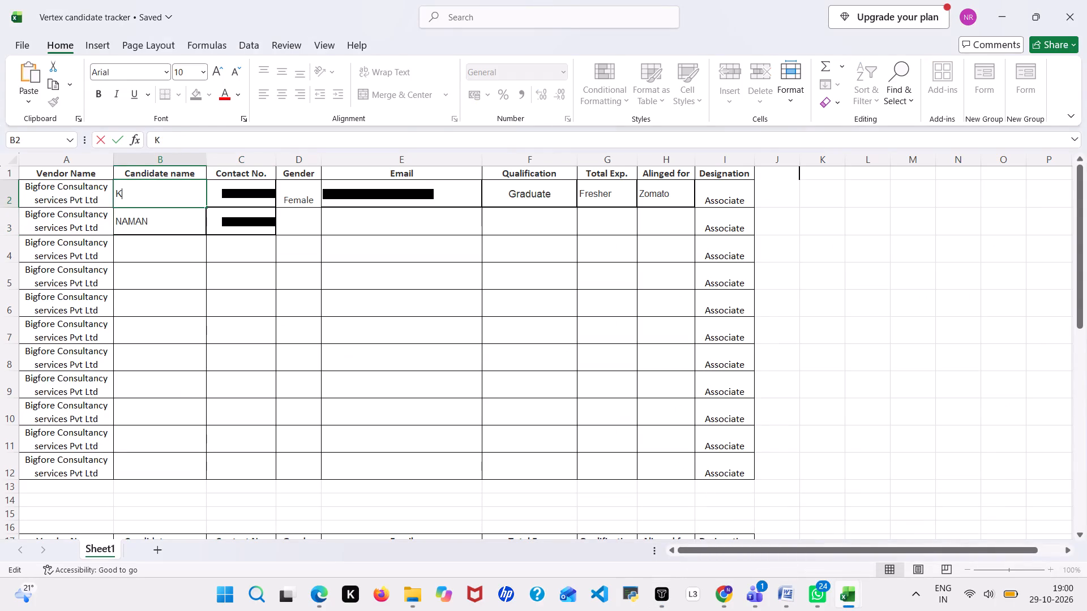
type("alash")
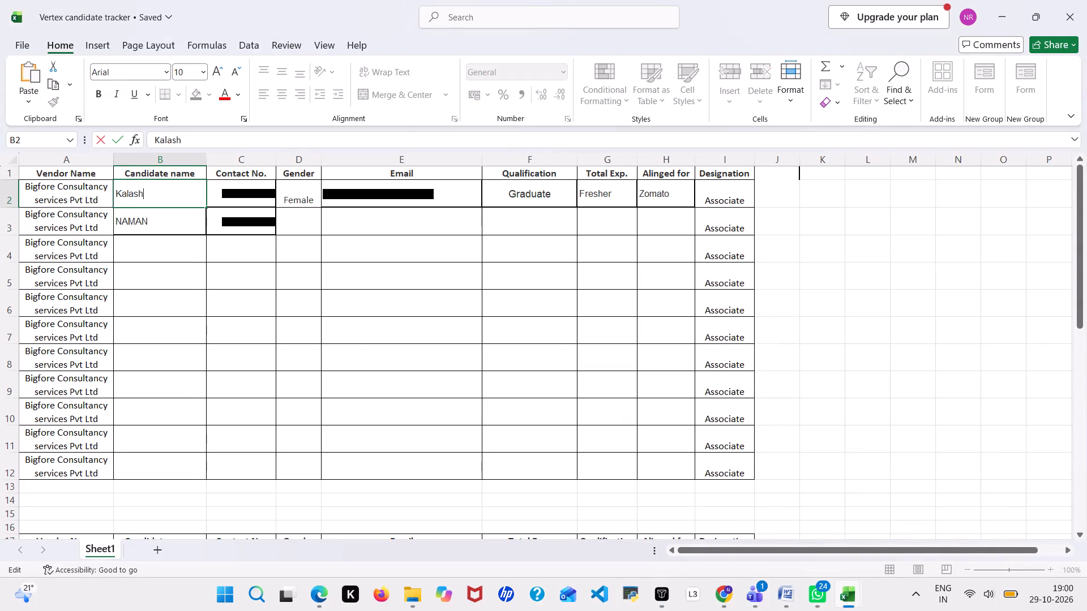
double_click(160, 225)
left_click_drag(160, 225, 137, 223)
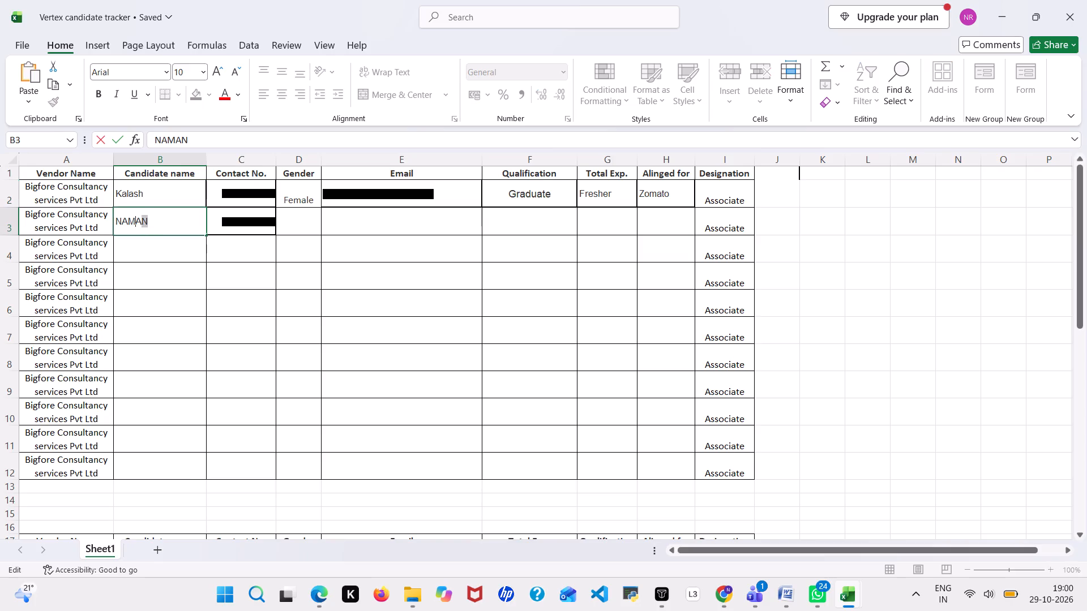
left_click_drag(137, 223, 124, 221)
key("Delete")
type("aman")
Enter Male as the second candidate's gender in cell D3.
left_click(288, 226)
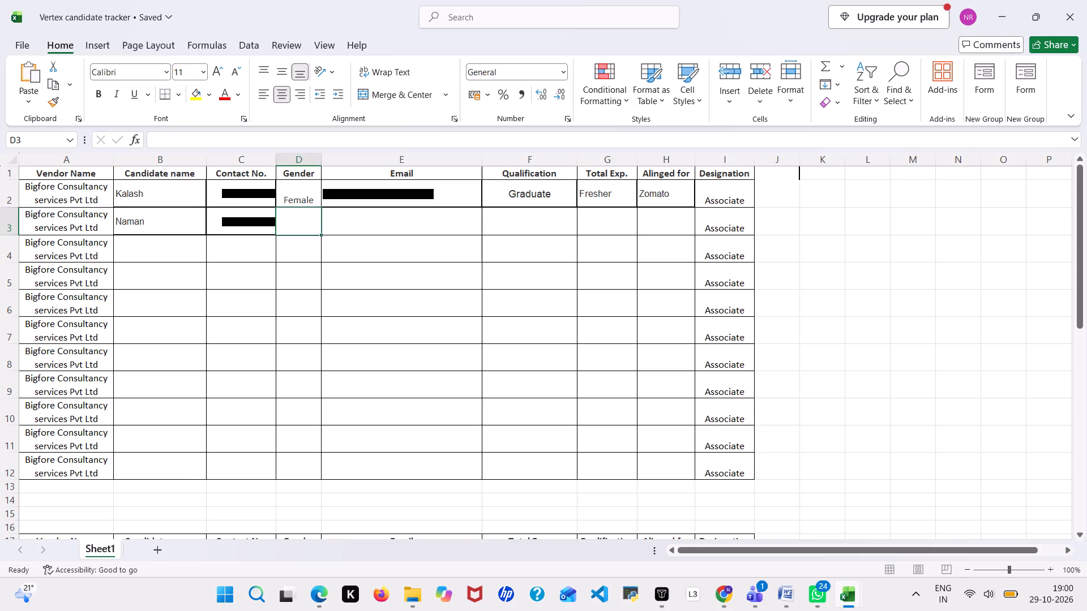
type("Male")
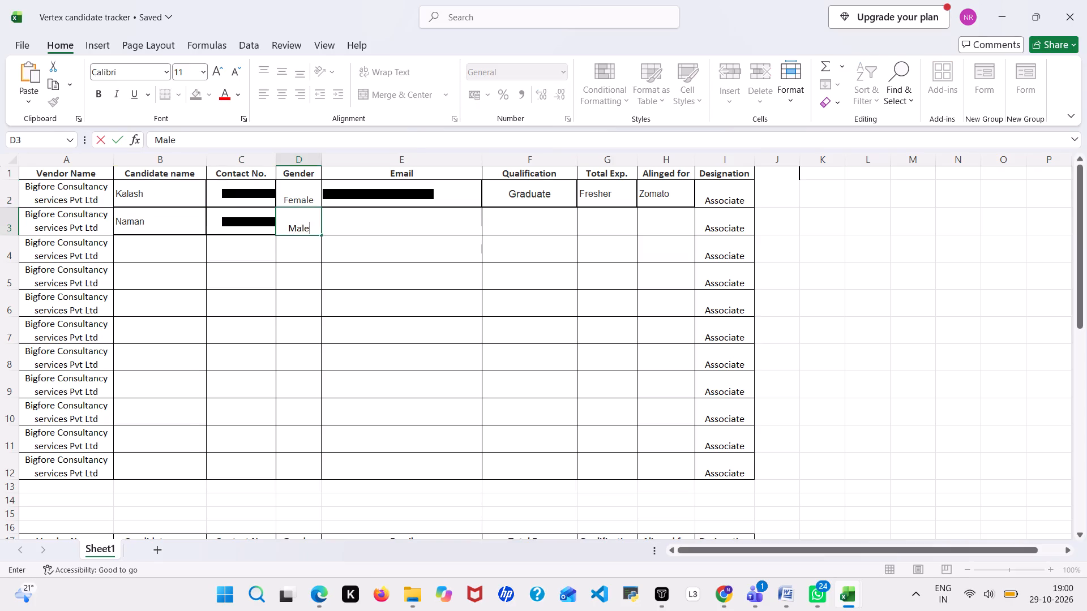
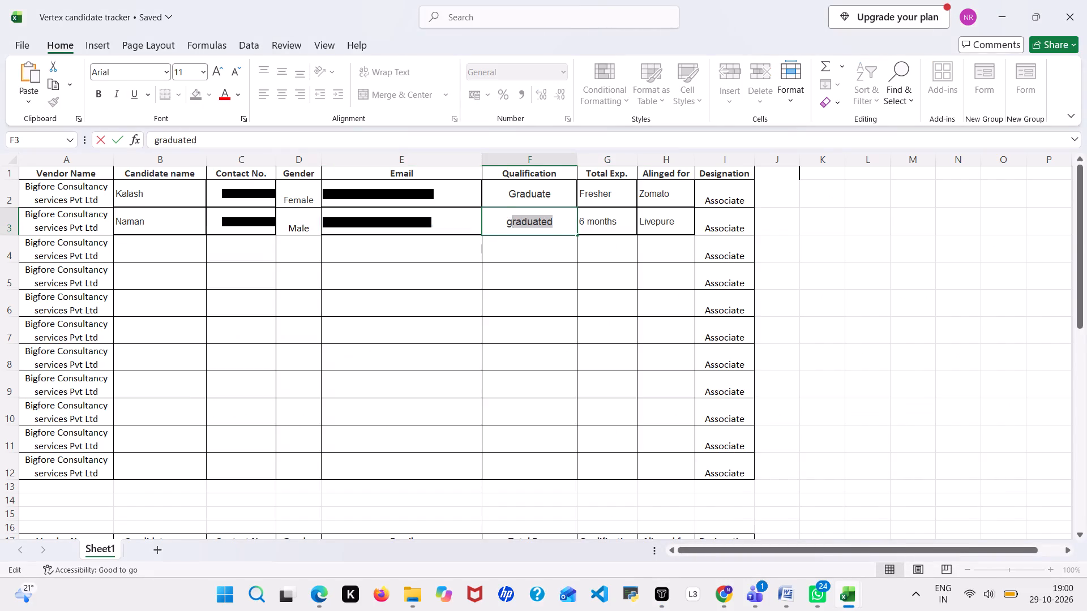
Correct the second candidate's qualification in cell F3 so that it reads Graduate with a capital G.
left_click_drag(511, 220, 506, 220)
key("Delete")
key("shift+g")
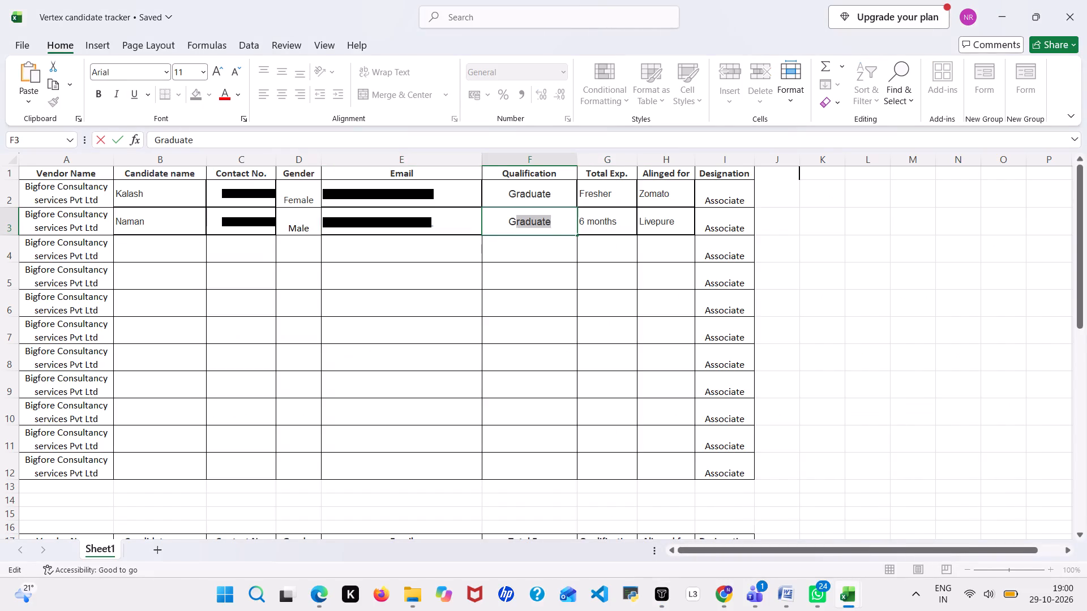
key("Right")
key("Right")
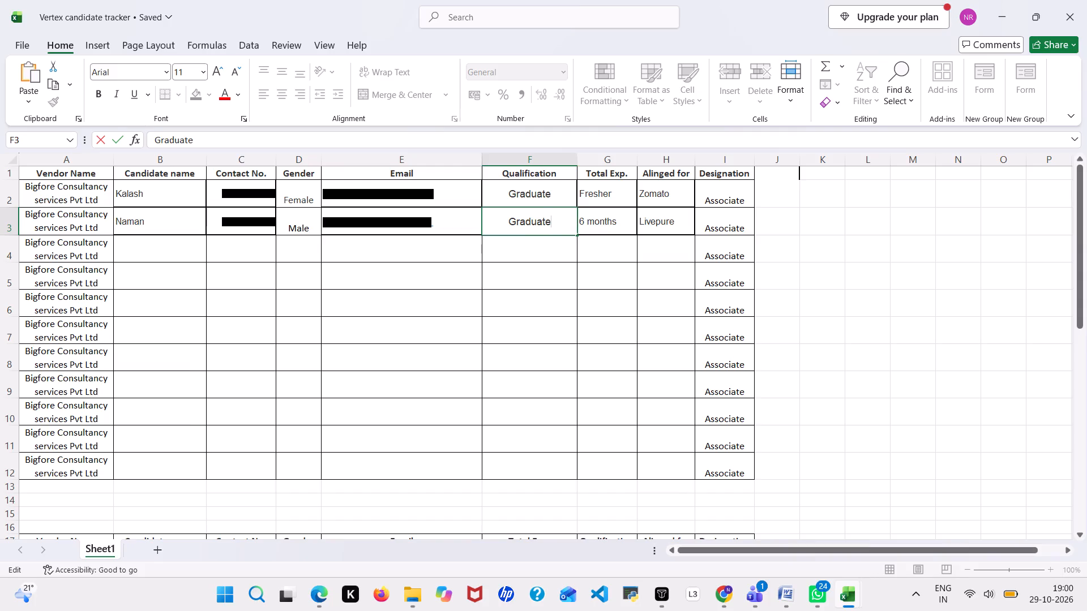
Correct the spelling of the second candidate's aligned company in cell H3 to Livpure.
double_click(654, 219)
key("BackSpace")
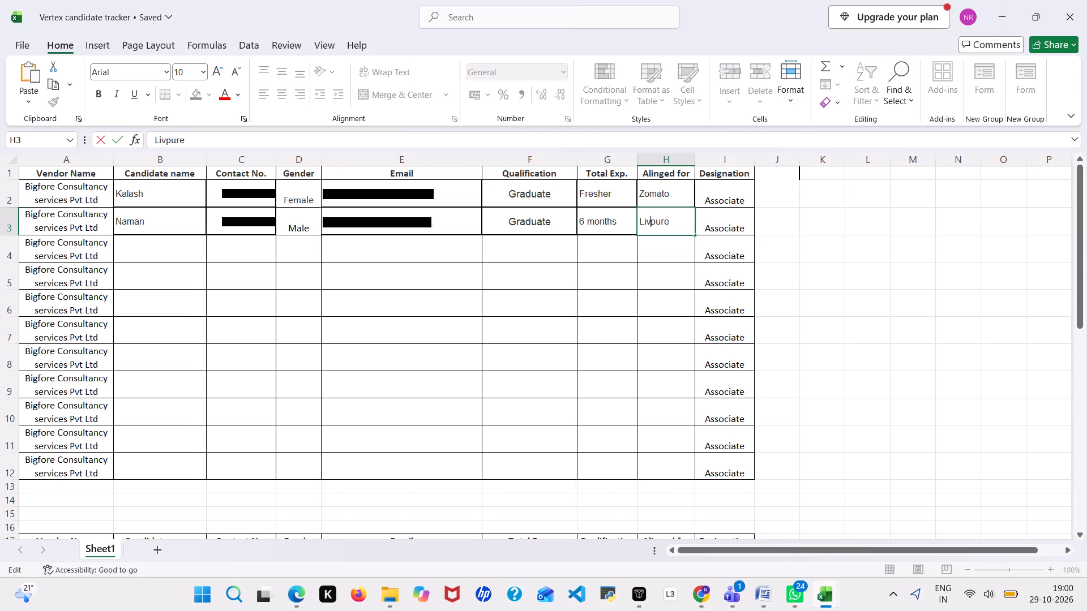
Finish the edit in cell H3 and select the empty candidate name cell B4.
left_click(171, 252)
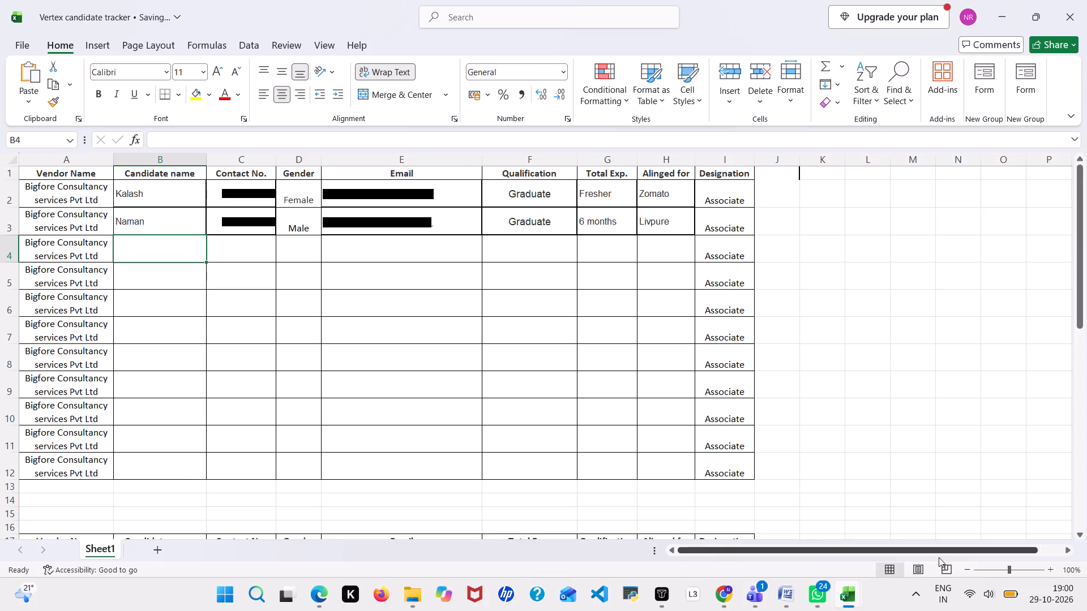
Switch the Wi-Fi connection from CMF by Nothing Phone 1_8204 to the OPPO A3 Pro 5G network.
left_click(968, 595)
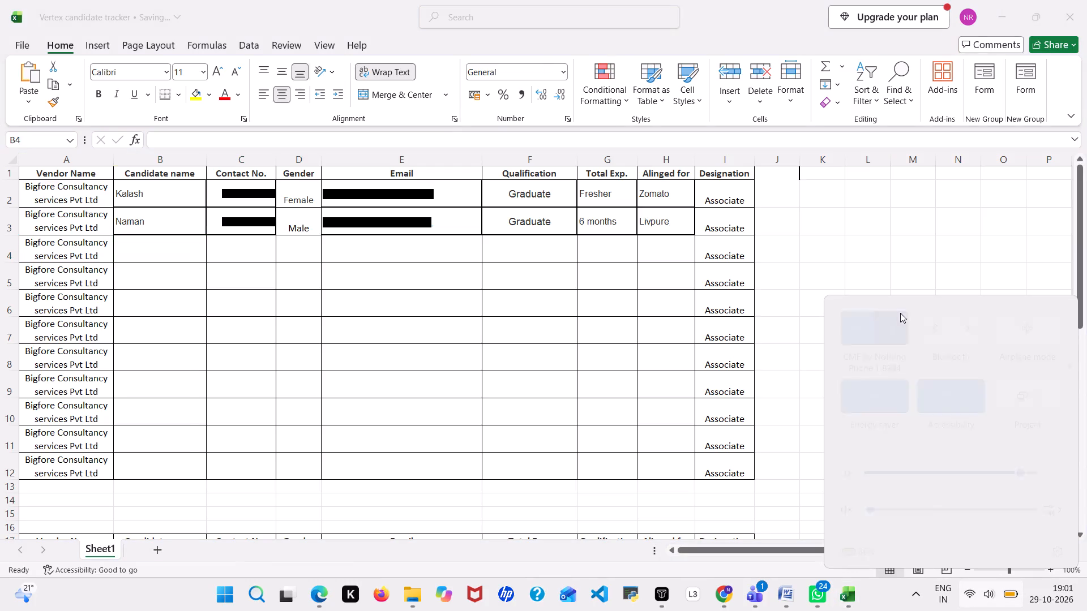
left_click(898, 325)
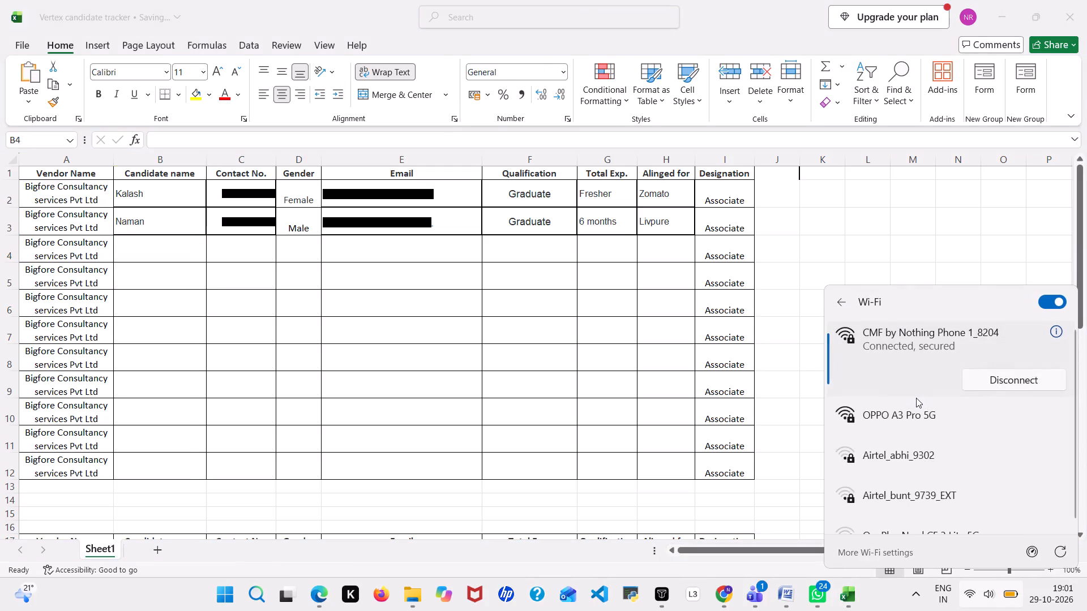
left_click(1006, 375)
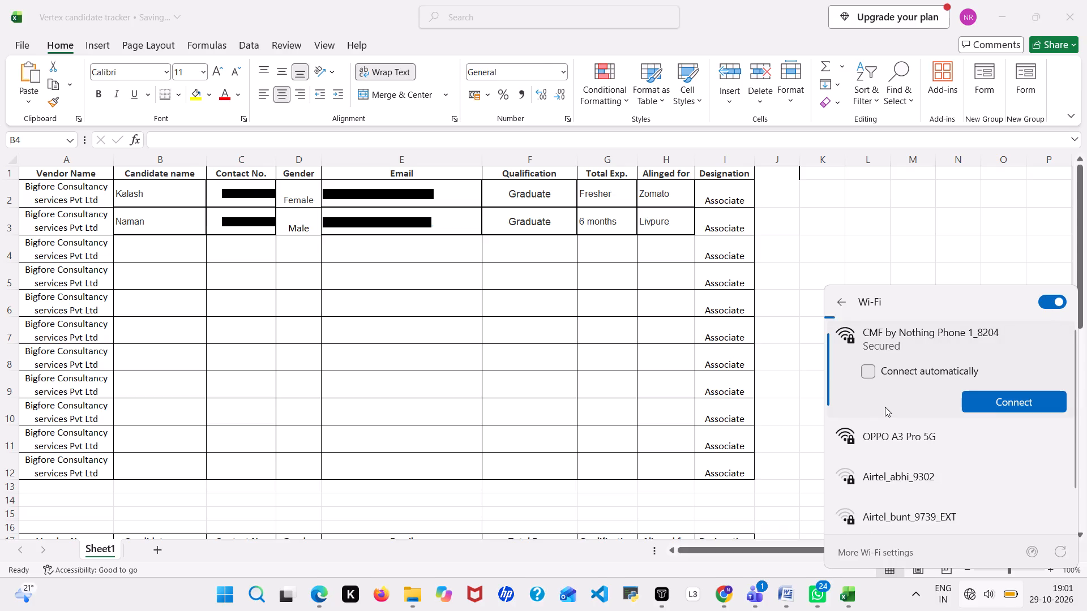
left_click(909, 437)
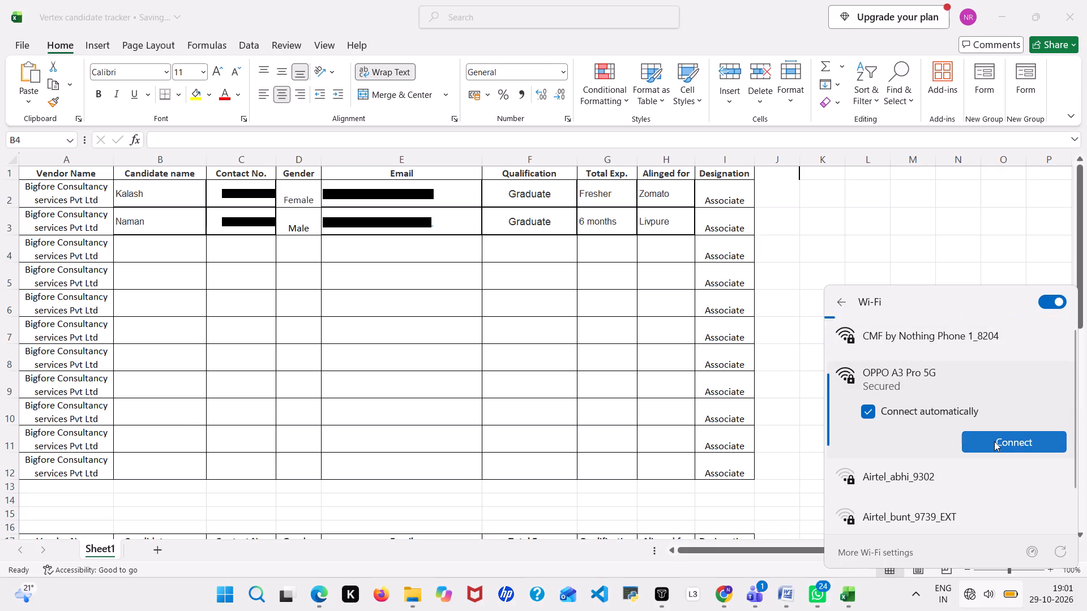
left_click(995, 441)
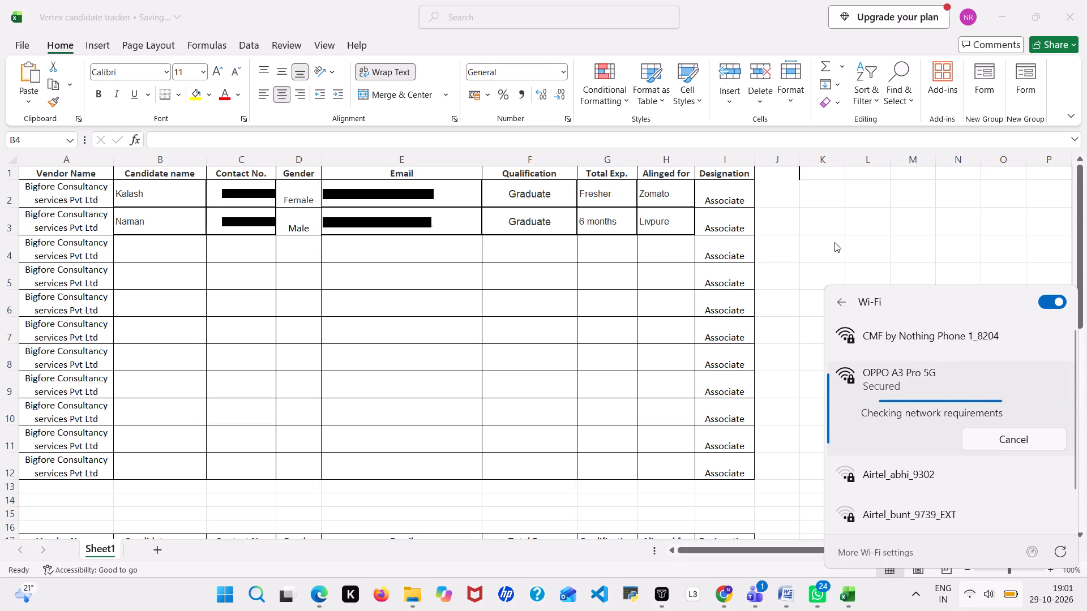
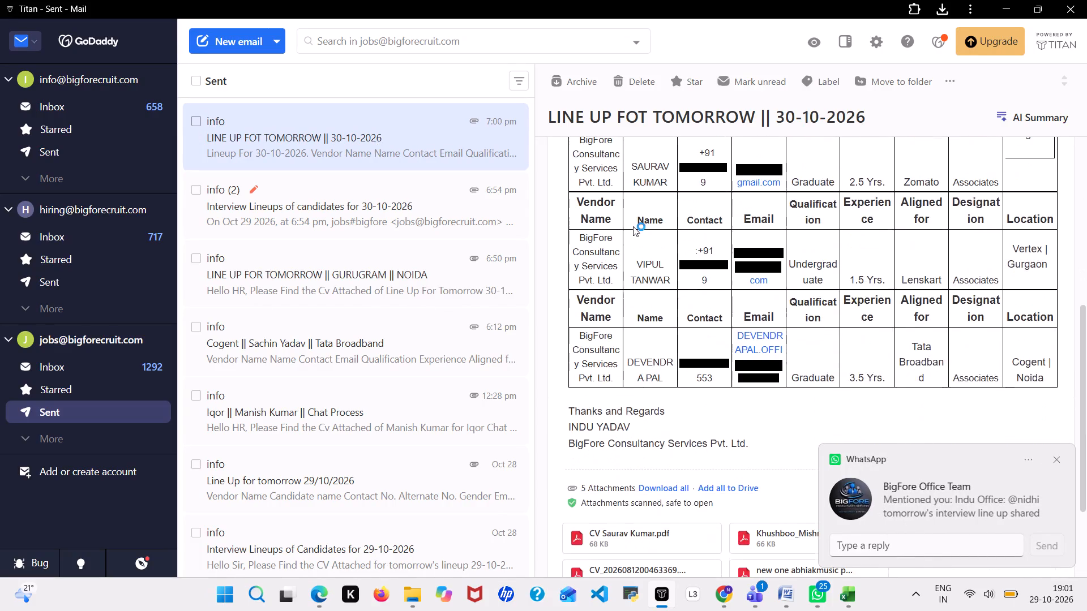
Examine the sent emails "Interview Lineups of candidates for 30-10-2026" and "LINE UP FOT TOMORROW || 30-10-2026" for their candidate line-up details.
scroll(633, 226, "down", 1)
left_click(425, 201)
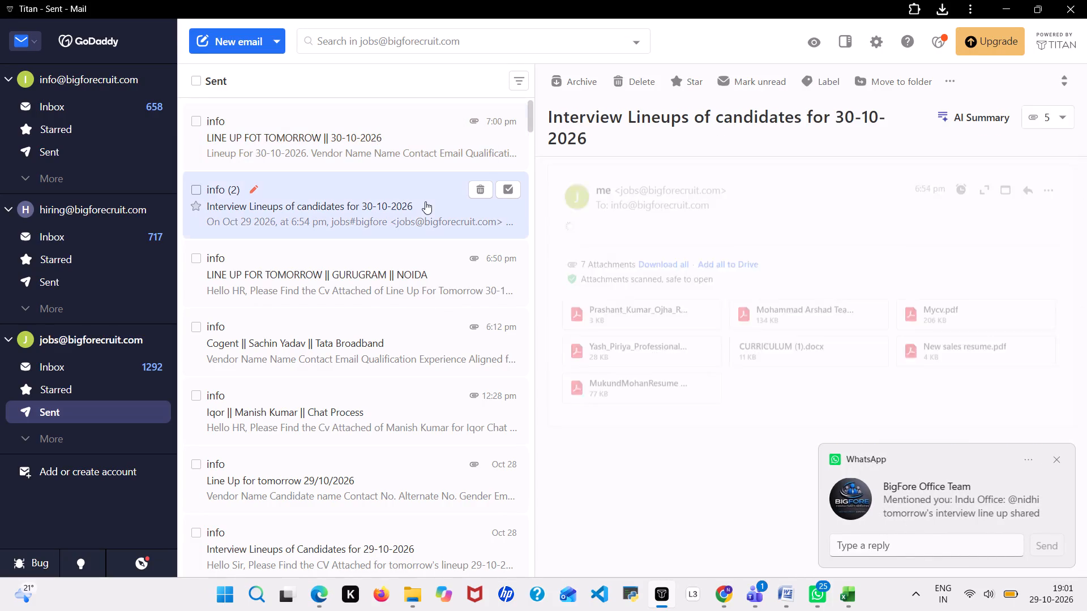
scroll(641, 258, "down", 1)
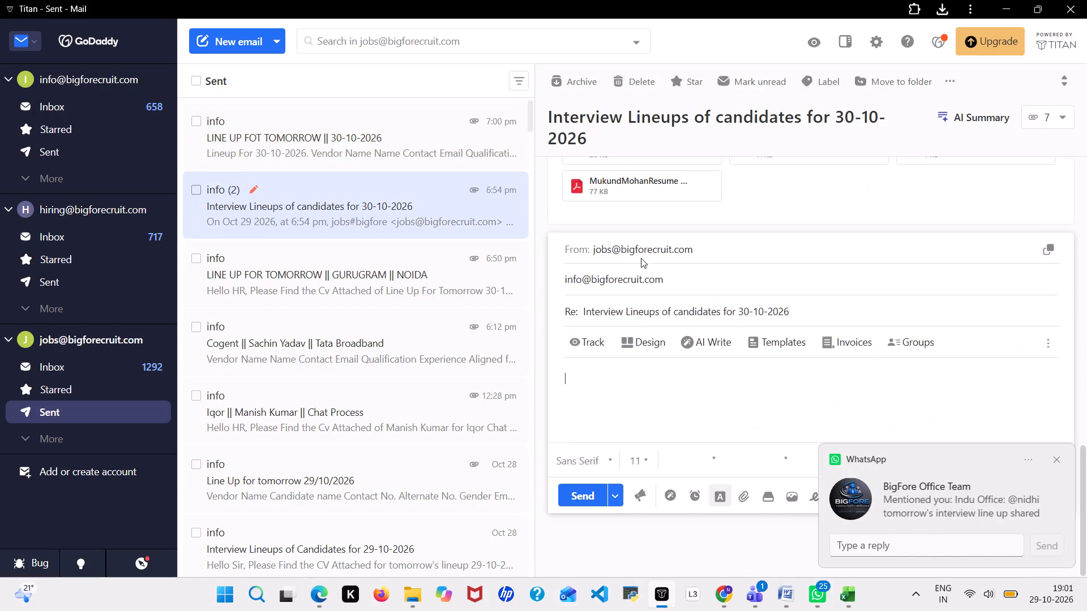
scroll(641, 258, "down", 1)
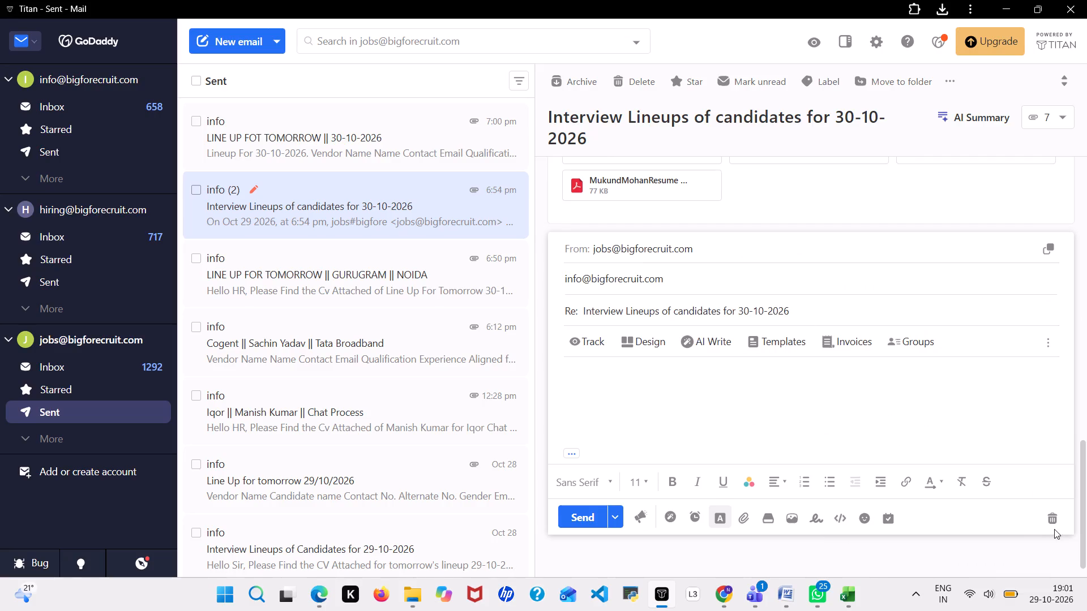
left_click(402, 137)
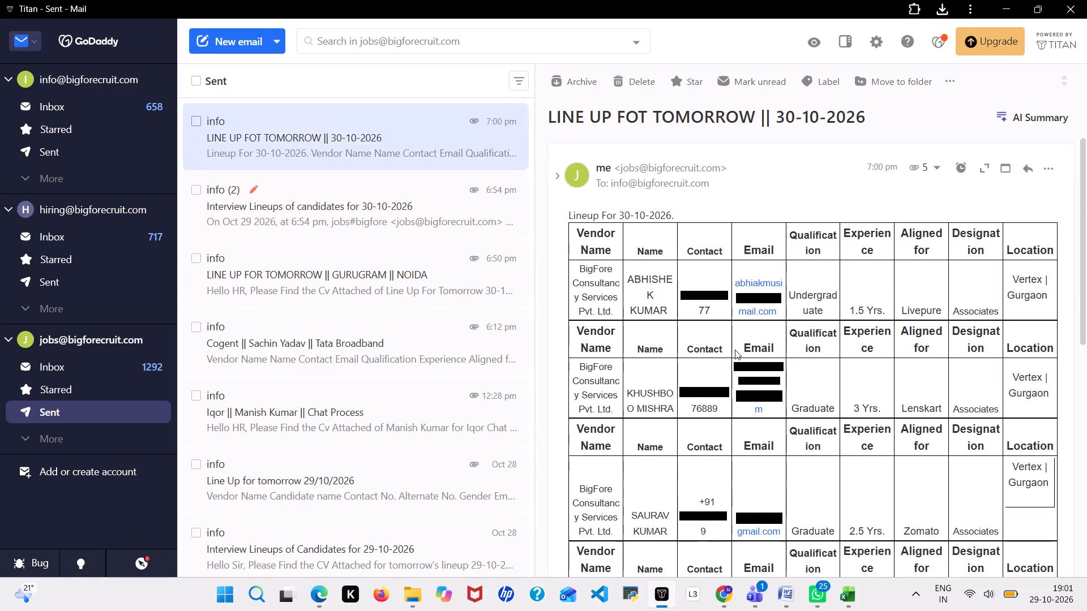
scroll(680, 326, "down", 2)
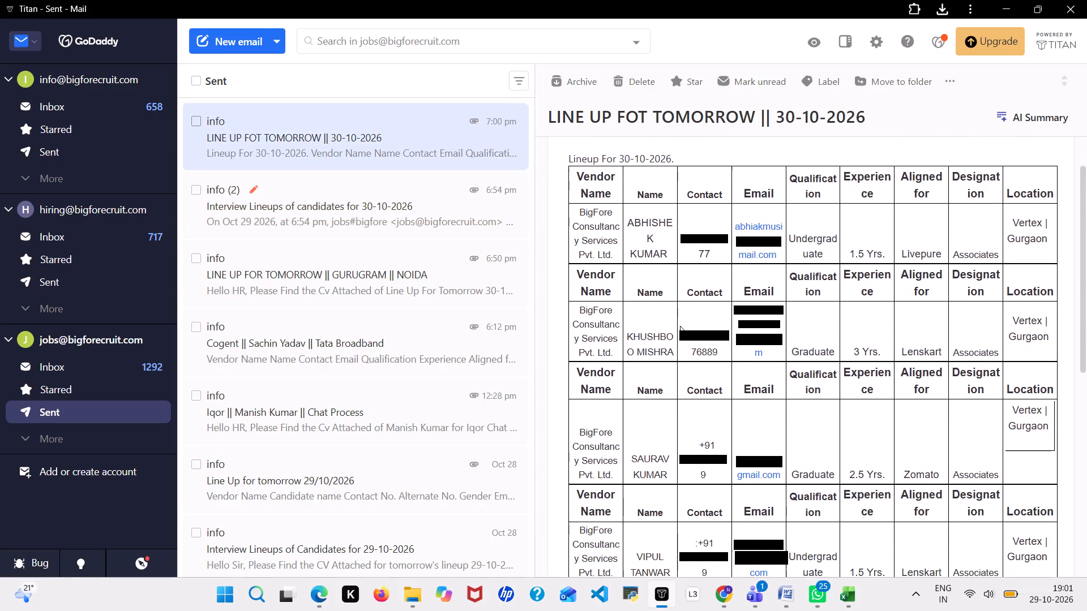
scroll(680, 326, "down", 1)
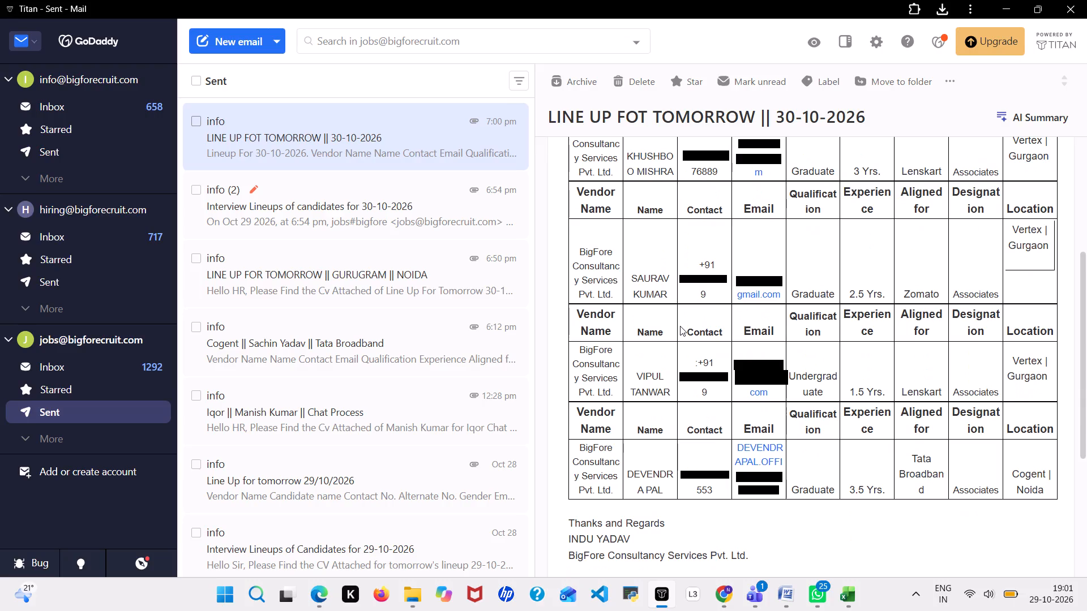
scroll(617, 333, "up", 4)
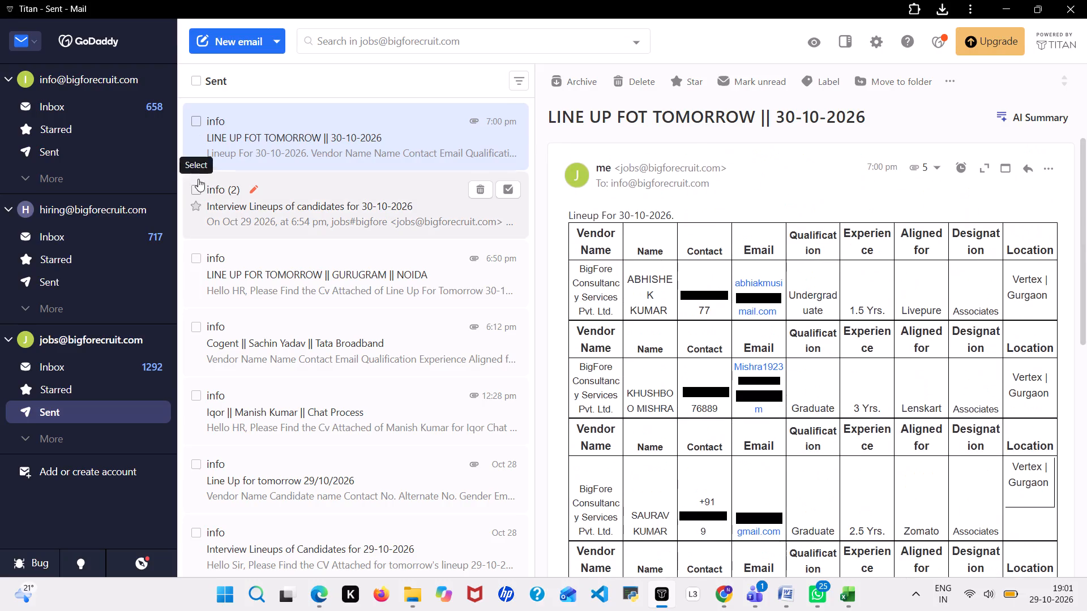
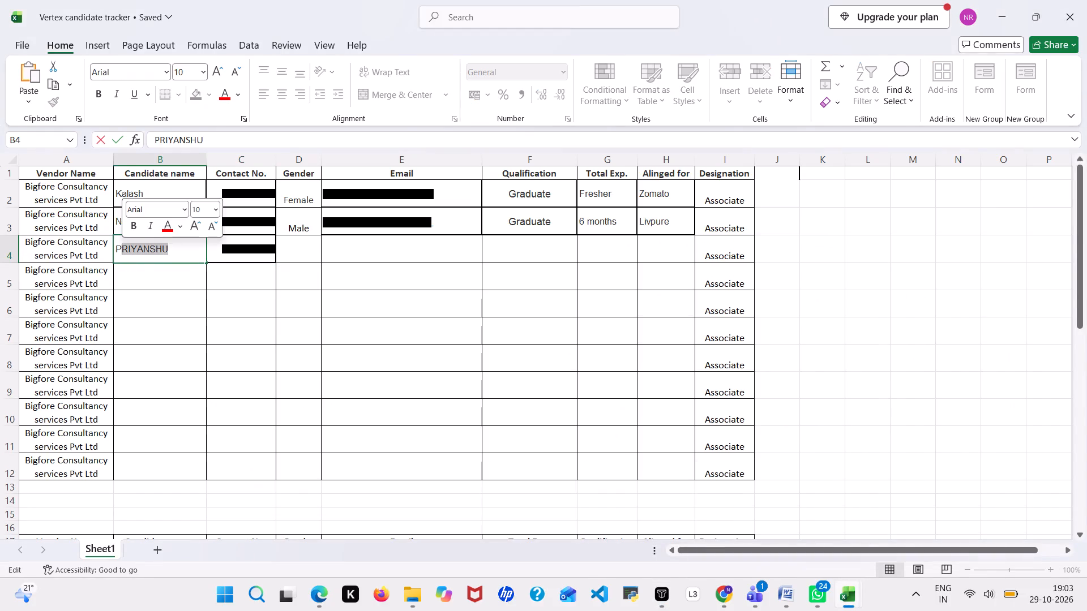
Rewrite the candidate name in row 4 with only its first letter capitalised, matching the names above.
key("Delete")
type("riyanshu")
key("Right")
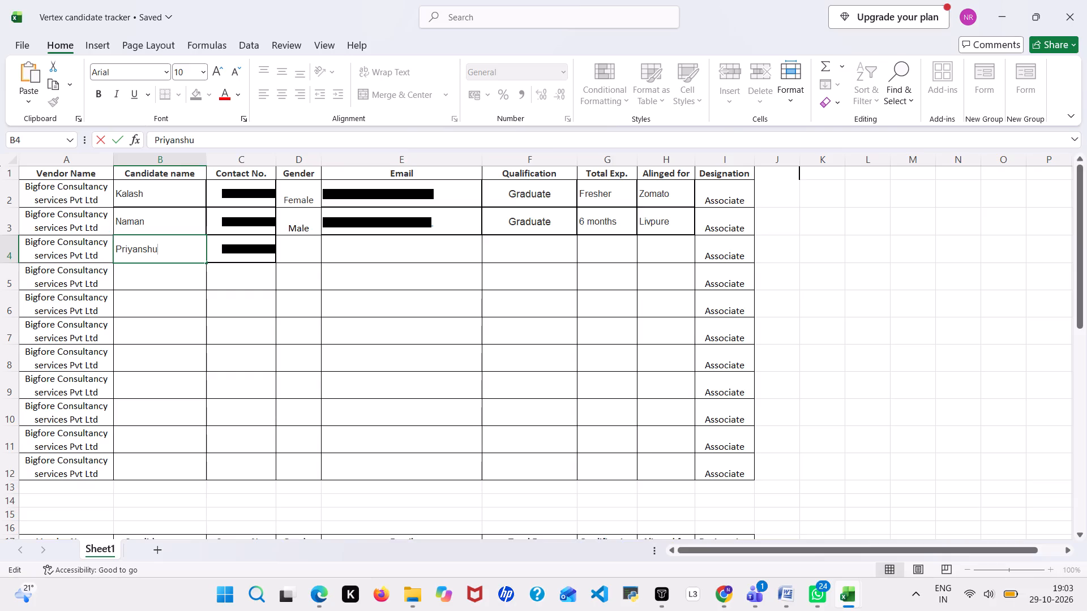
key("Right")
key("Right")
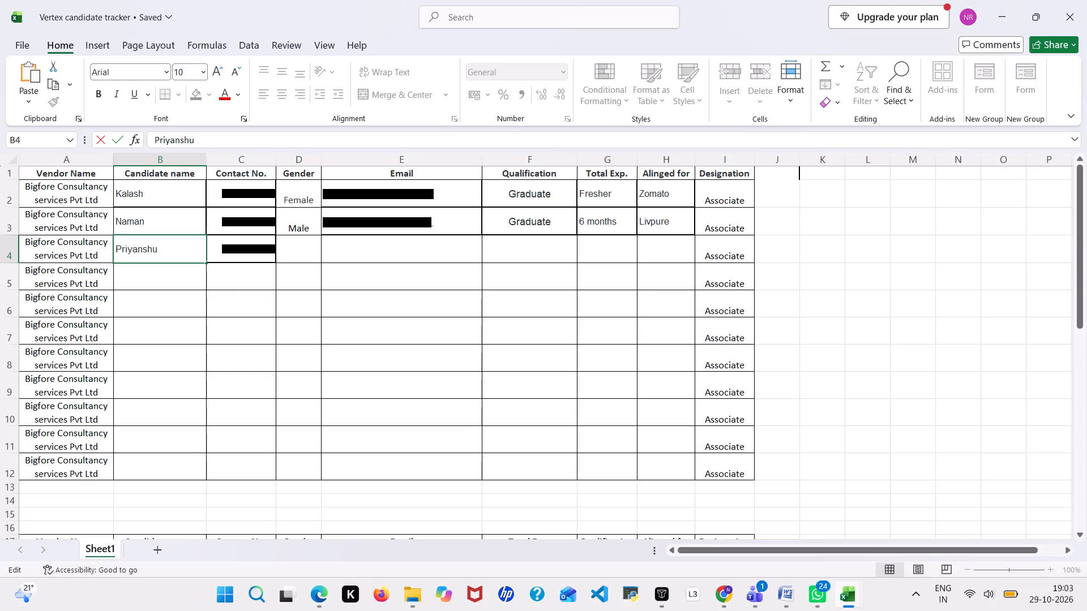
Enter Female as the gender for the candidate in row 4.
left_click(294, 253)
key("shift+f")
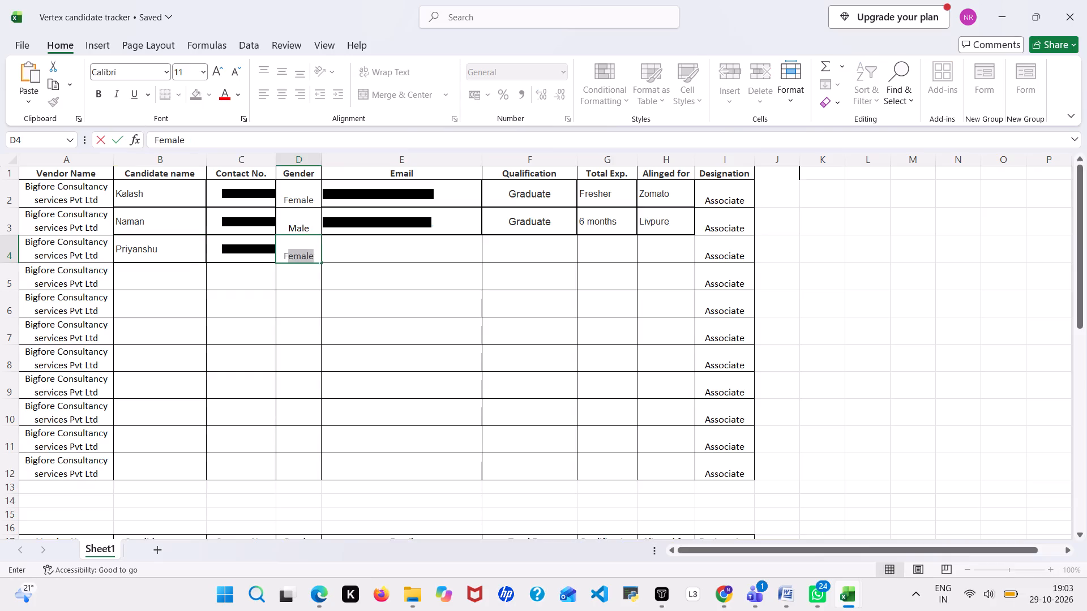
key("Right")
Replace the gender of the candidate in row 4 with Male.
key("Left")
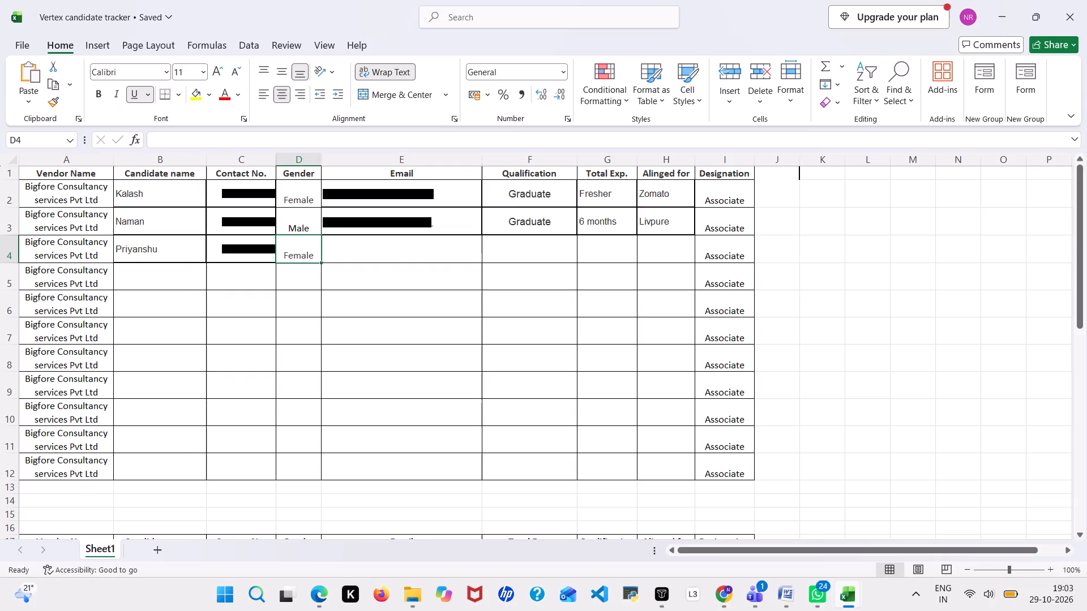
key("Delete")
key("shift+m")
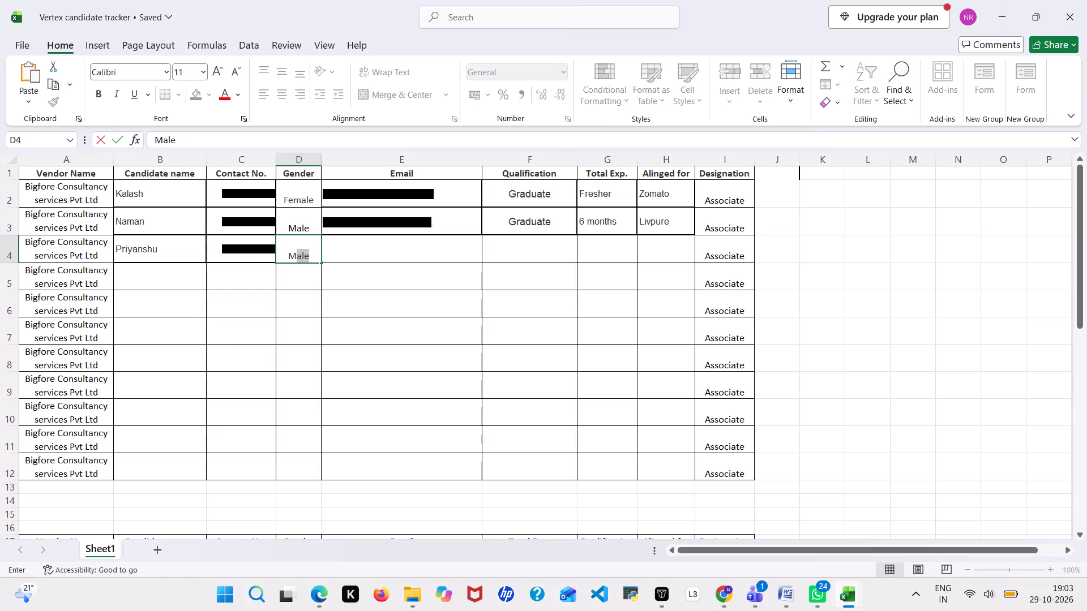
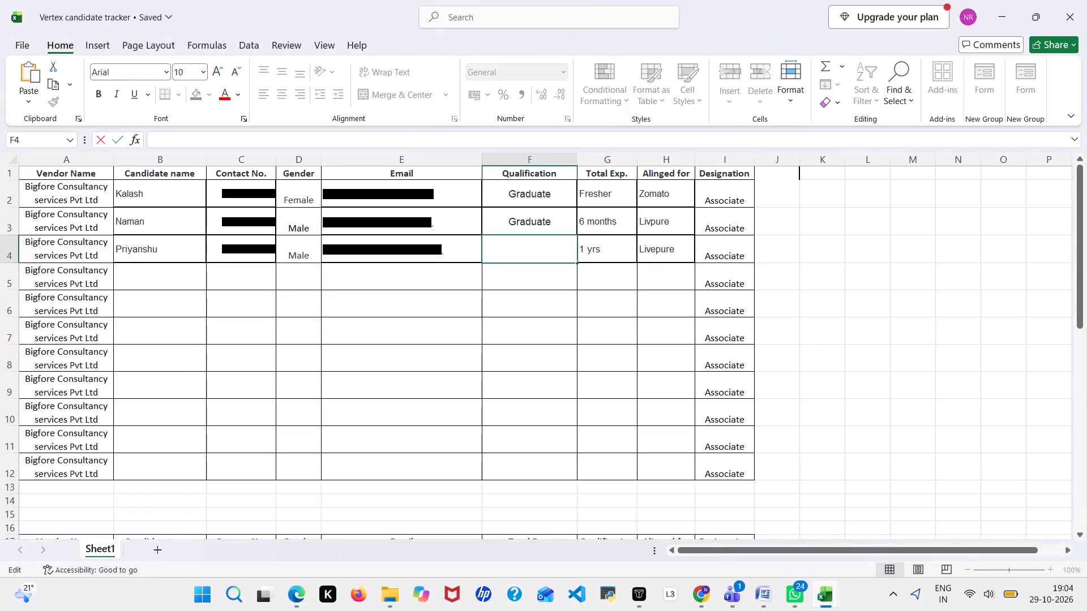
Enter Graduate as the qualification for the candidate in row 4.
key("shift+g")
key("Right")
key("Right")
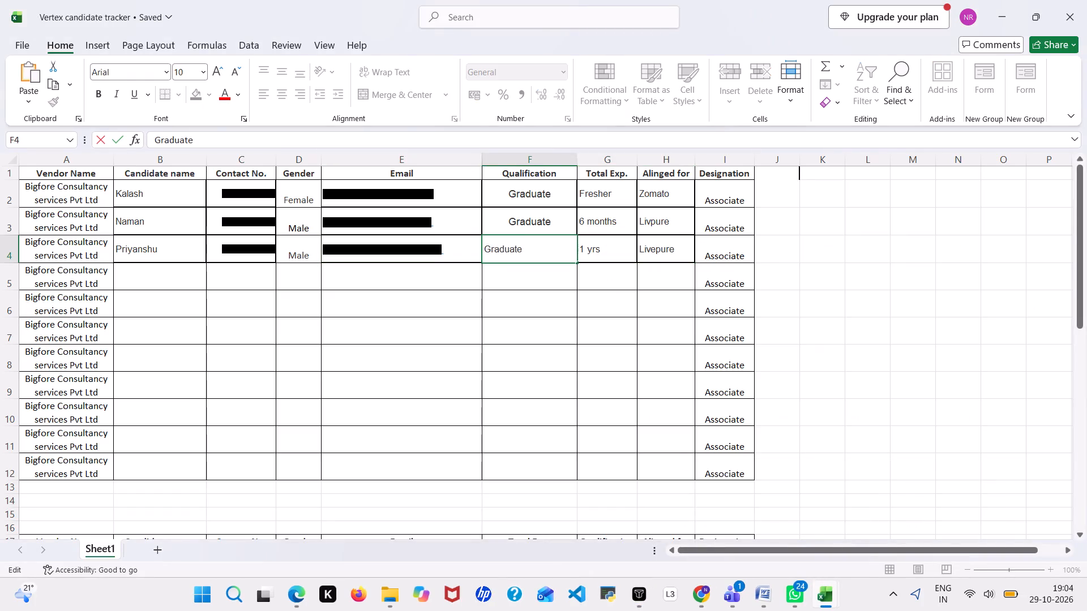
Change the total experience of the candidate in row 4 to 1 yr.
double_click(623, 247)
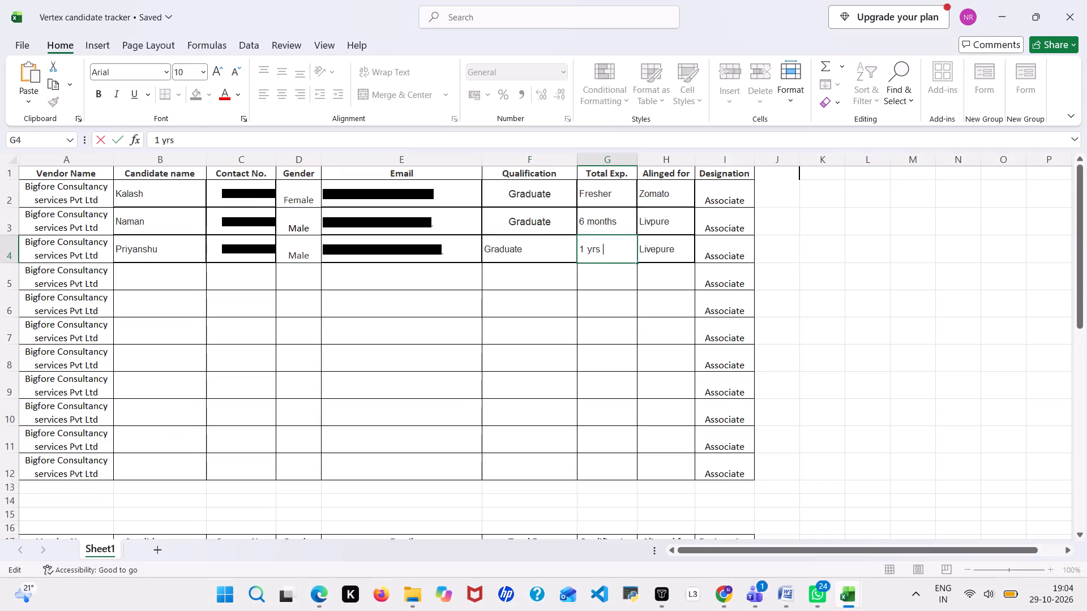
key("BackSpace")
key("BackSpace")
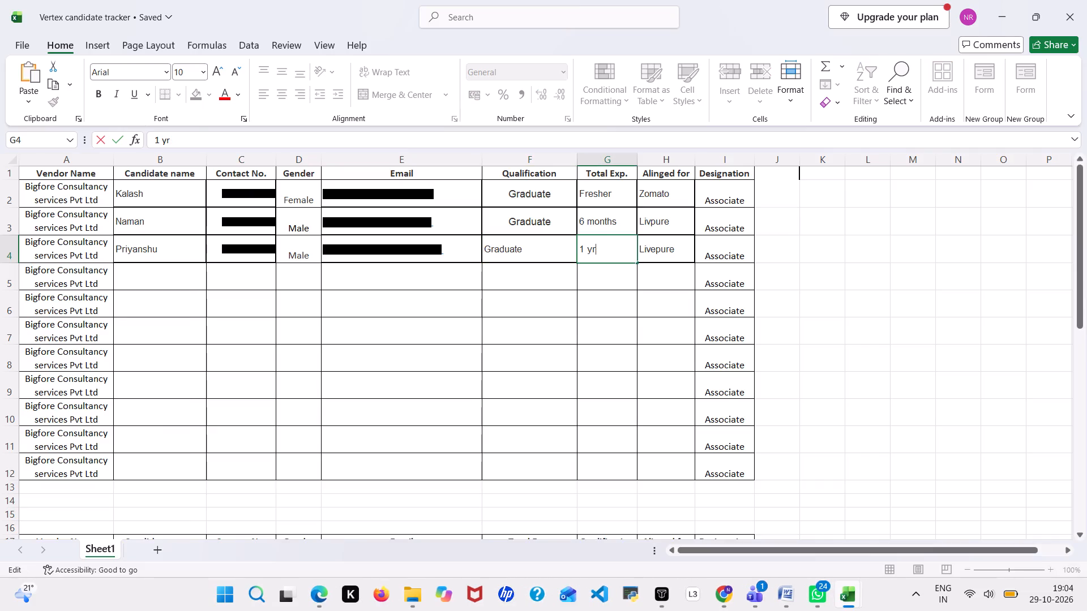
Correct the aligned-for company of the candidate in row 4 to Livpure, matching the spelling in the row above.
double_click(661, 250)
left_click(653, 249)
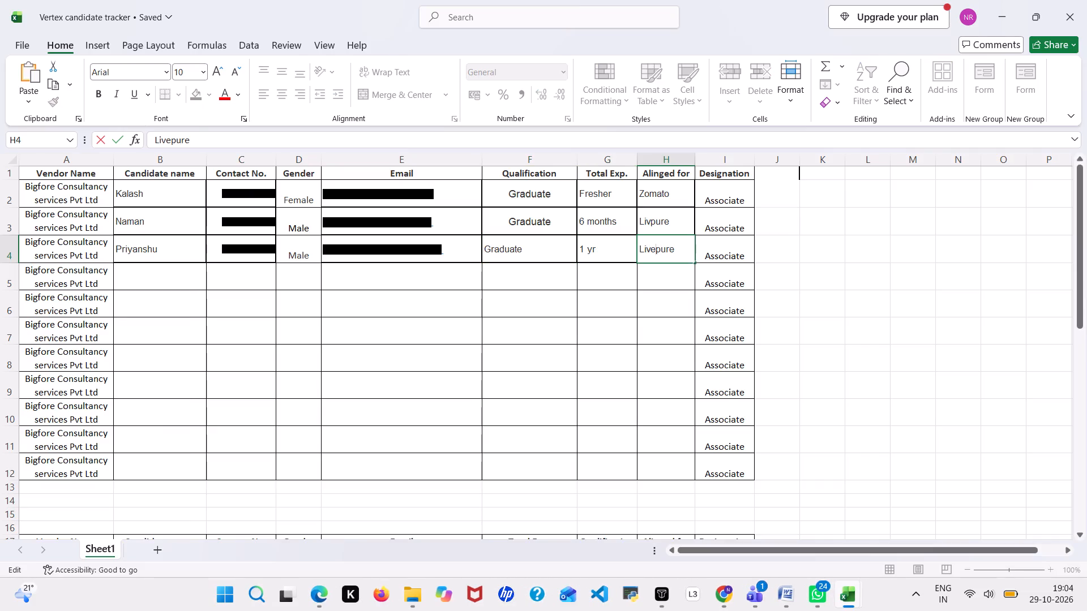
key("BackSpace")
left_click(189, 283)
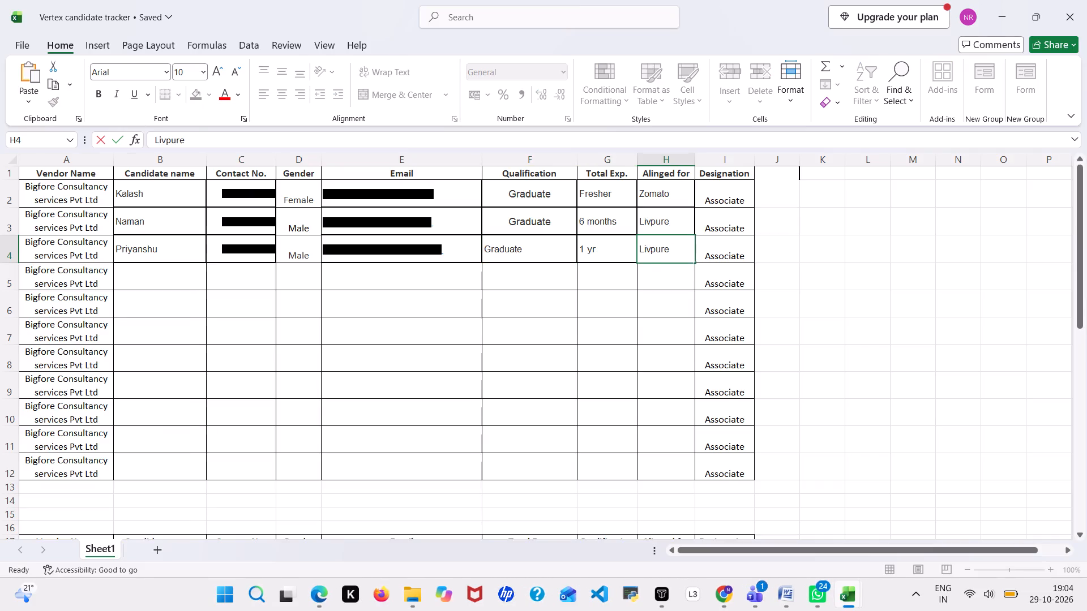
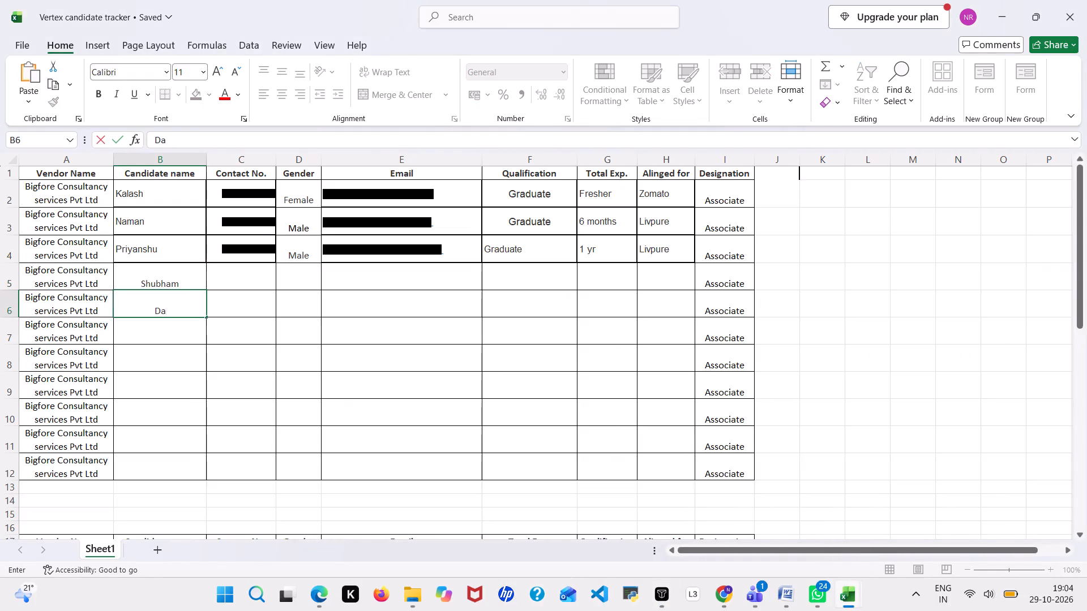
Complete the candidate name Danish in row 6 and enter Aaditya as the candidate name in row 7.
type("ish")
key("Down")
key("shift+a")
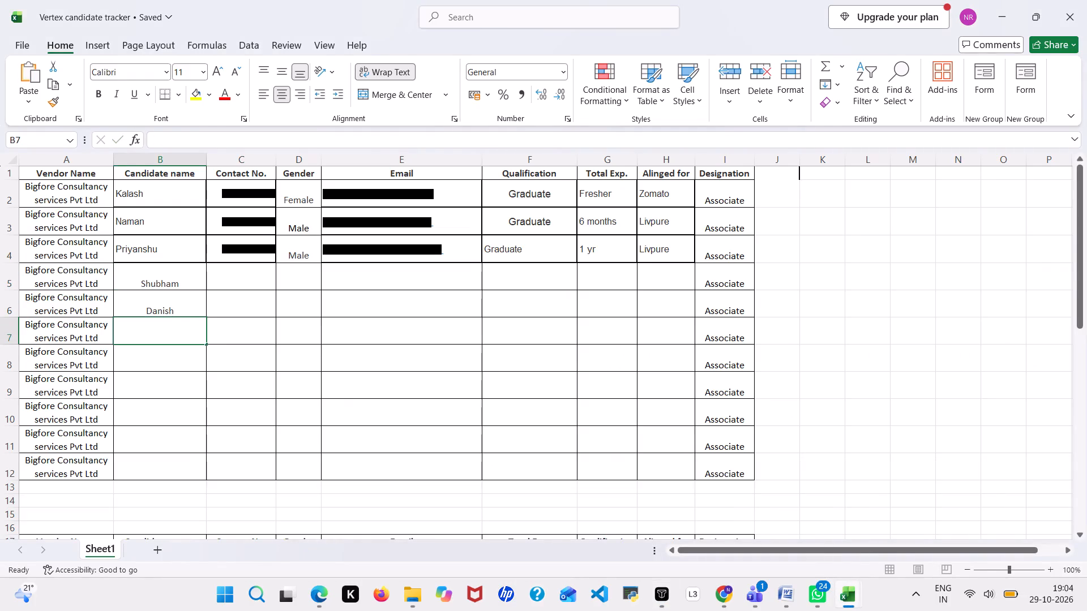
type("aditya")
key("Up")
Paste the copied contact number for the candidate in row 5.
key("Up")
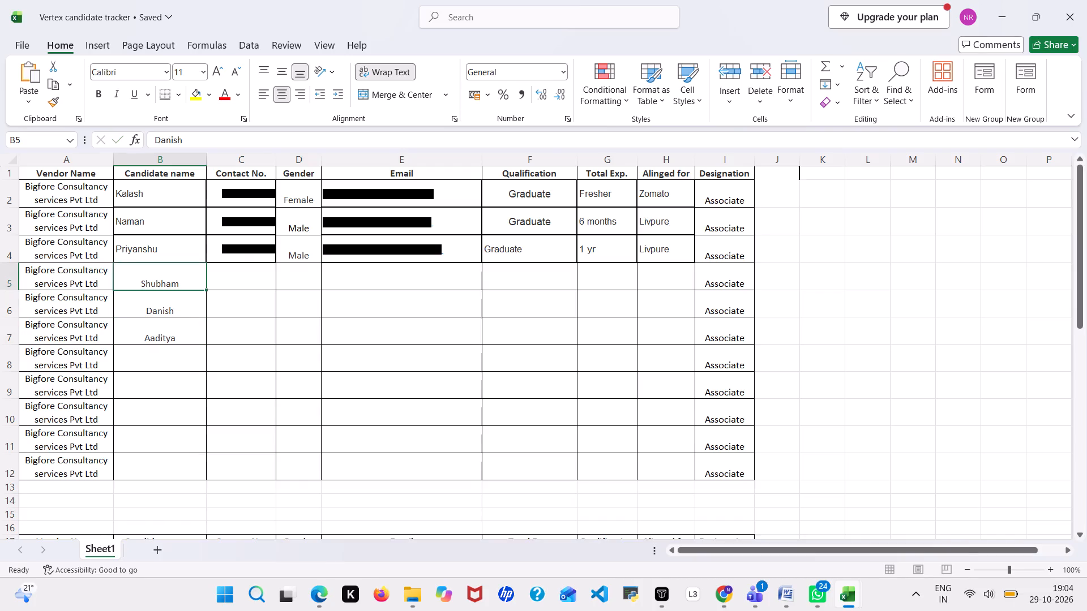
key("Right")
key("Right")
key("Left")
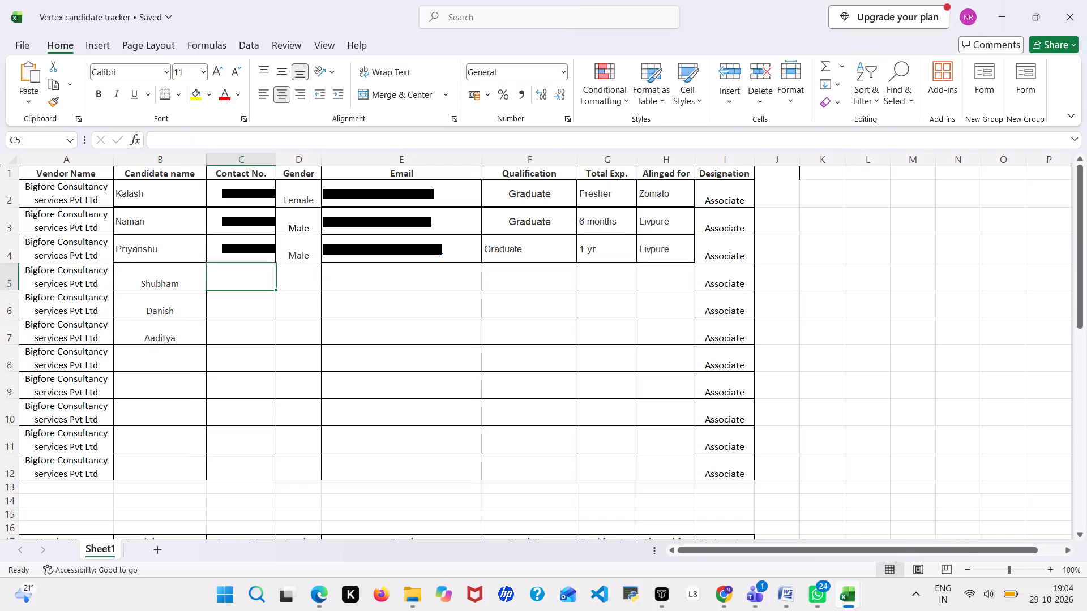
key("ctrl+v")
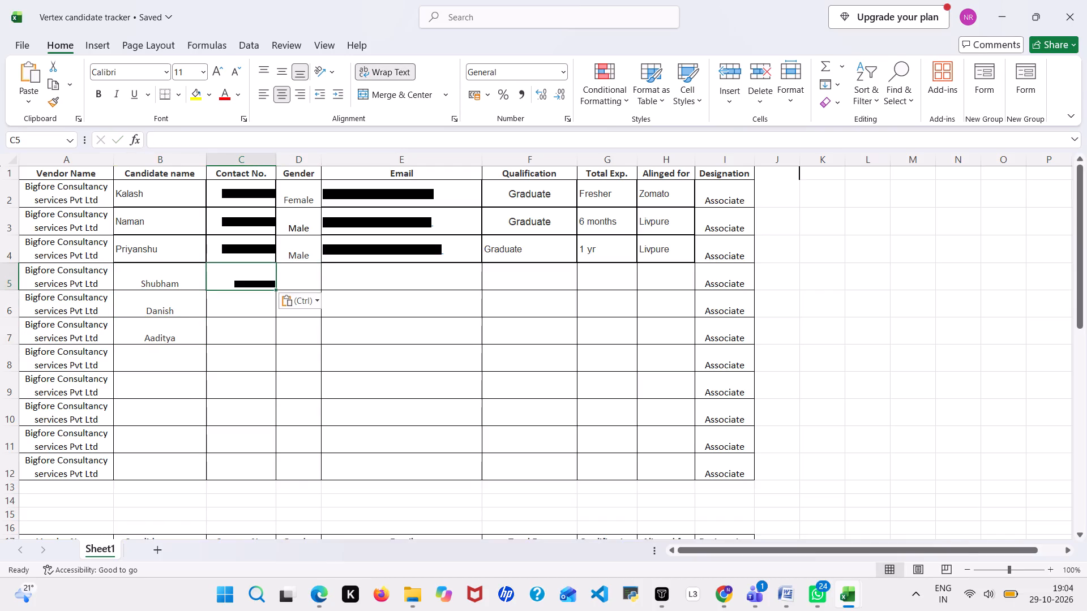
Enter Male as the gender of the candidate in row 5.
left_click(291, 283)
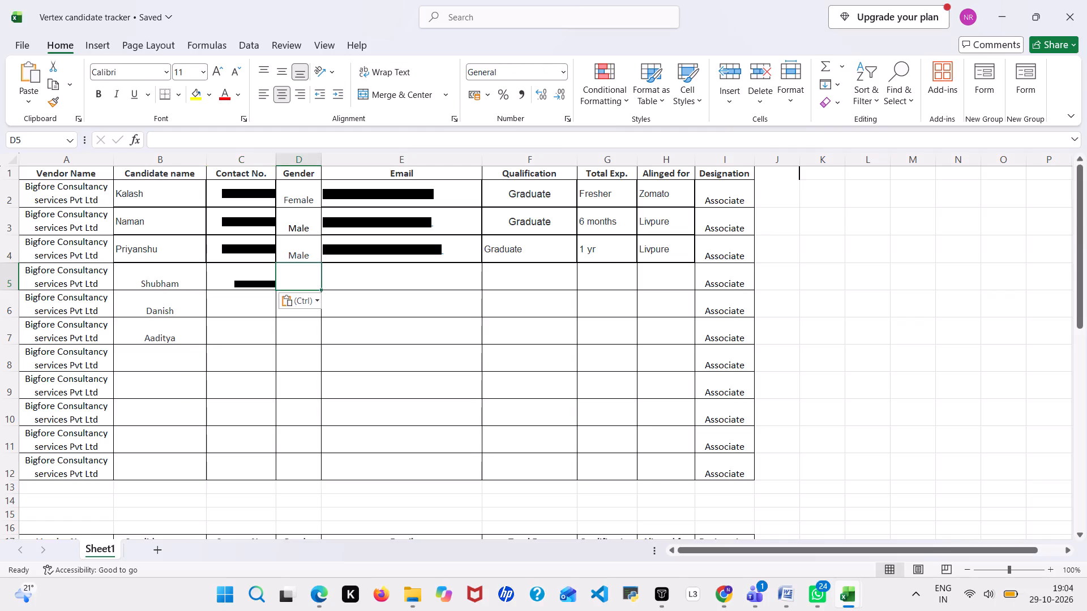
key("shift+m")
key("Down")
key("Left")
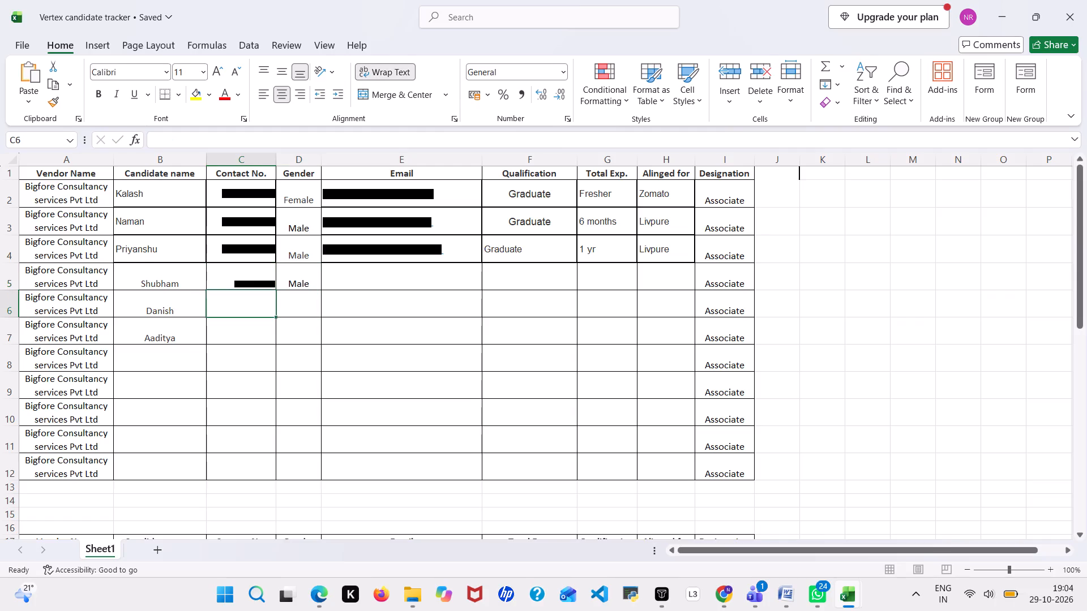
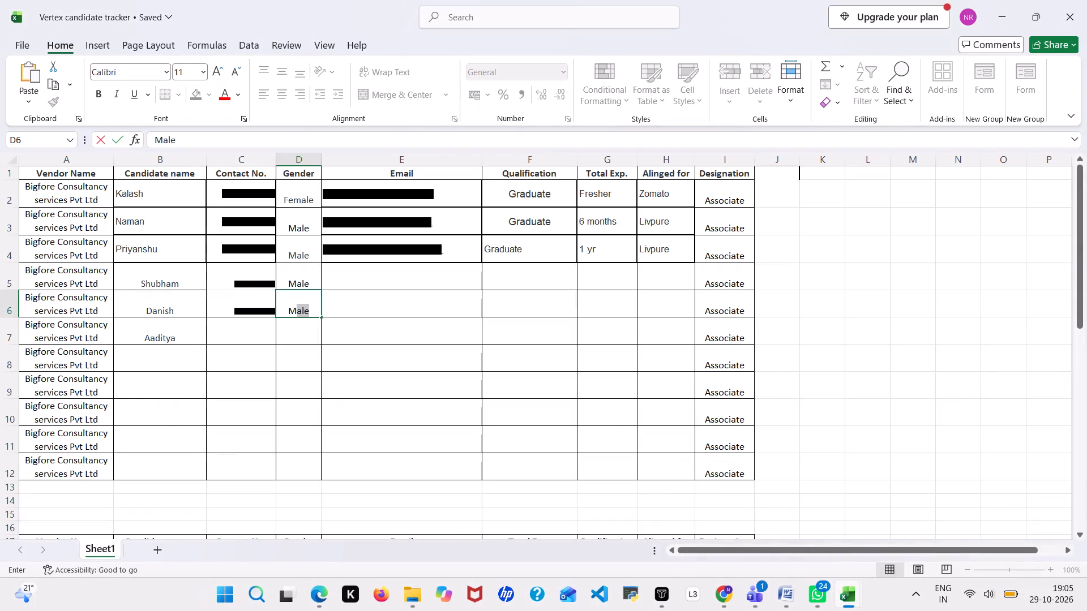
Complete the entry of Male as the gender of the candidate in row 6.
key("Down")
Correct the spelling of the candidate name in row 7 to Aditya.
key("Left")
key("Left")
key("Left")
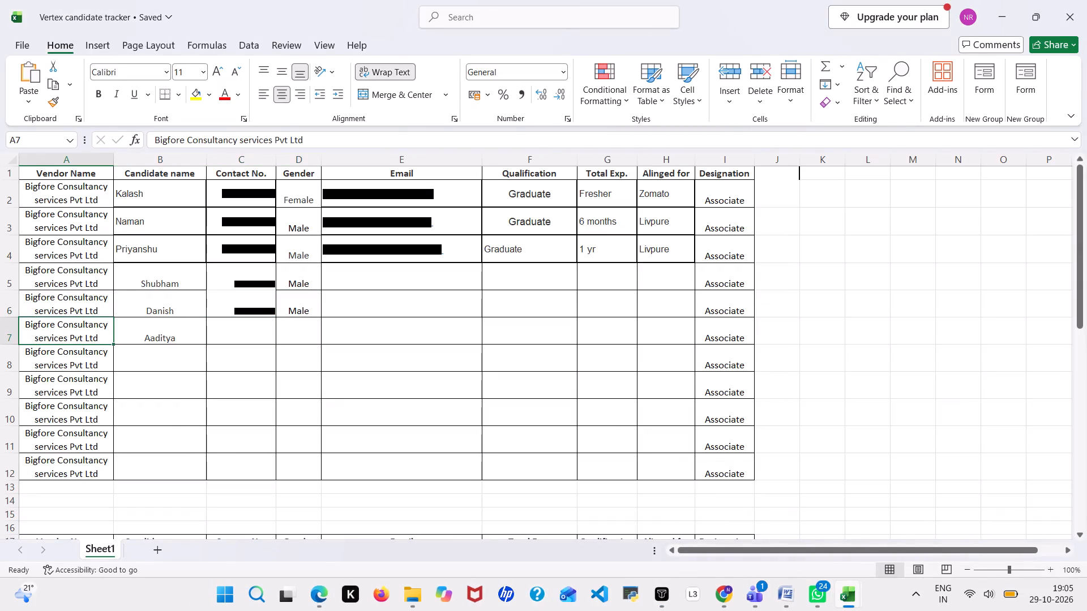
double_click(151, 334)
left_click(155, 338)
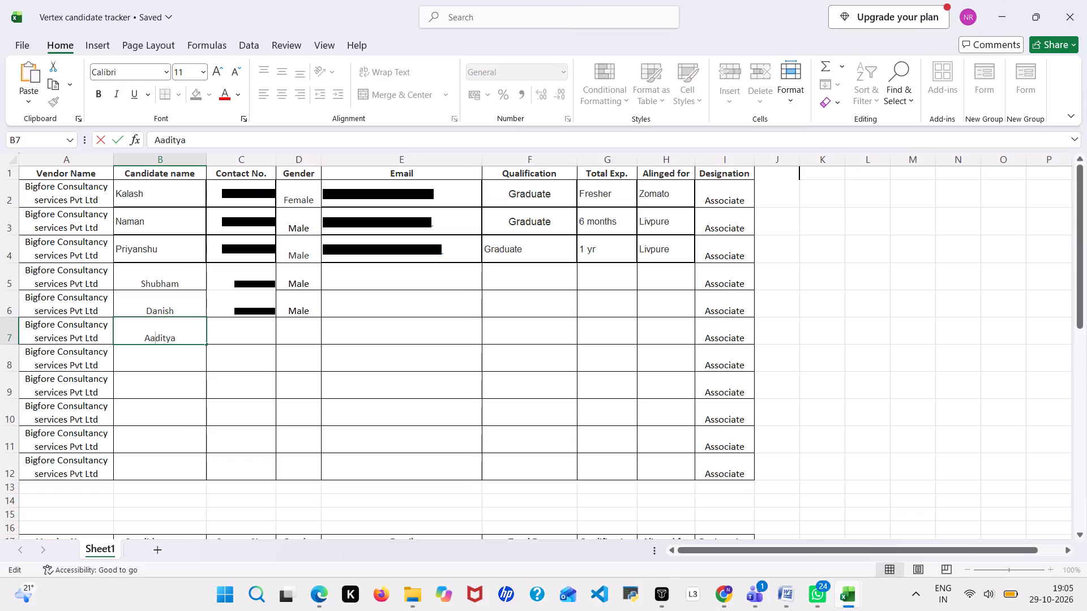
key("BackSpace")
left_click(247, 341)
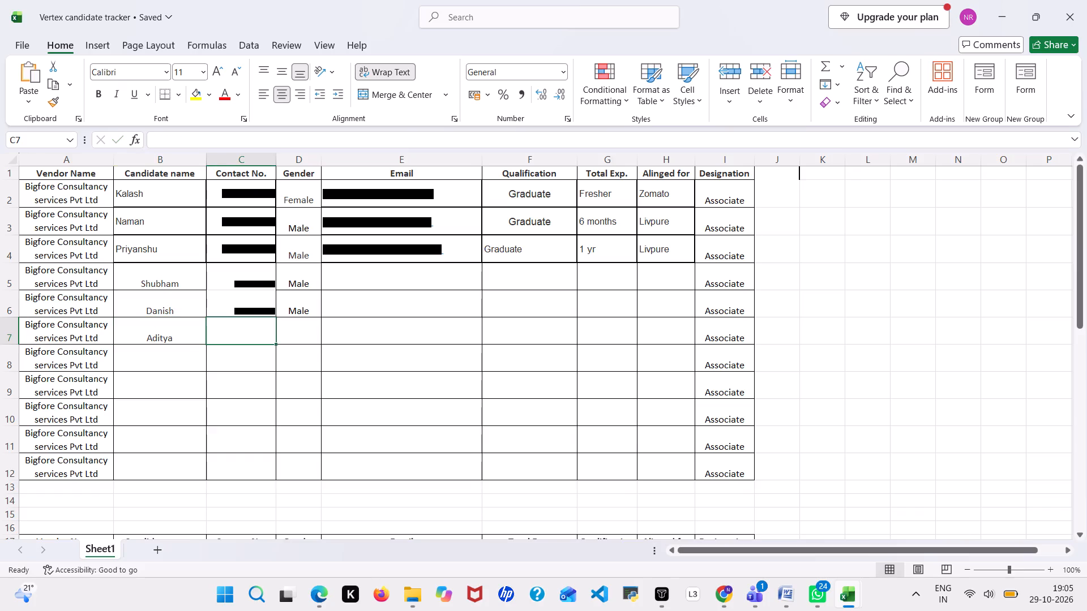
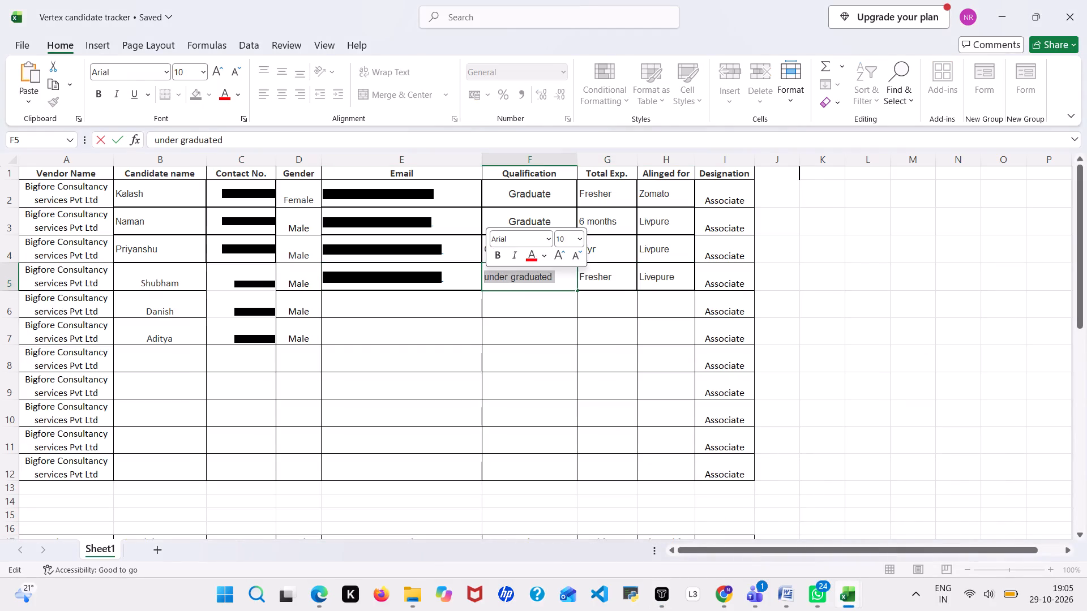
Replace the qualification of the candidate in row 5 with UG.
key("Delete")
type("UG")
key("Right")
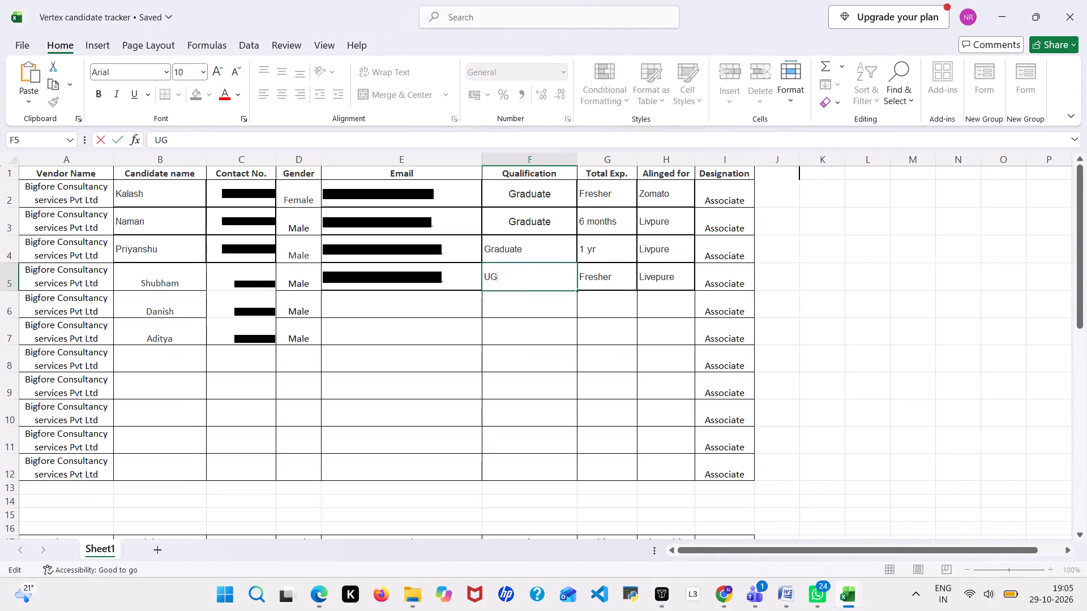
key("Right")
key("Right")
Correct the spelling of the Alinged for entry in row 5 to Livpure.
double_click(656, 280)
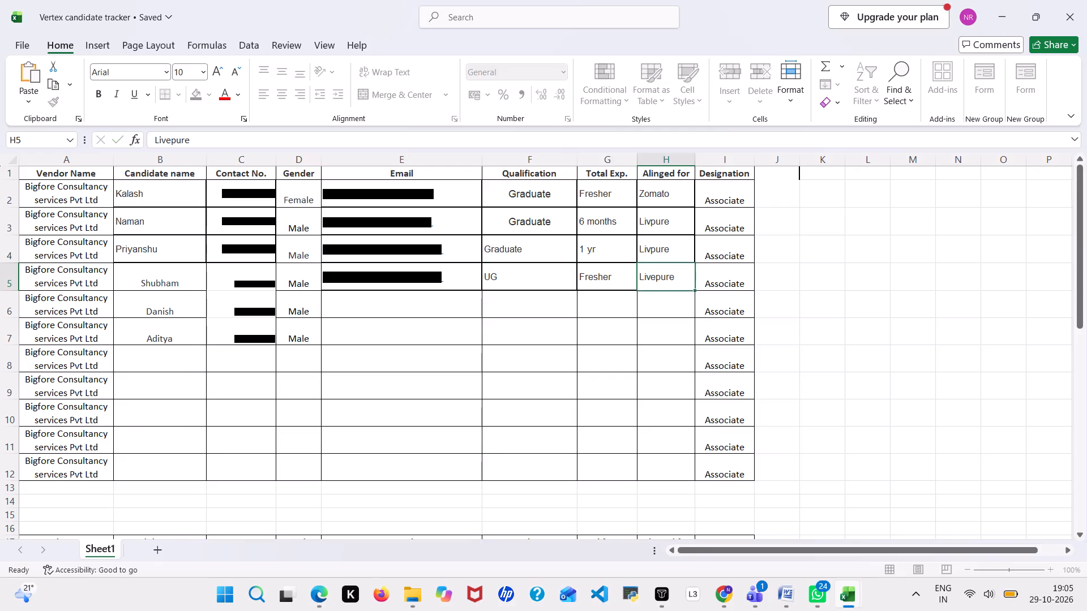
key("BackSpace")
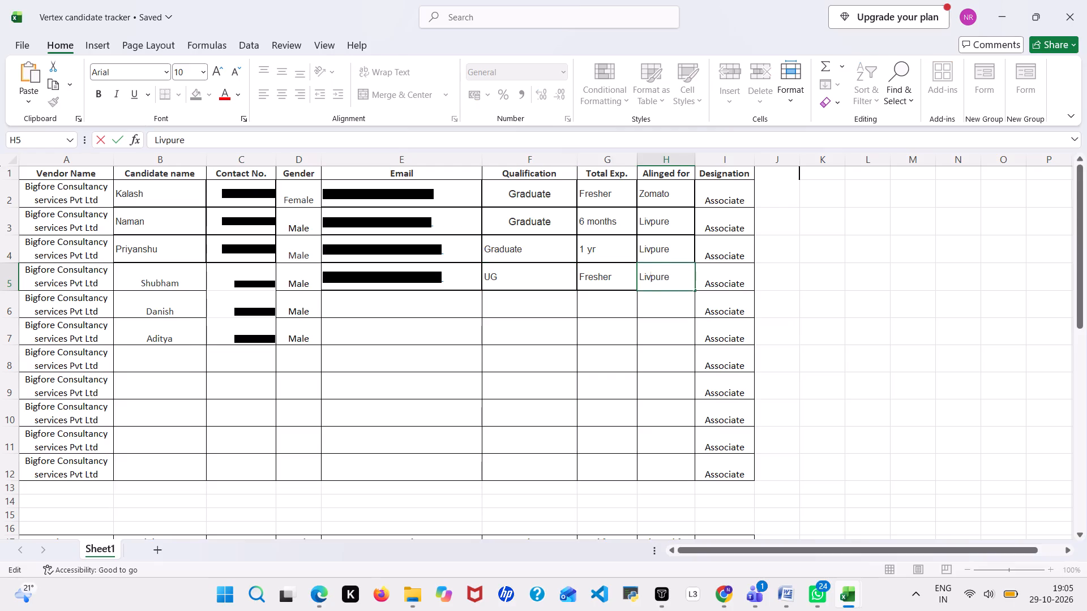
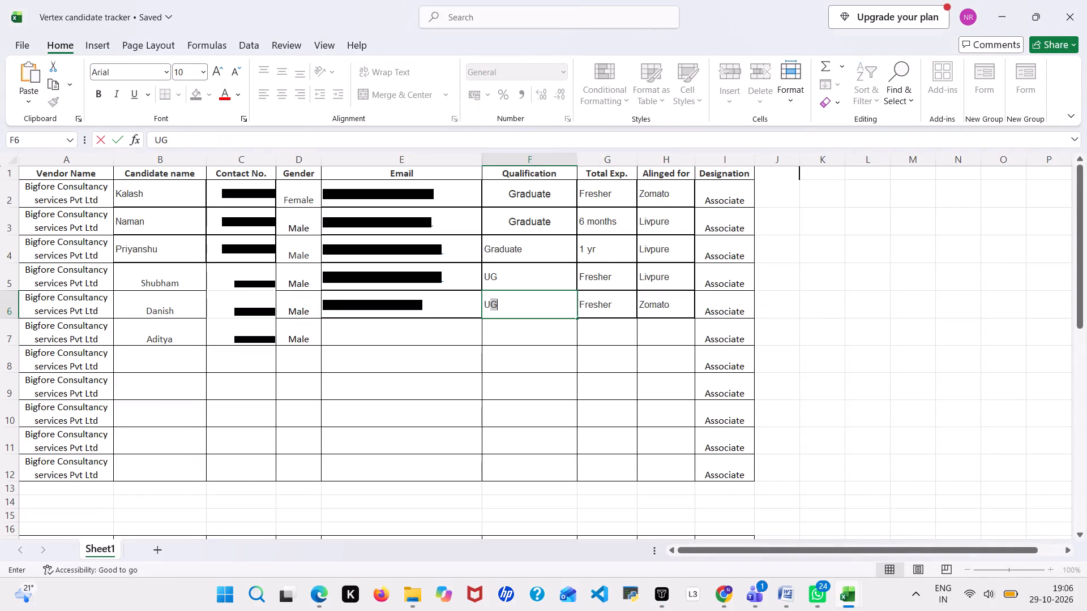
Finish entering UG as the qualification in row 6 and go to the empty Email cell in row 7.
key("Down")
key("Left")
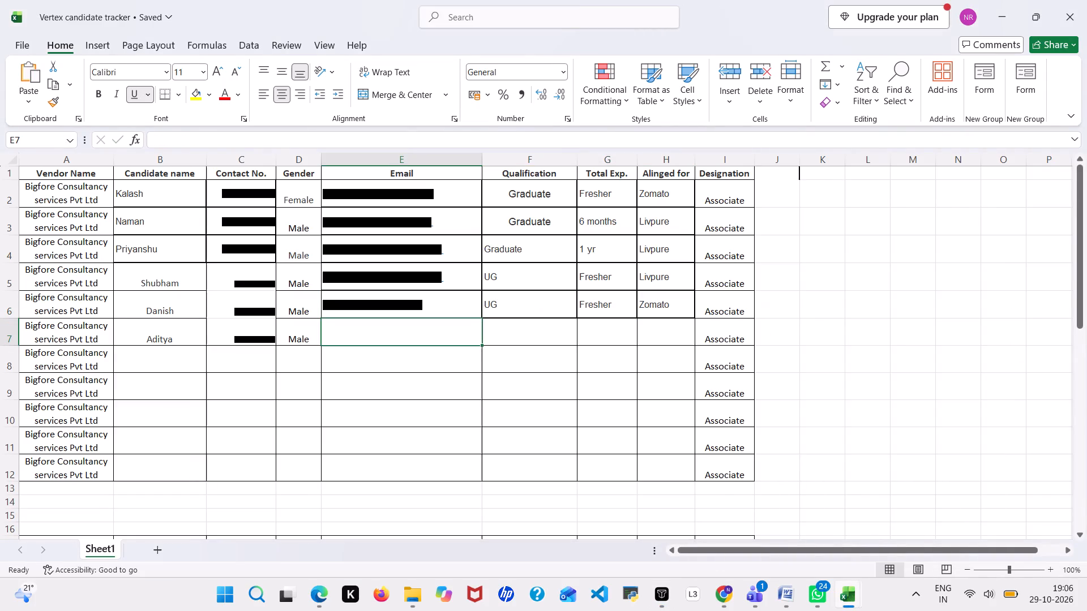
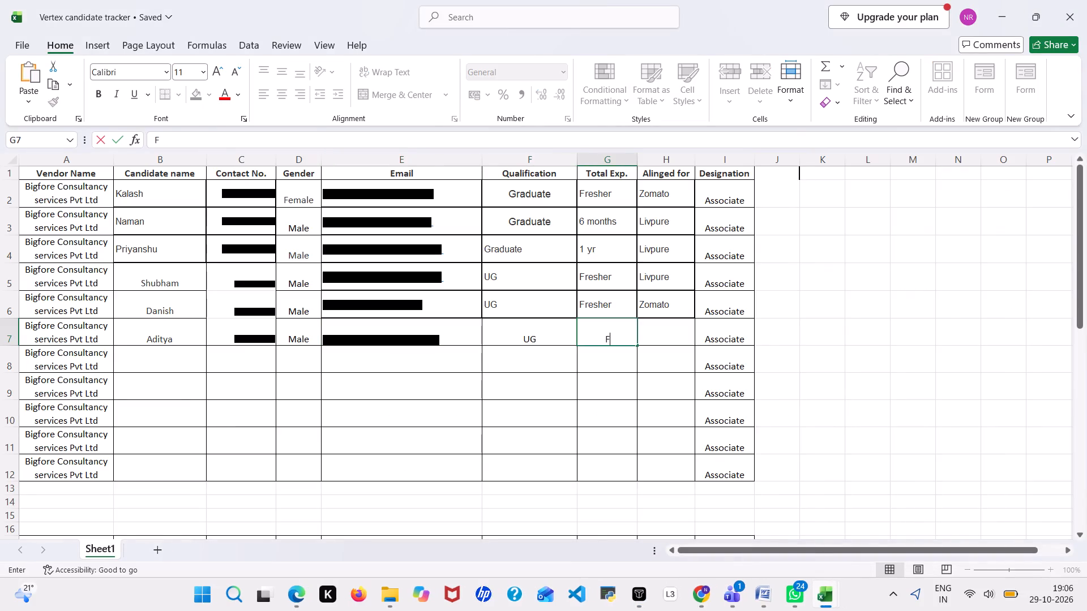
Finish entering Fresher as the total experience for the candidate in row 7.
key("Right")
key("Left")
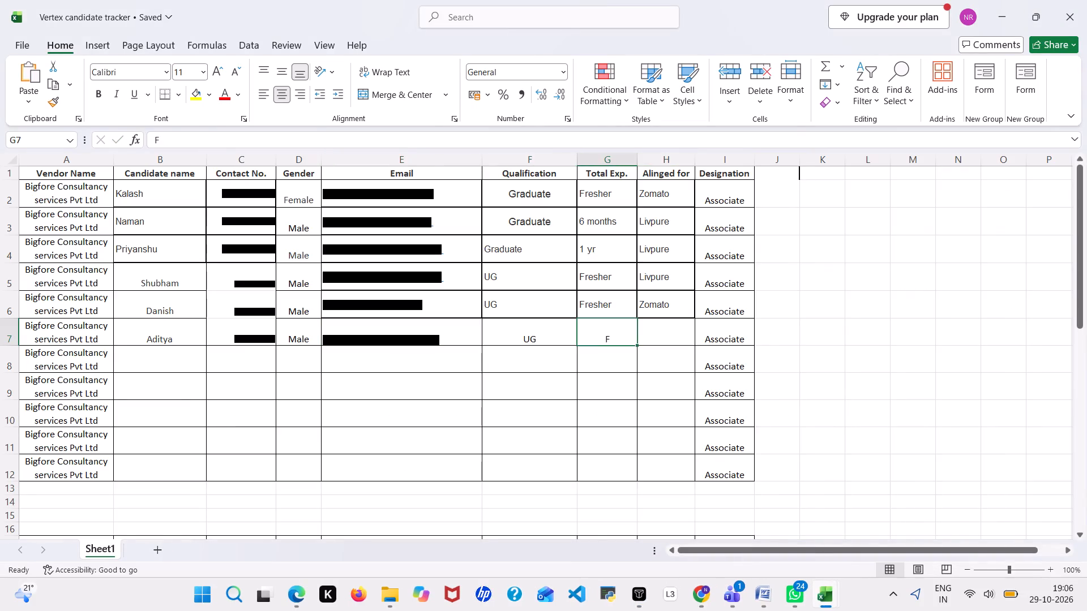
key("r")
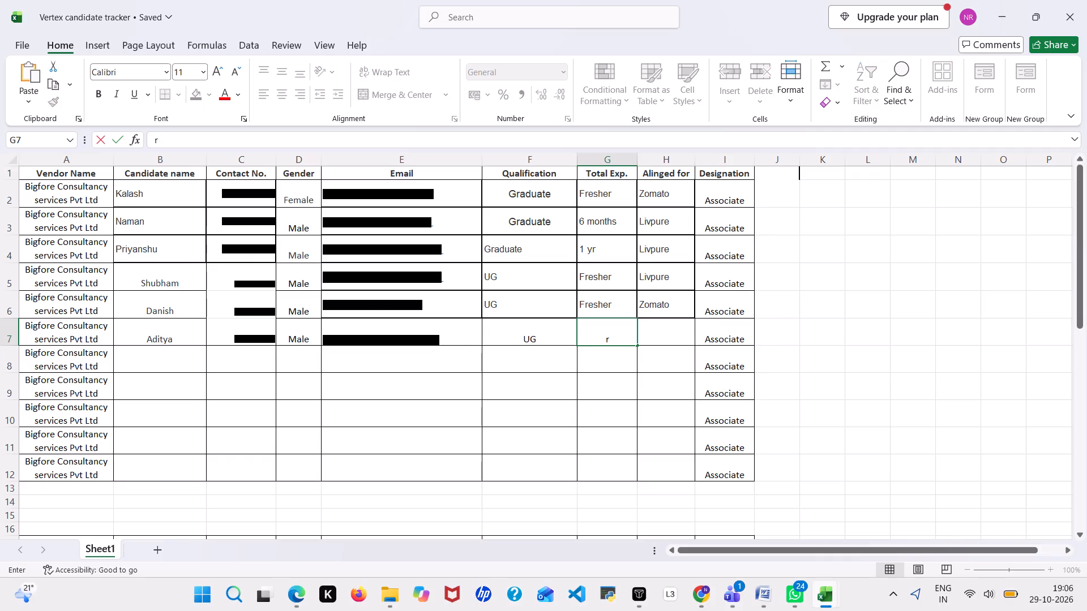
key("BackSpace")
type("Fre")
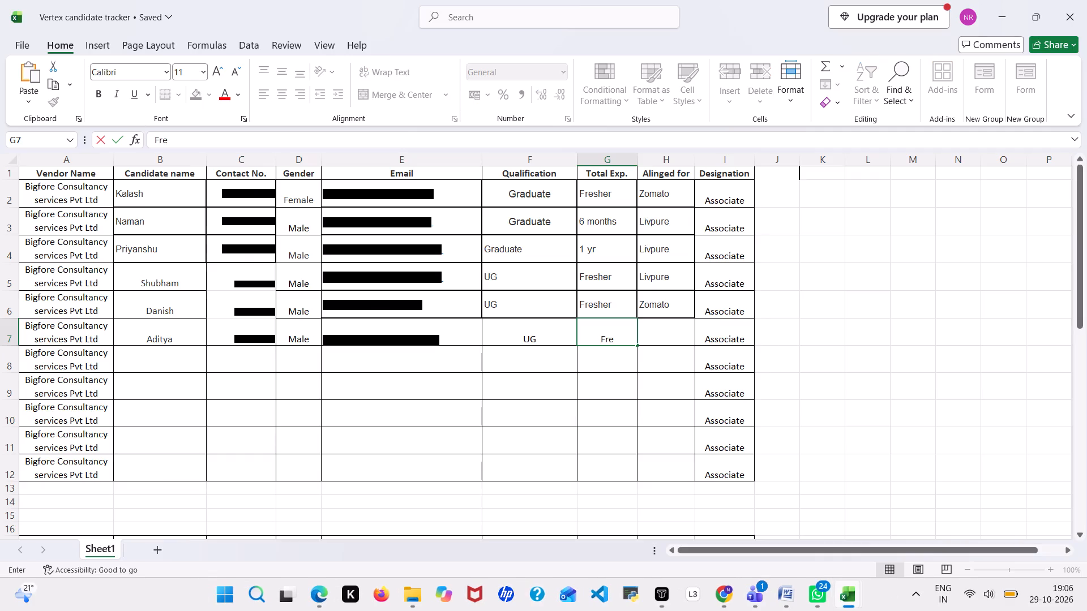
type("sher")
key("Right")
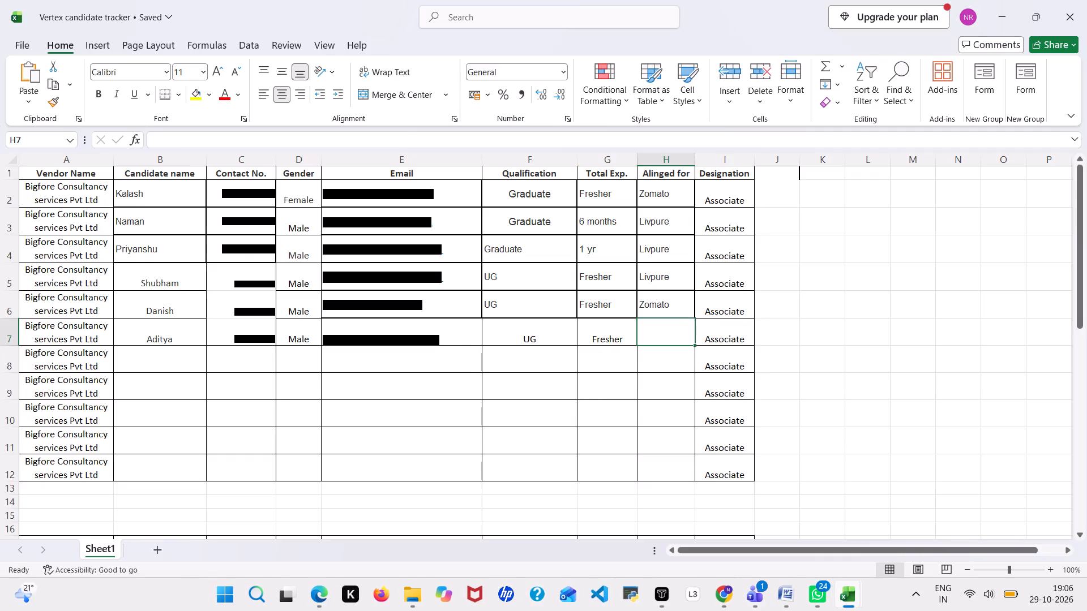
Enter Livpure in row 7's Alinged for cell and go to the empty Candidate name cell in row 8.
key("shift+l")
key("Down")
key("Left")
key("Left")
key("Left")
key("Left")
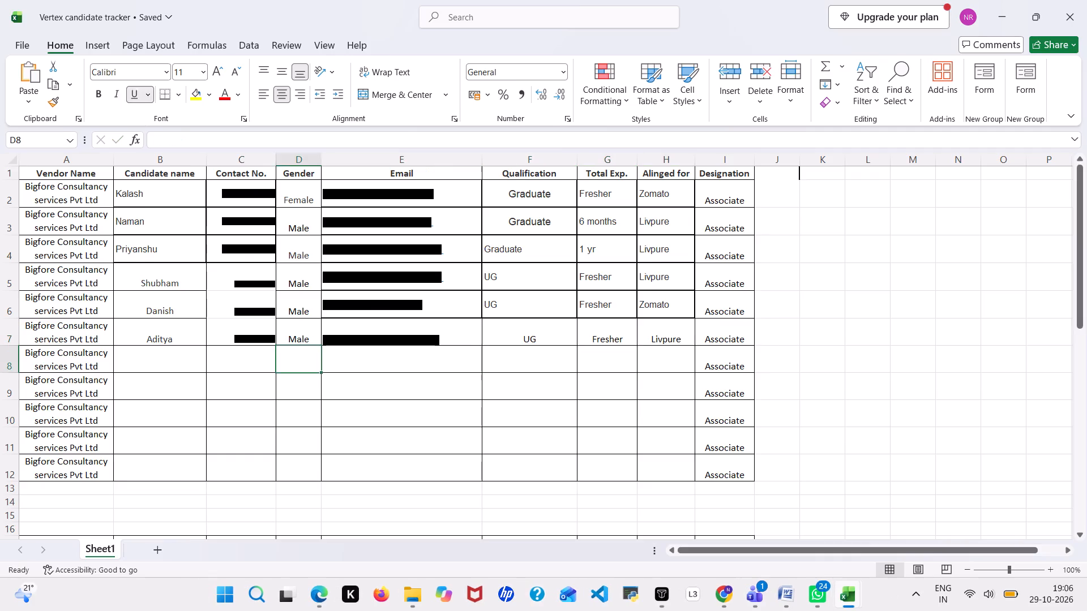
key("Left")
left_click(139, 373)
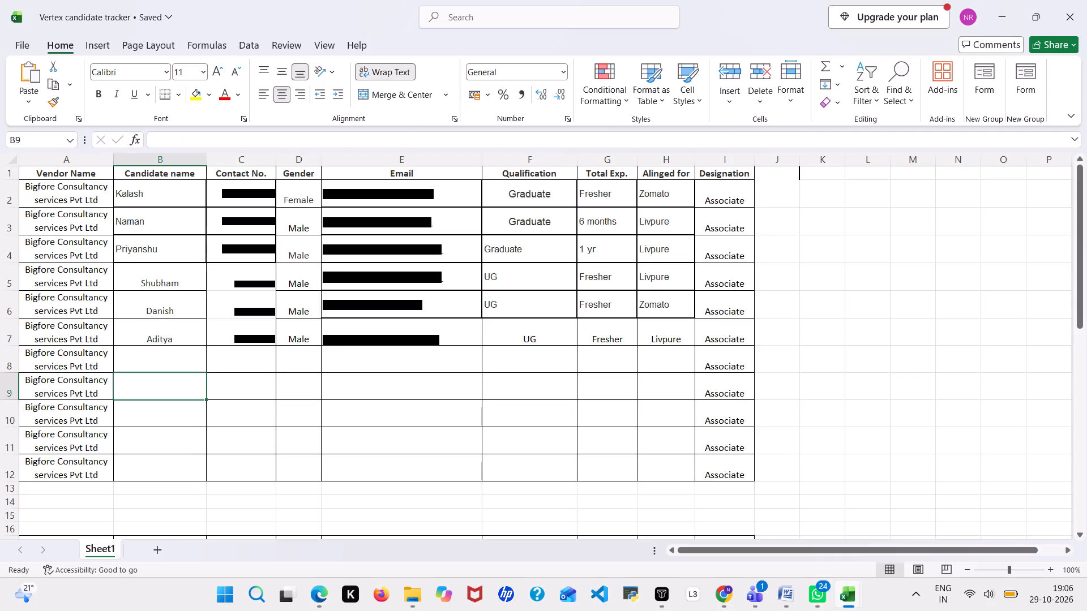
left_click(176, 363)
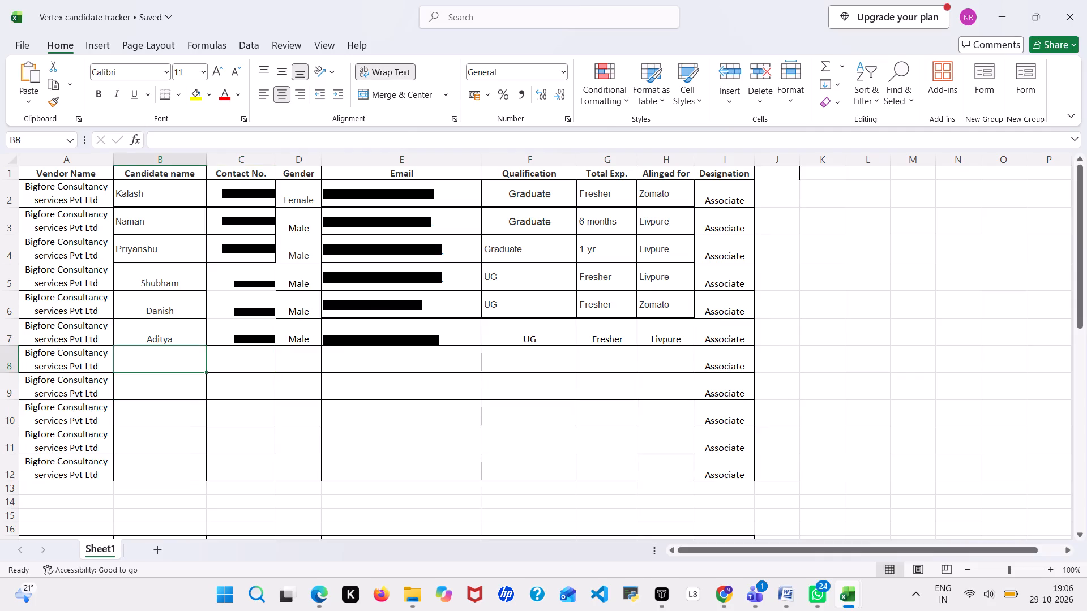
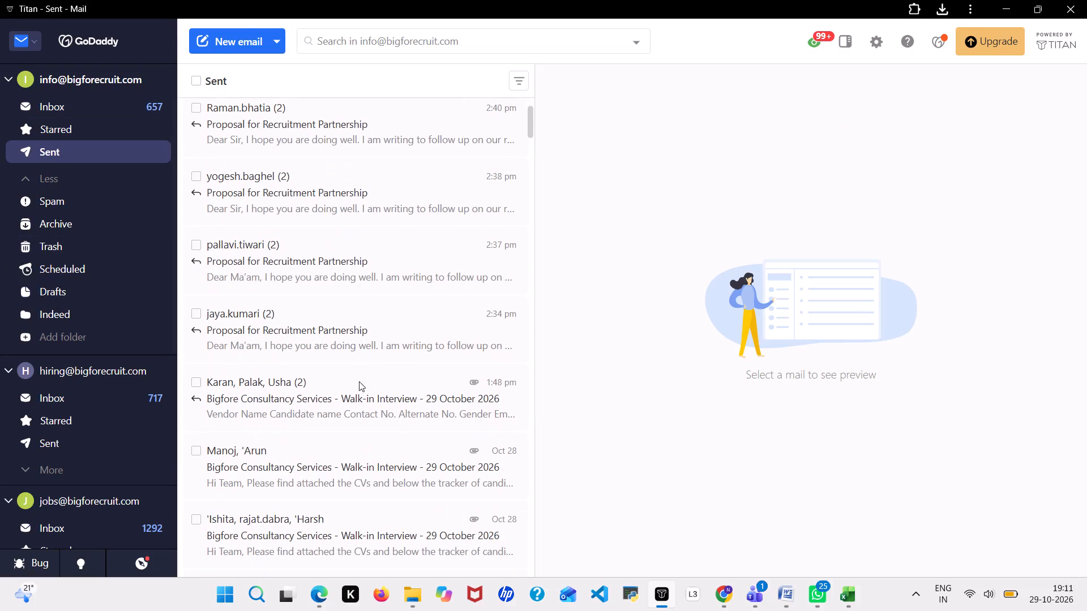
Open the sent email thread Bigfore Consultancy Services - Walk-in Interview - 29 October 2026 from 1:48 pm.
left_click(362, 394)
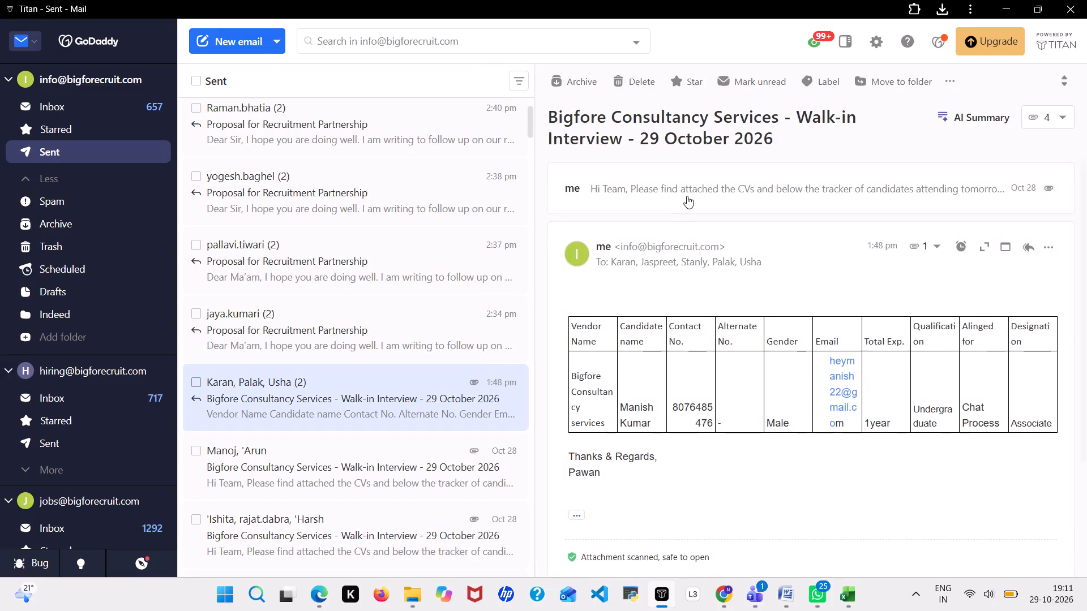
Start a new email with the sent walk-in interview email's subject, changed to "Bigfore Consultancy Services - Walk-in Interview - 30 October 2026".
left_click(687, 196)
left_click(229, 43)
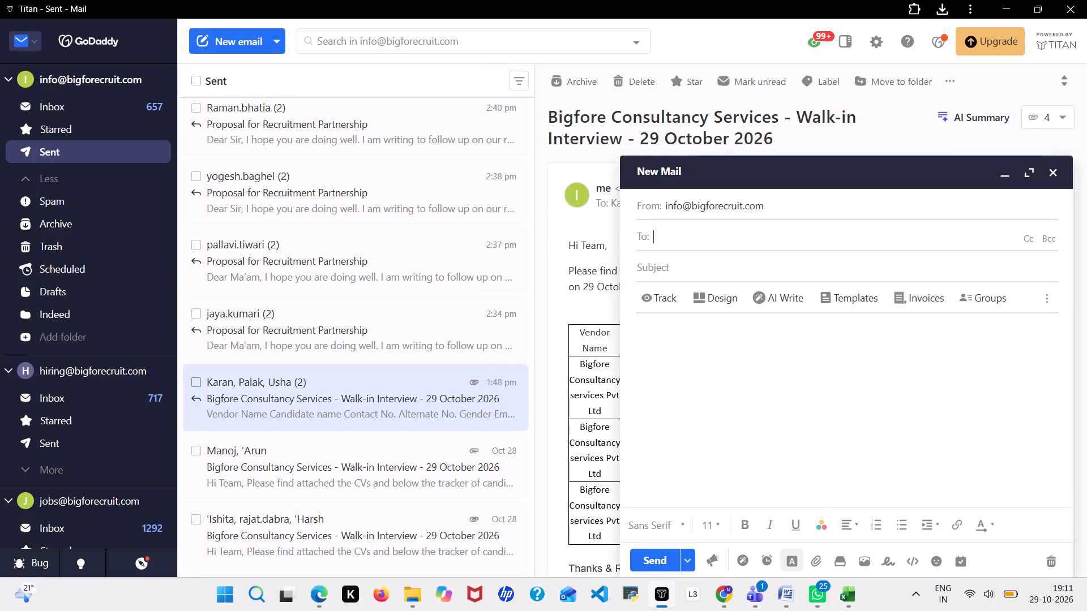
left_click_drag(550, 115, 775, 143)
key("ctrl+c")
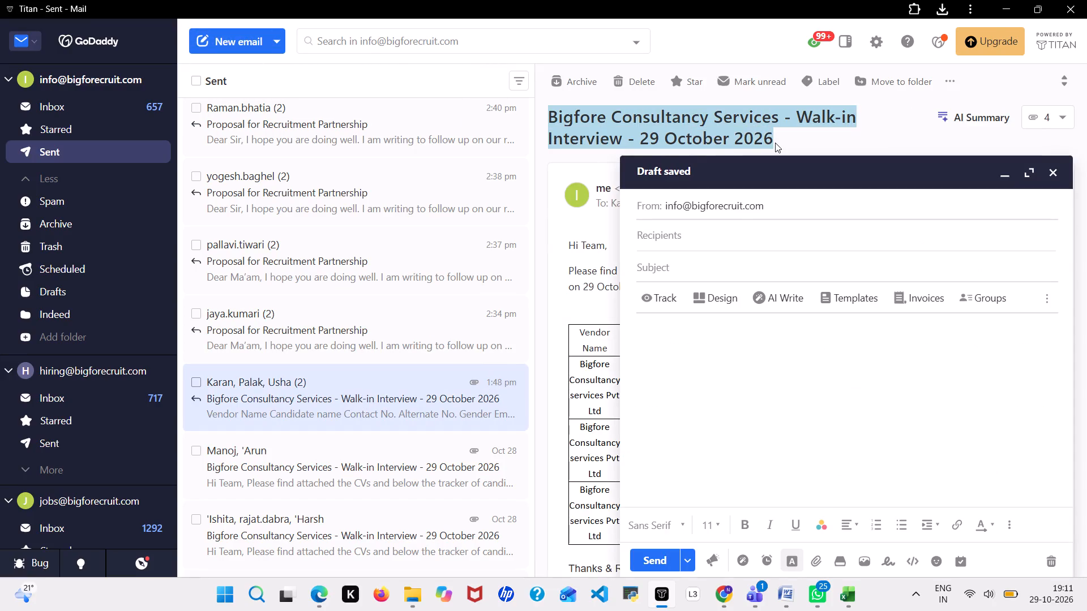
left_click(708, 266)
key("ctrl+v")
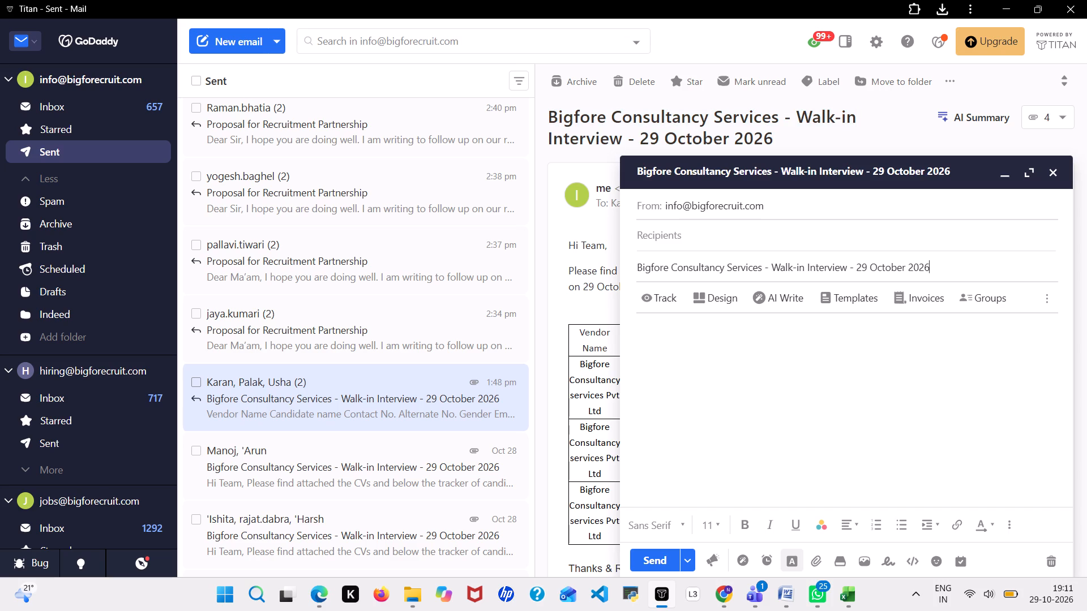
left_click(870, 272)
key("BackSpace")
key("BackSpace")
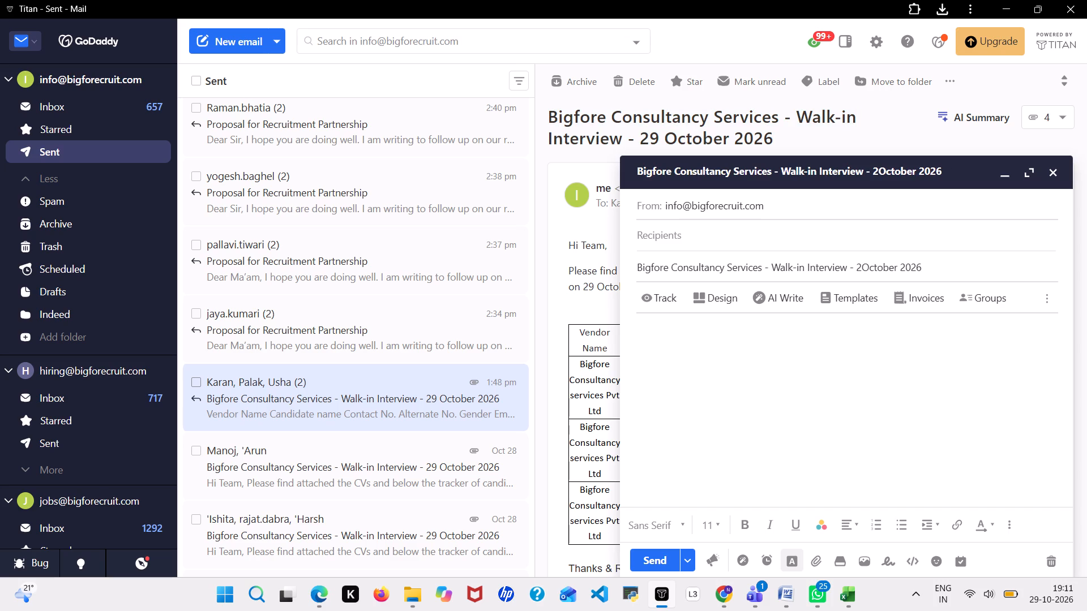
key("BackSpace")
type("30")
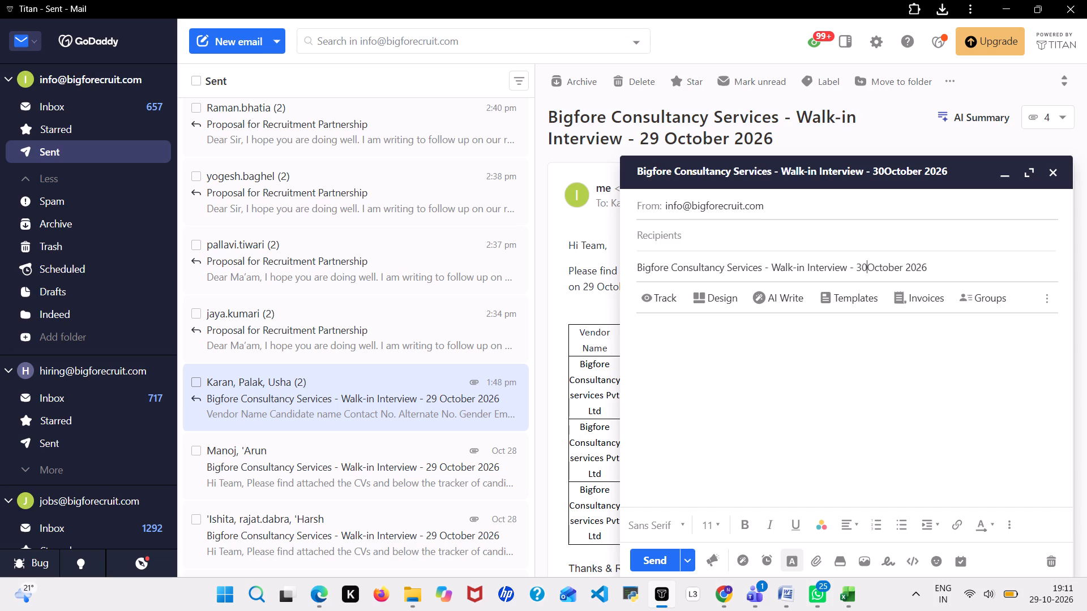
key("space")
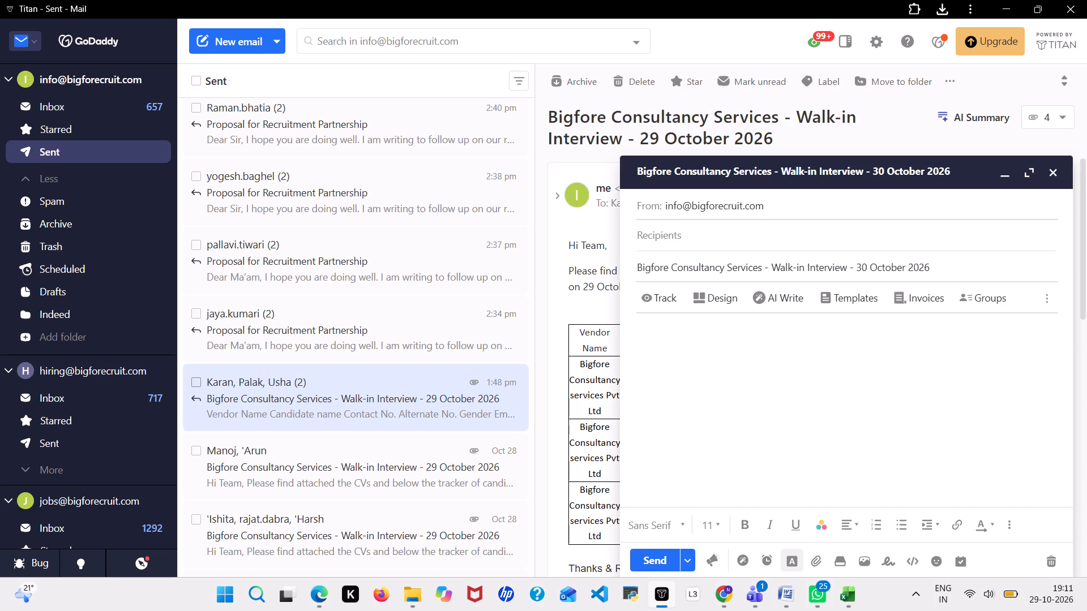
Copy the greeting and CV/tracker introduction from the earlier email into the body and set its interview date to 30 October 2026.
left_click_drag(569, 246, 700, 306)
key("ctrl+c")
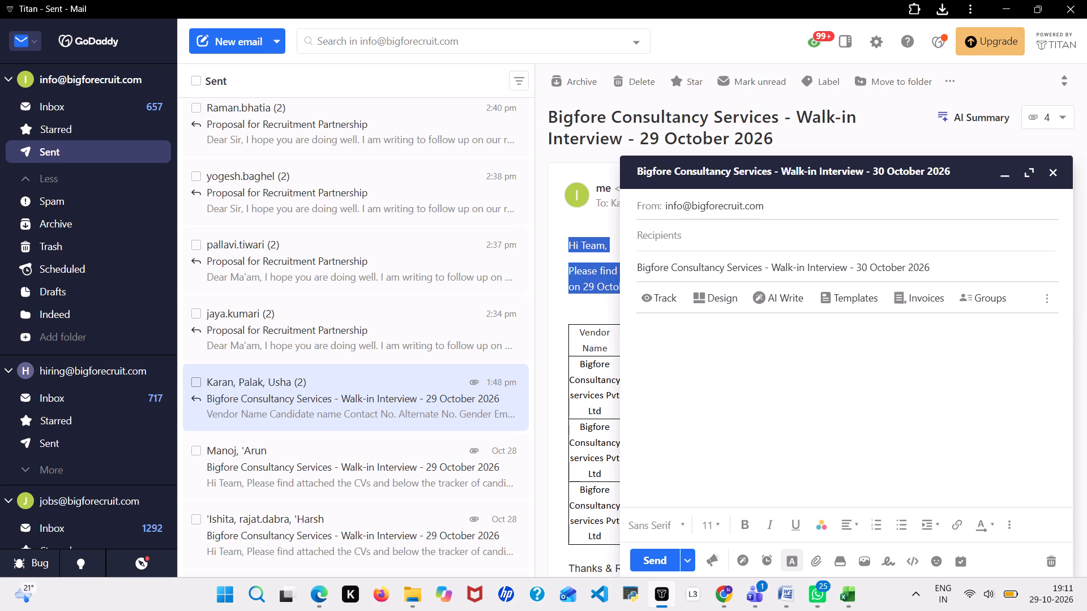
left_click(690, 326)
key("ctrl+v")
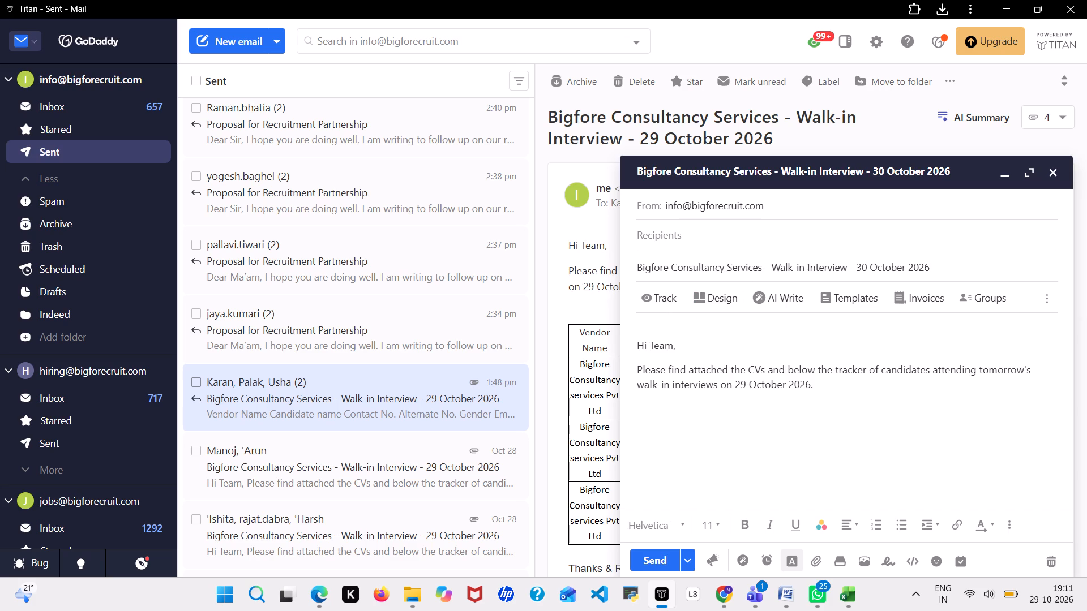
left_click(746, 385)
key("BackSpace")
key("BackSpace")
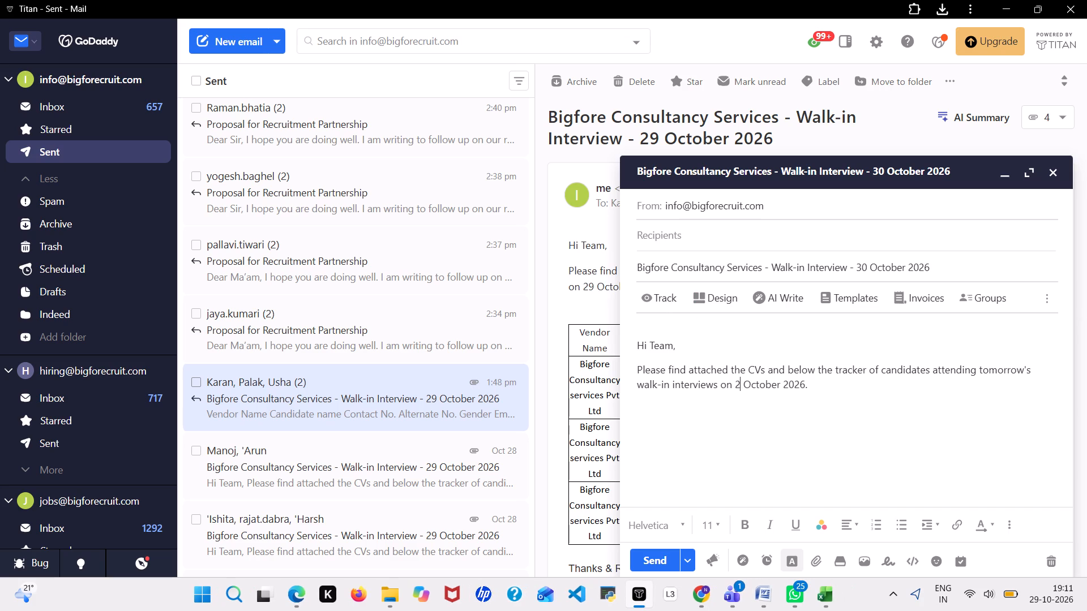
type("30")
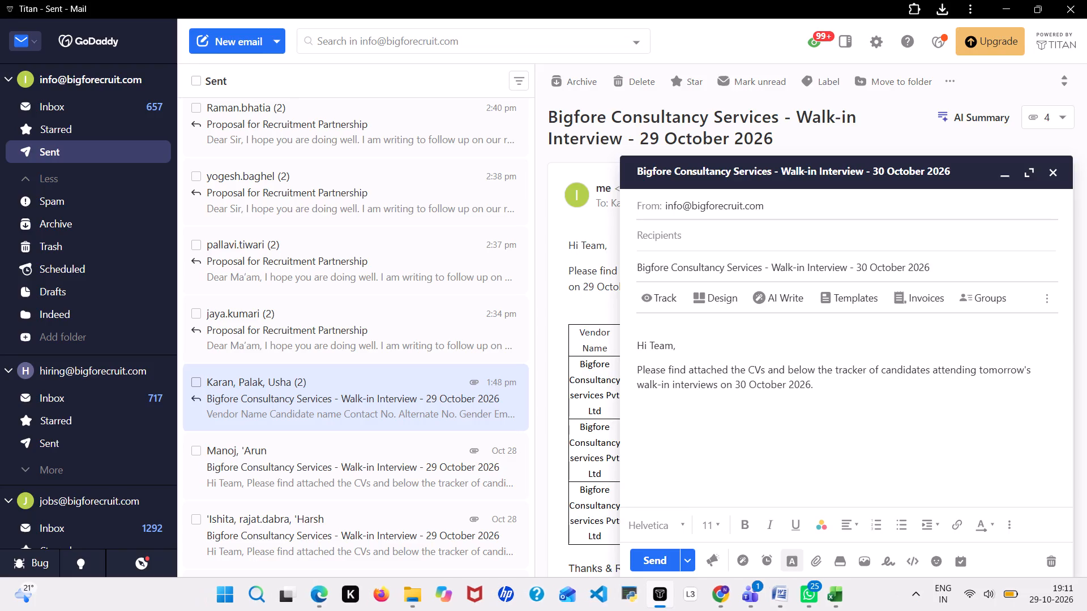
Enter vertex in the new email's recipient field.
left_click(692, 235)
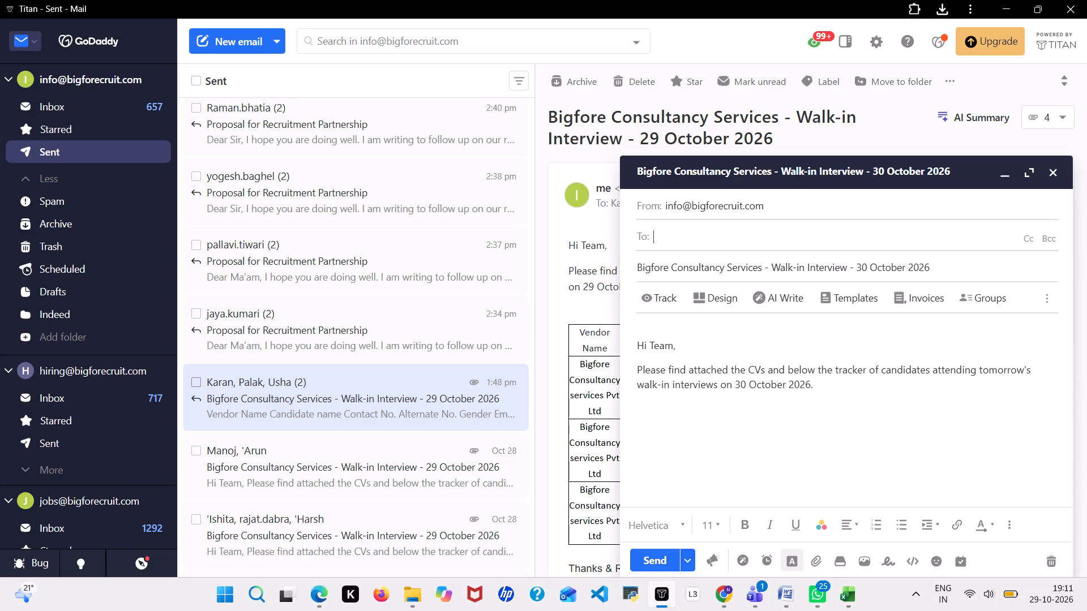
type("vertex")
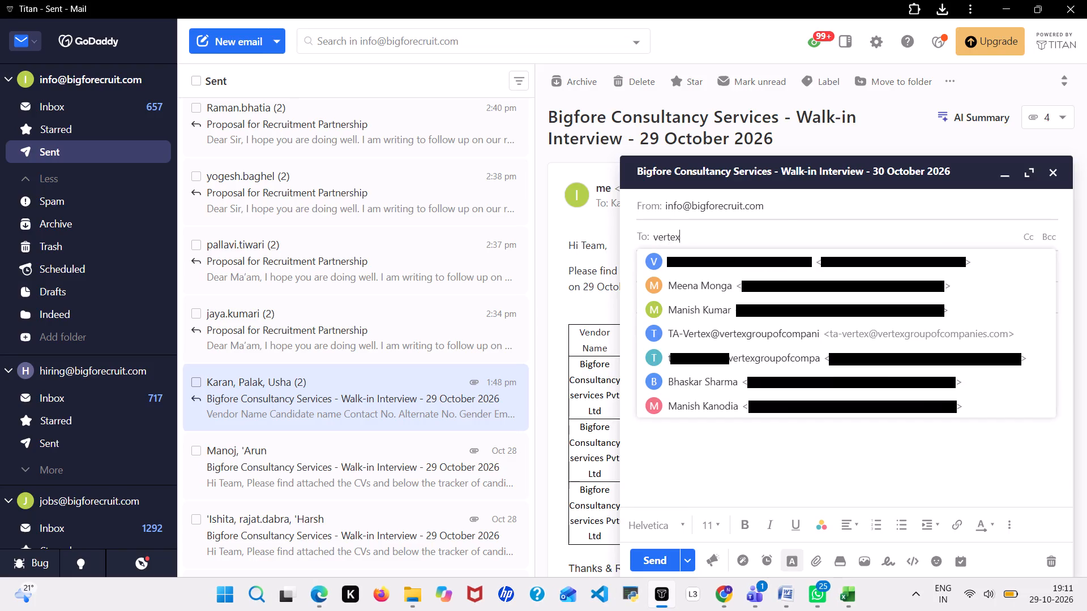
left_click(765, 439)
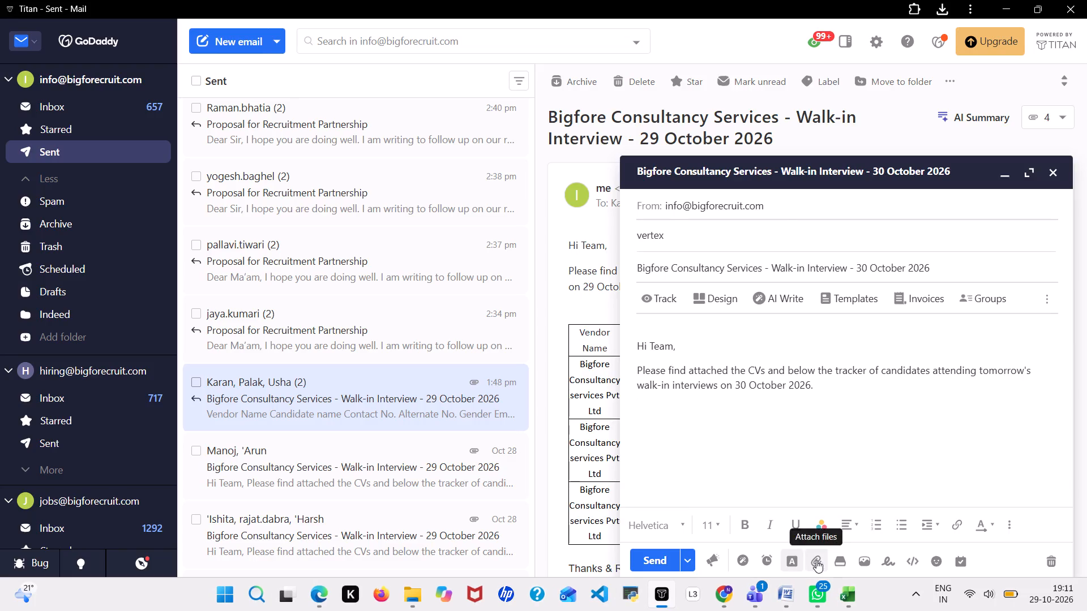
left_click(816, 560)
left_click(801, 458)
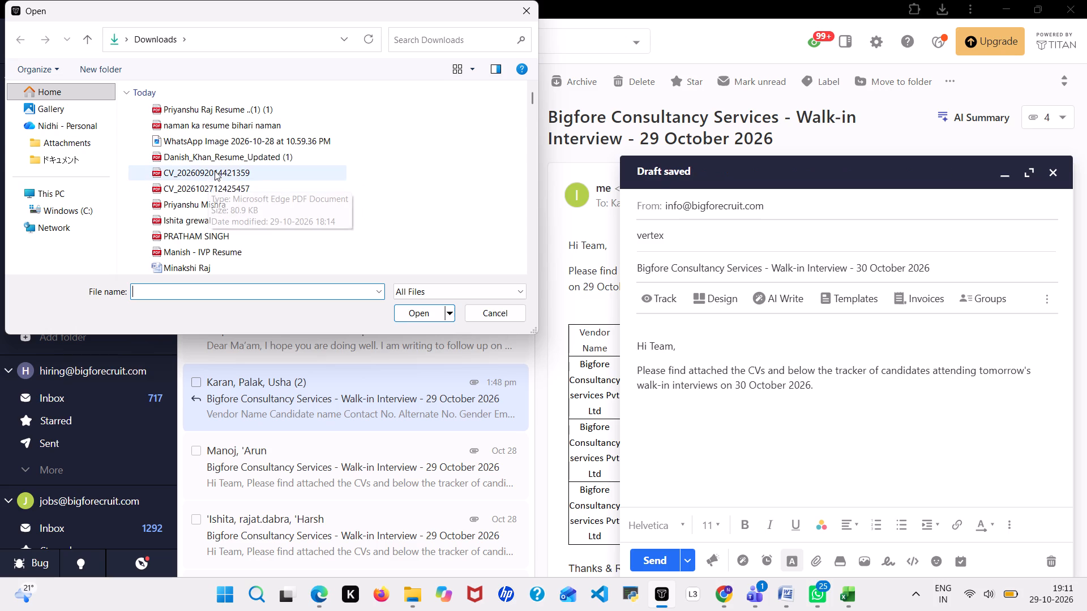
left_click(215, 169)
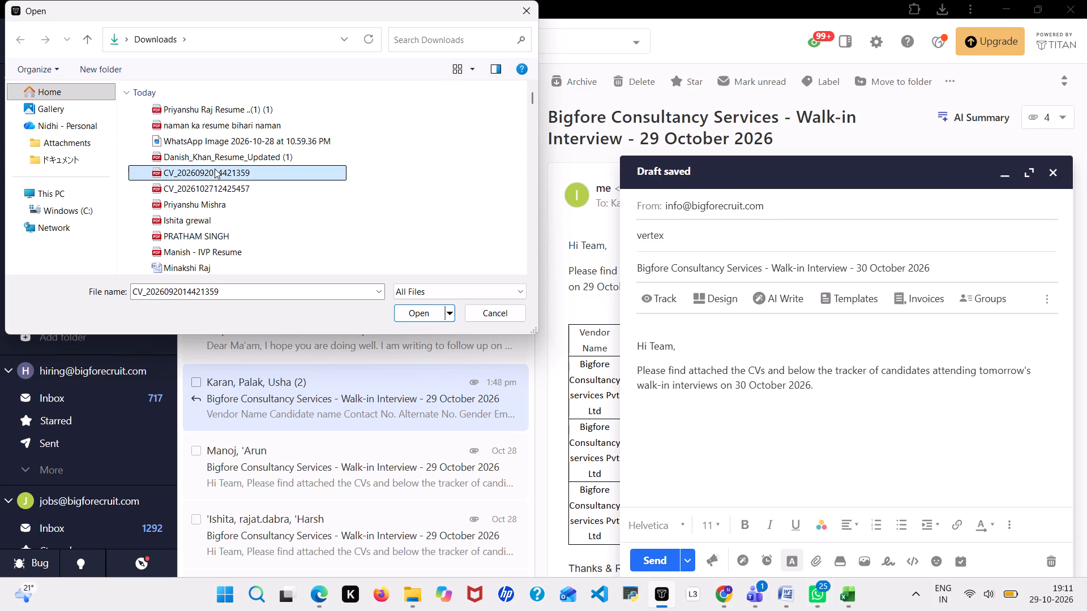
left_click(413, 307)
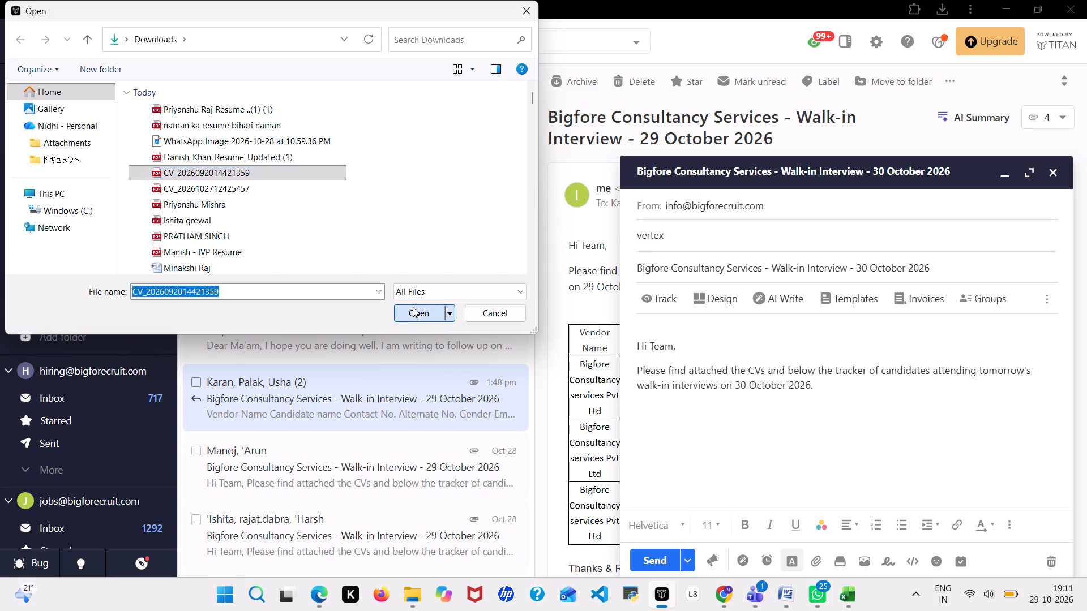
left_click(821, 556)
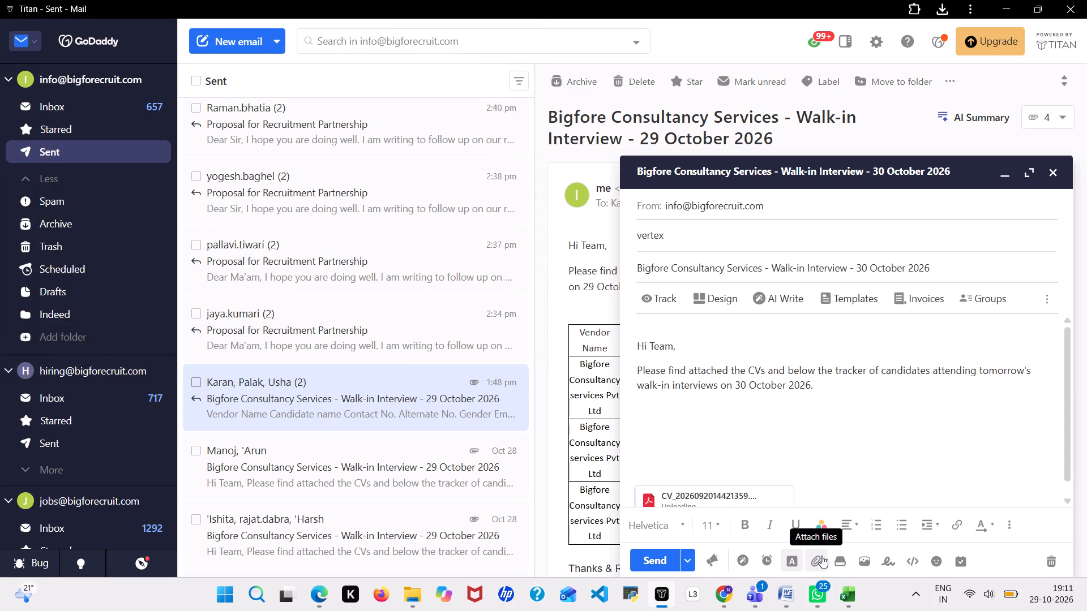
Attach three candidate files from Downloads: the "Resume_Updated (1)" PDF, WhatsApp Image 2026-10-28 at 10.59.36 PM, and the "naman ka resume" PDF.
left_click(798, 470)
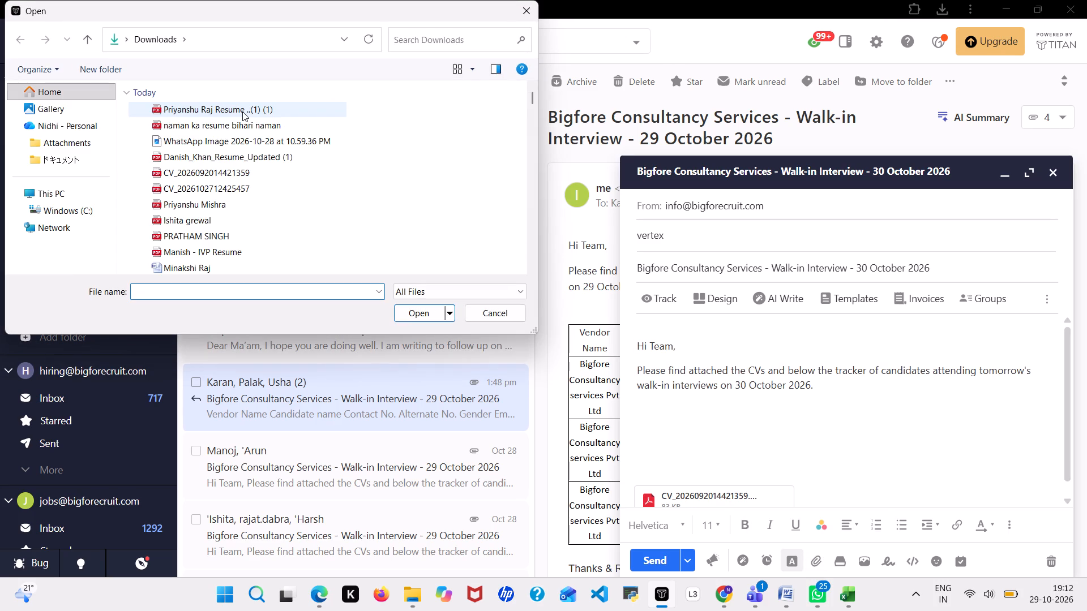
left_click(224, 157)
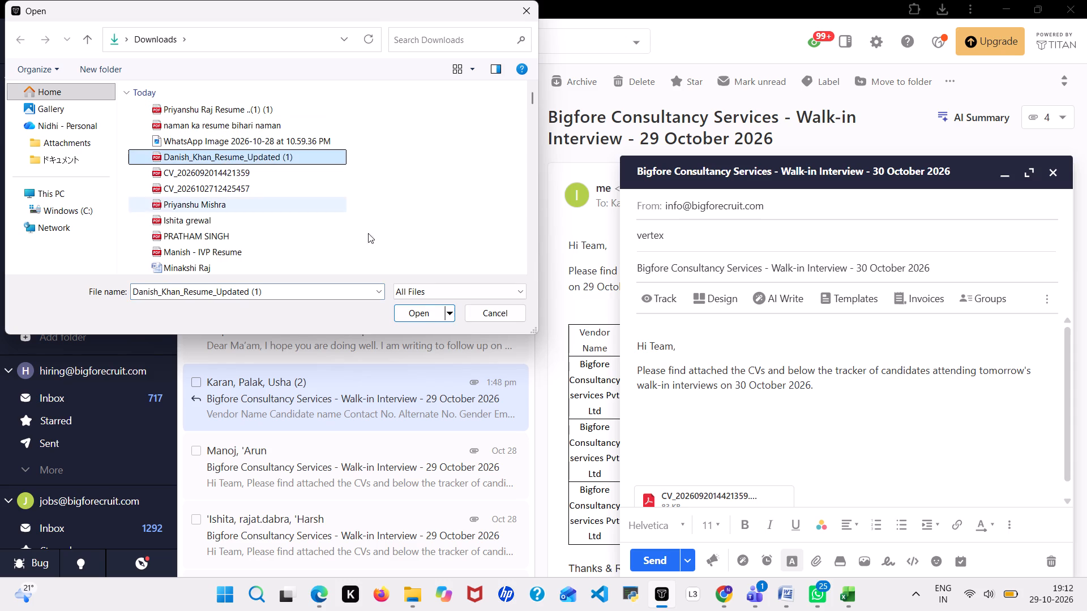
left_click(425, 309)
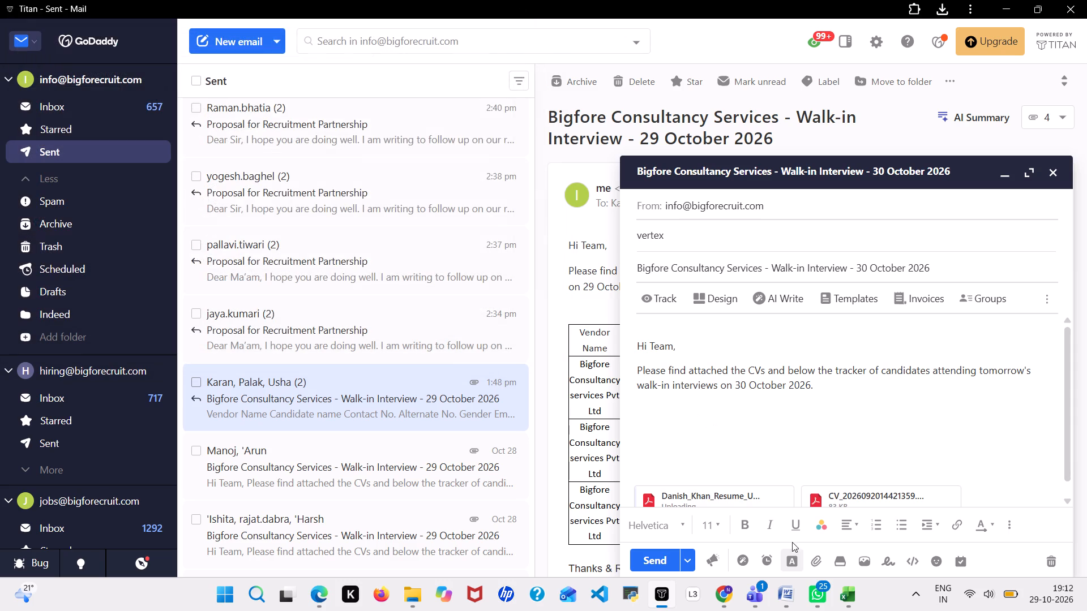
left_click(817, 563)
left_click(799, 465)
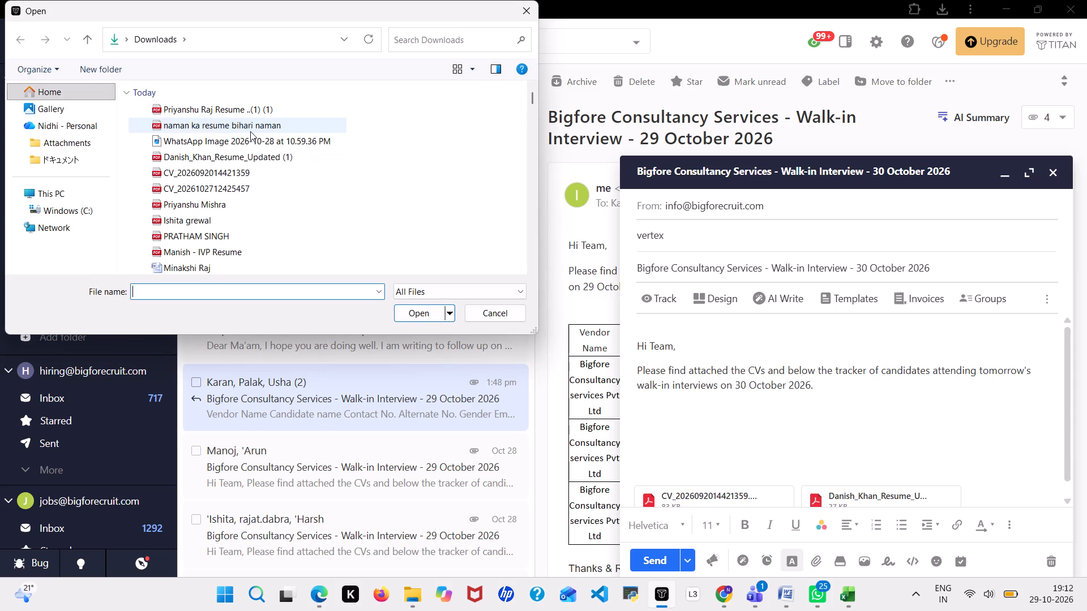
left_click(228, 142)
left_click(427, 316)
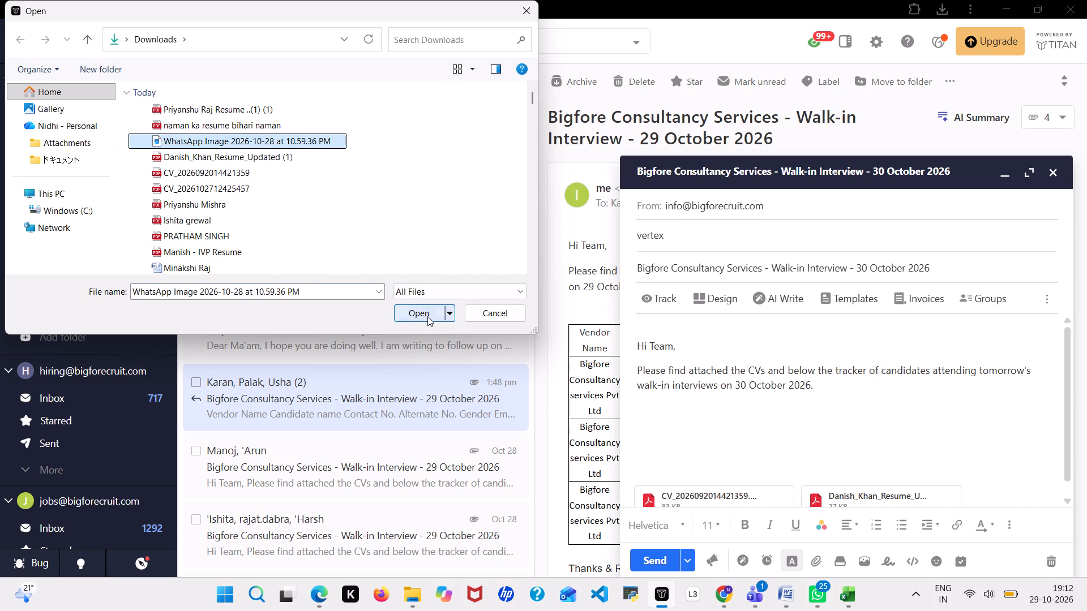
left_click(818, 554)
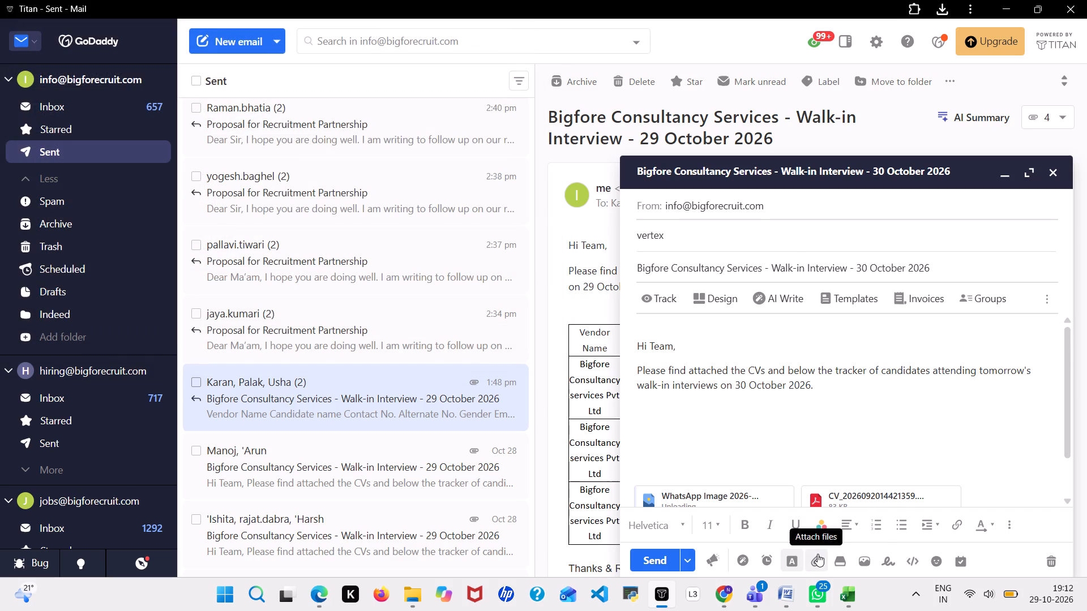
left_click(803, 461)
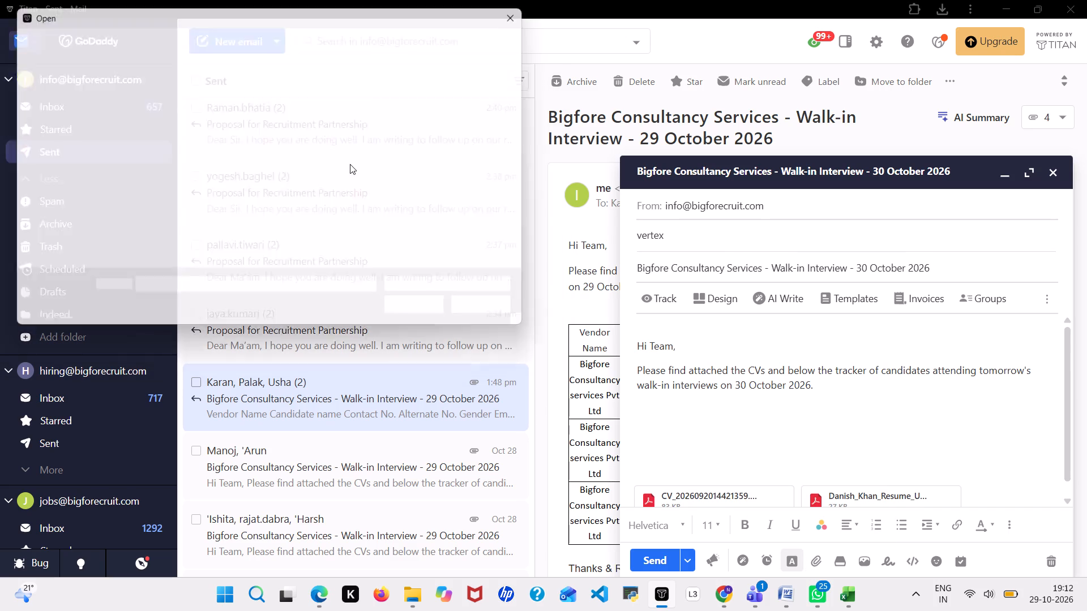
left_click(251, 121)
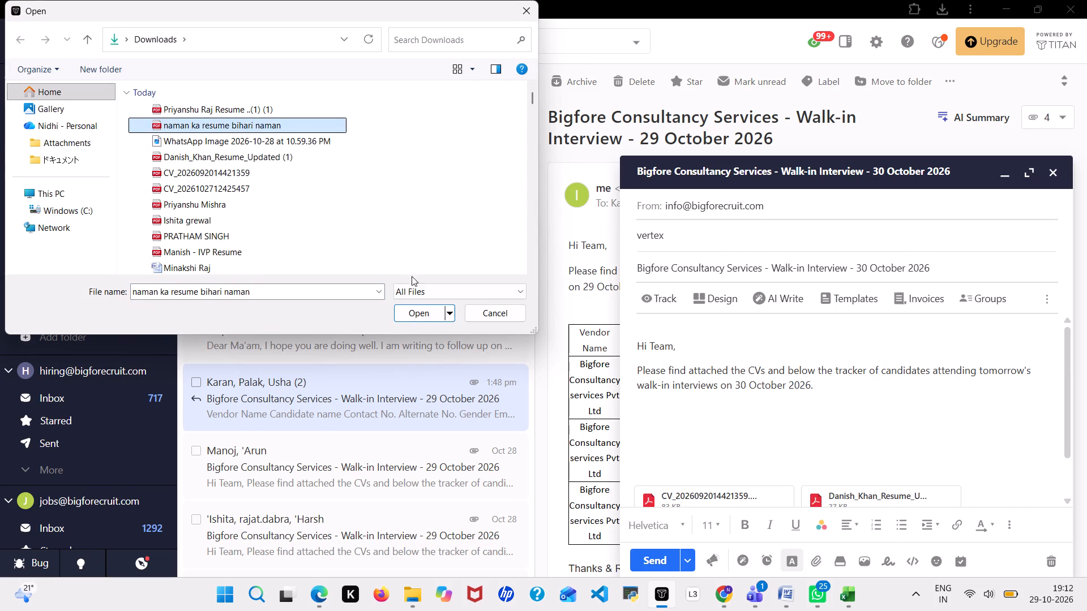
left_click(422, 309)
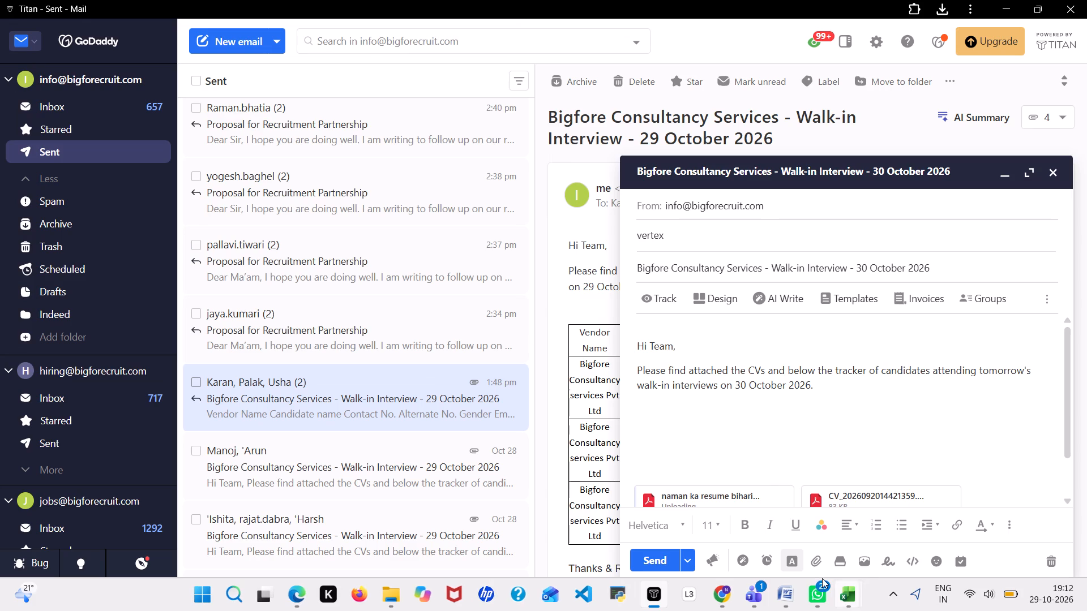
left_click(815, 566)
left_click(799, 466)
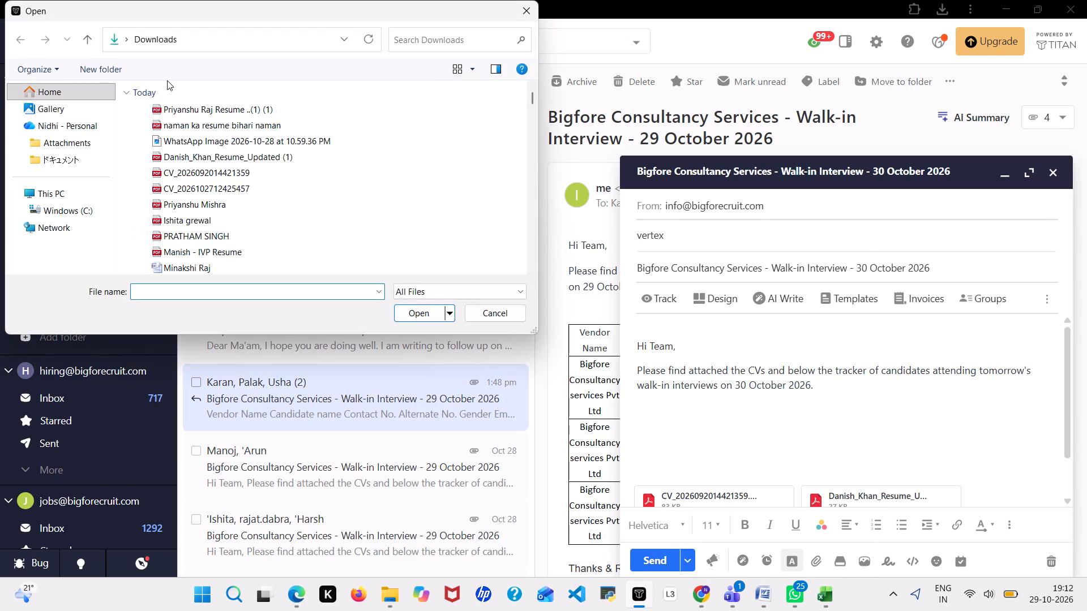
left_click(182, 107)
left_click(420, 309)
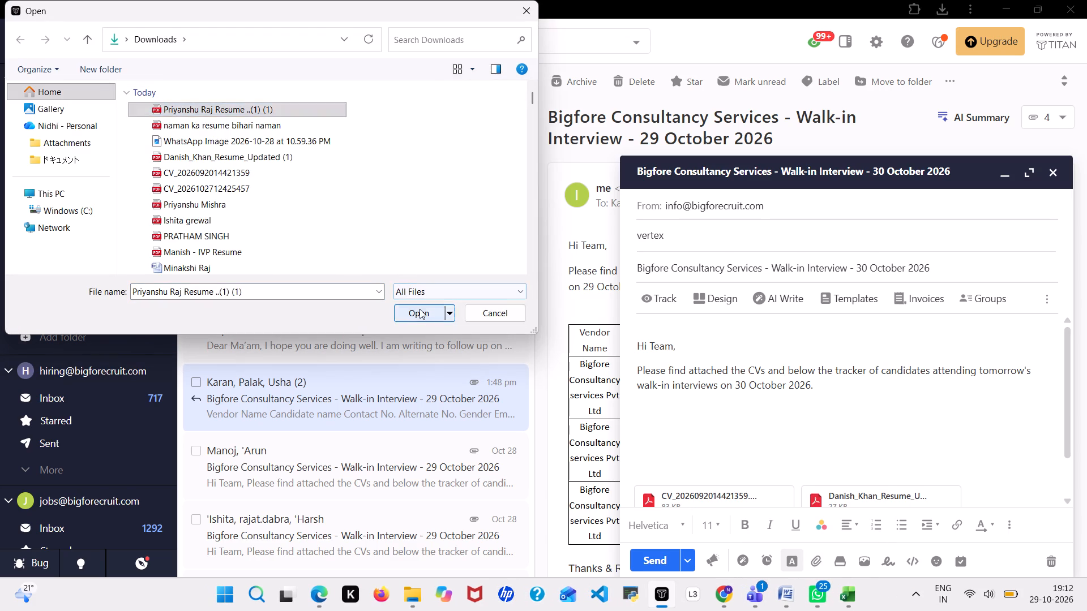
scroll(730, 410, "down", 1)
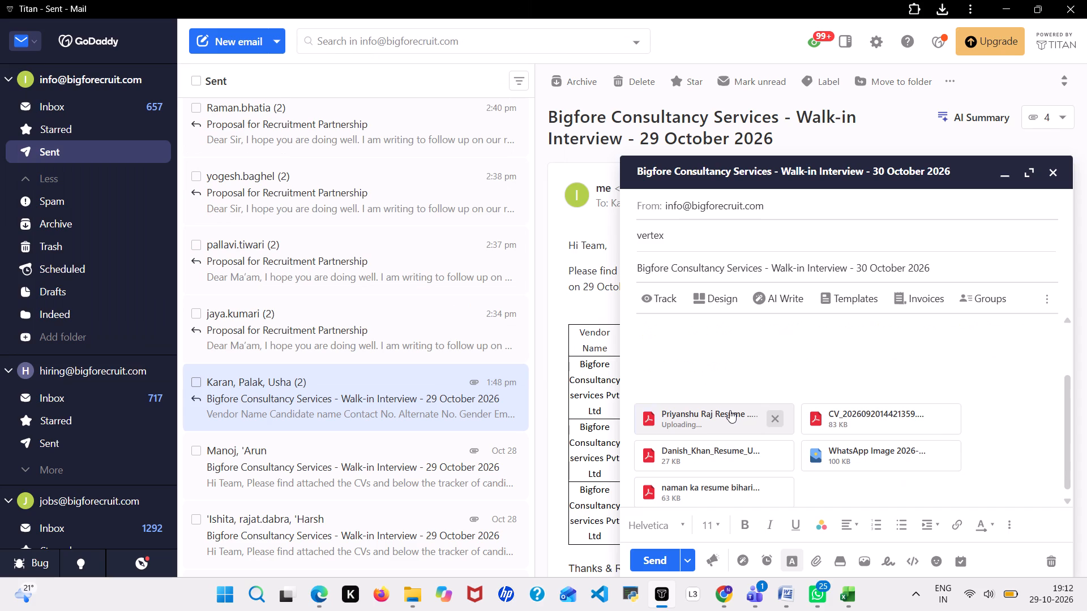
Check the draft's attachments against the recent downloads and the candidates listed in the Vertex candidate tracker, and return to the draft.
left_click(939, 6)
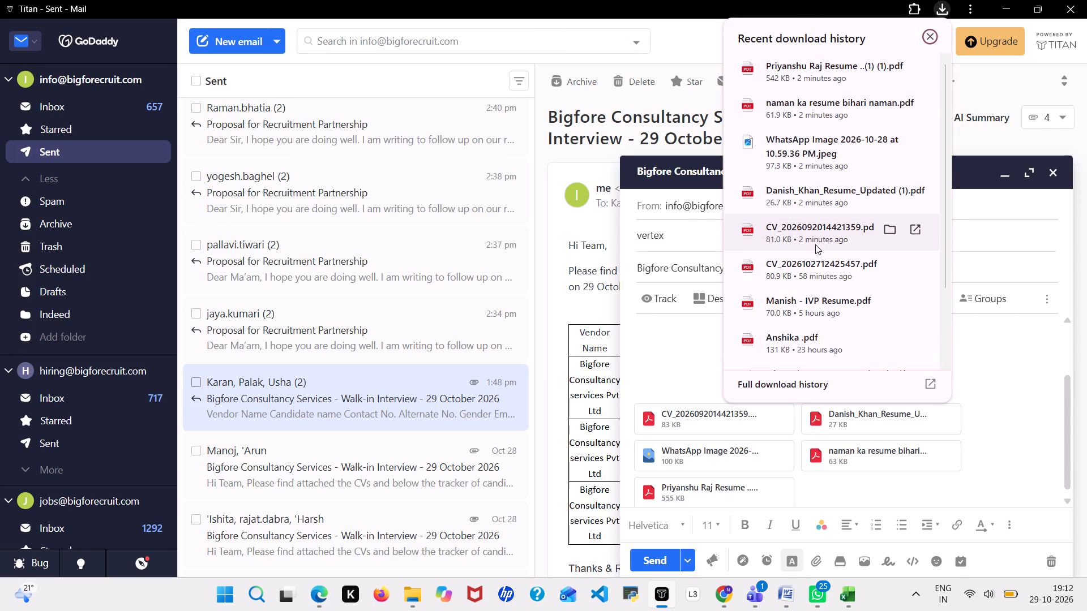
left_click(590, 352)
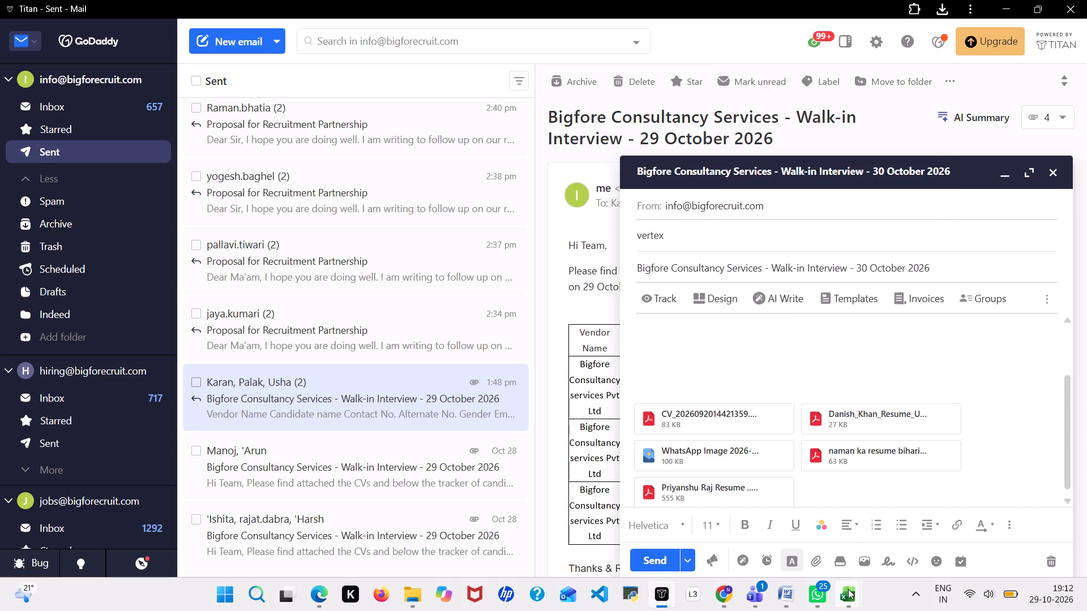
left_click(902, 510)
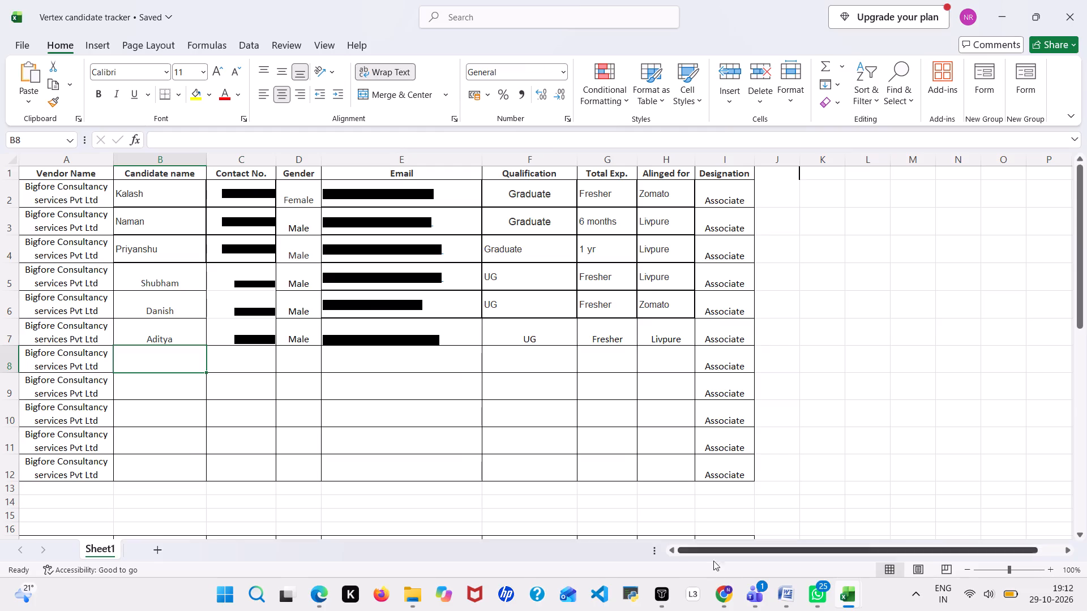
left_click(667, 595)
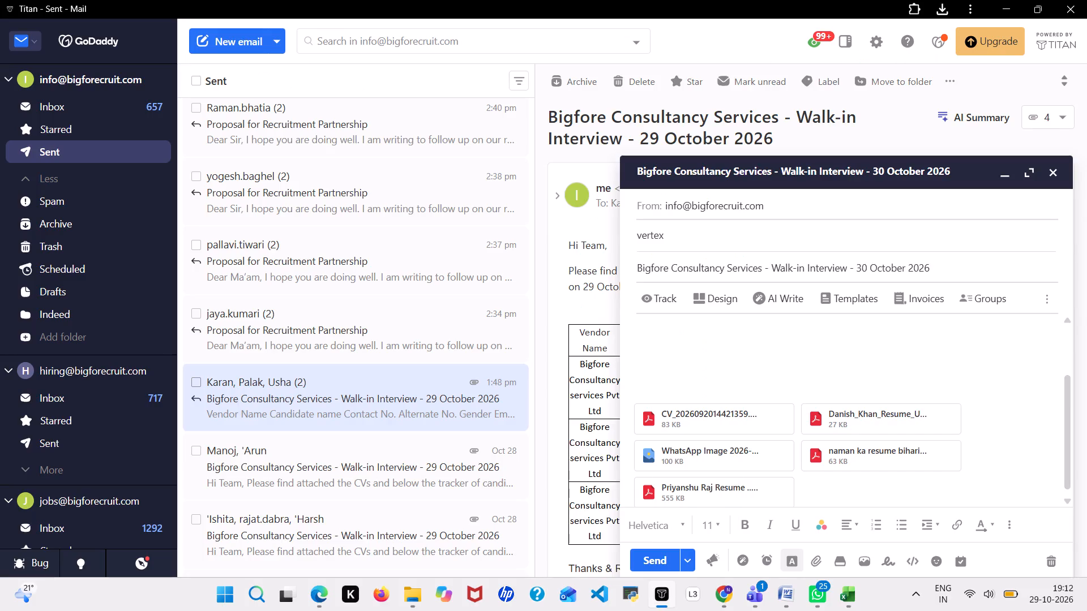
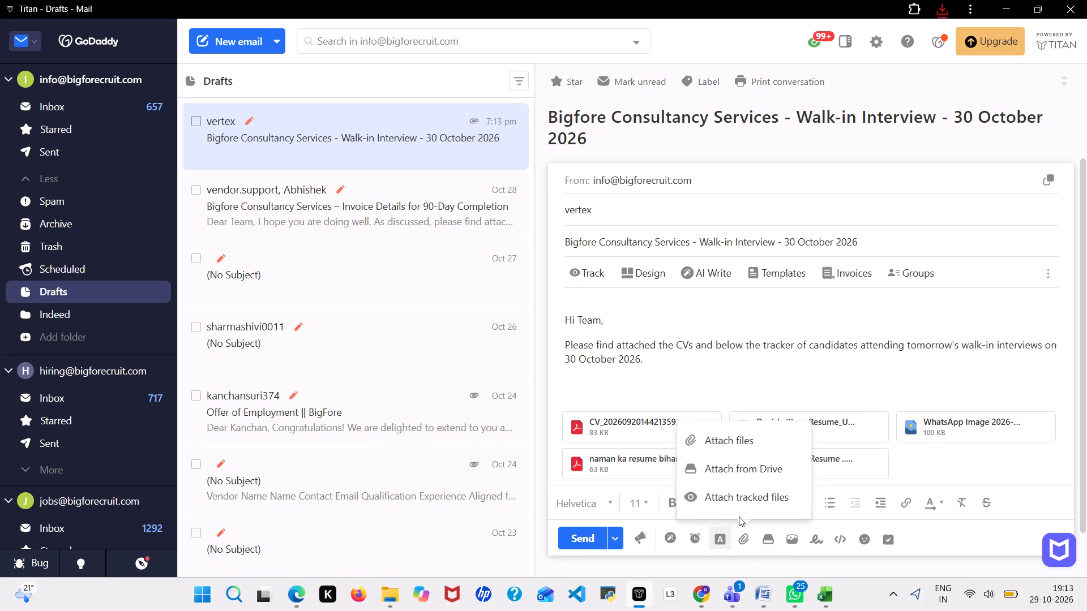
Attach the newest PDF CV in Downloads to the vertex draft.
left_click(734, 445)
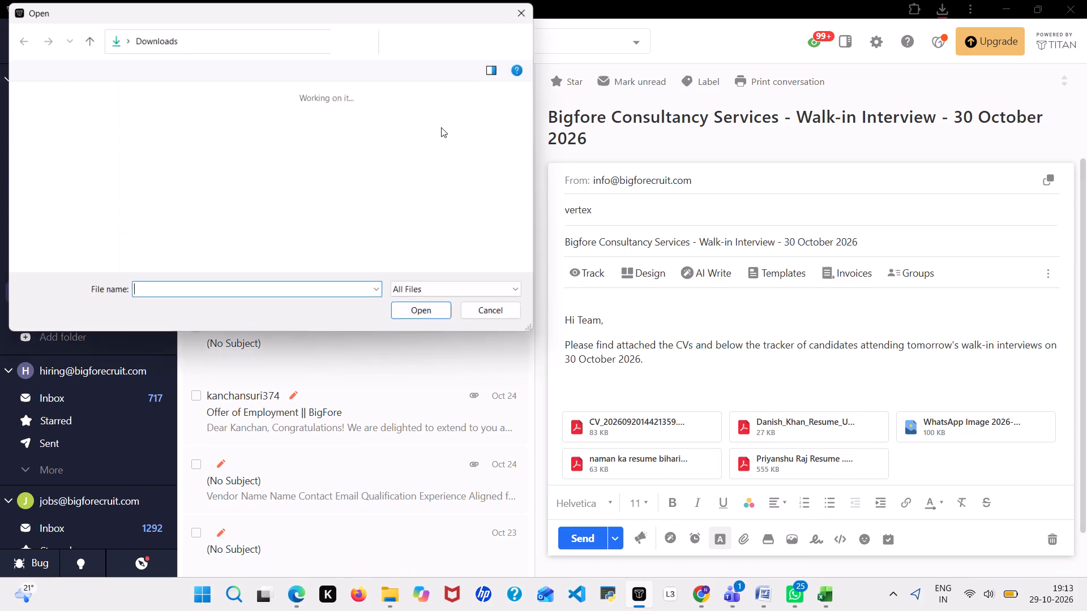
left_click(212, 110)
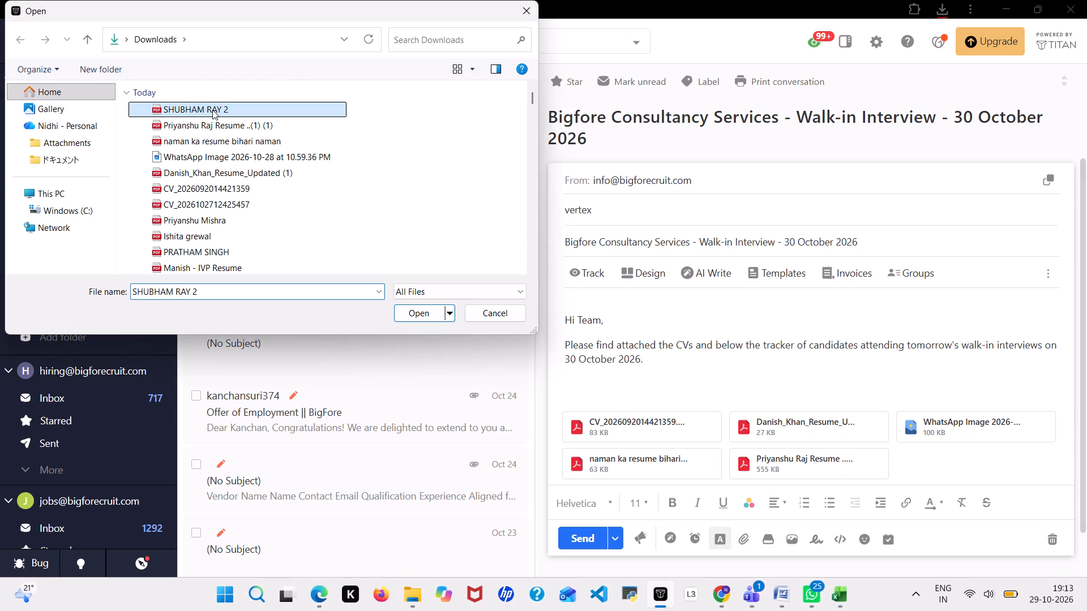
left_click(420, 316)
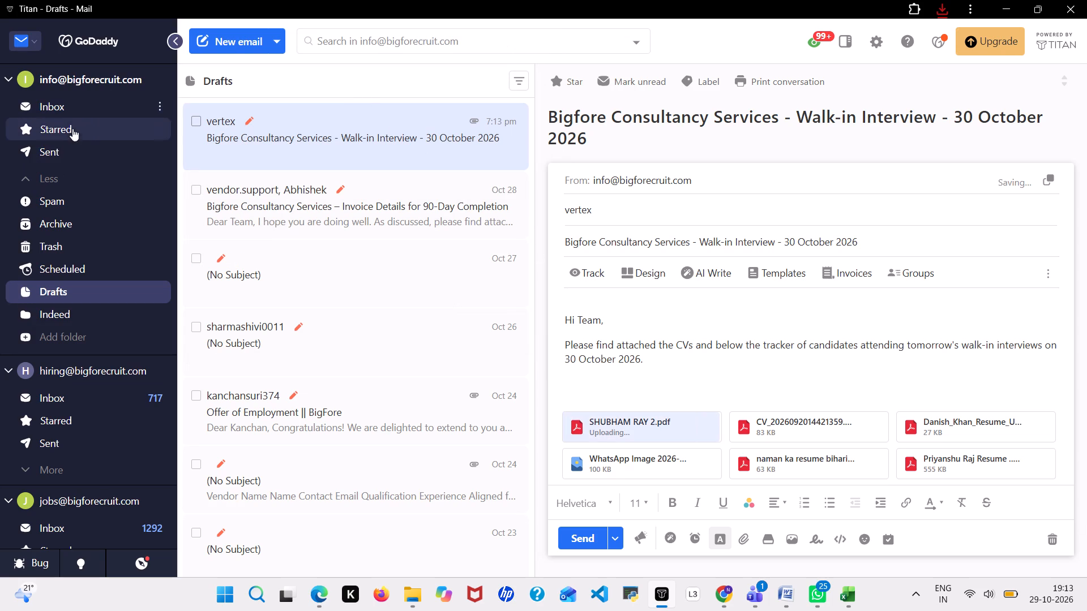
Create a new email with the vertex draft's subject, Bigfore Consultancy Services - Walk-in Interview - 30 October 2026, and its greeting and introduction text.
left_click(230, 33)
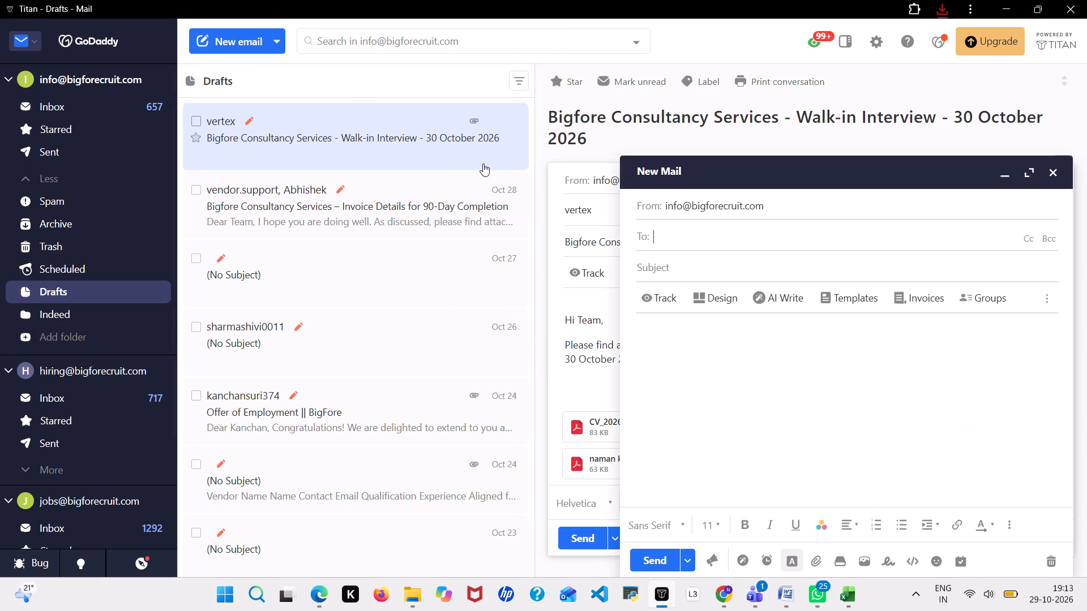
left_click_drag(550, 115, 598, 138)
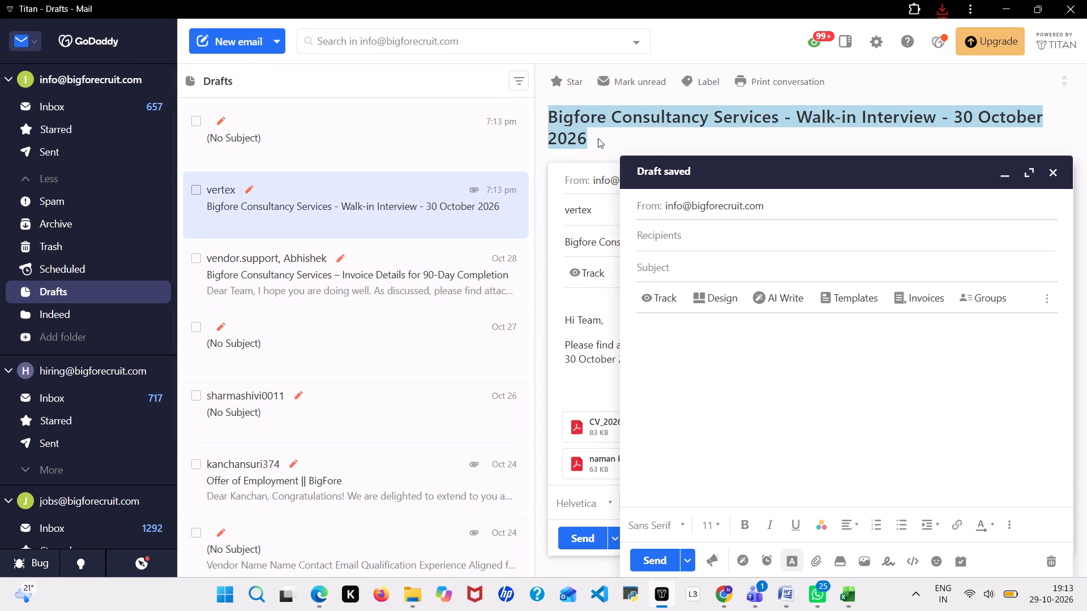
left_click_drag(598, 138, 598, 138)
key("ctrl+c")
left_click(674, 266)
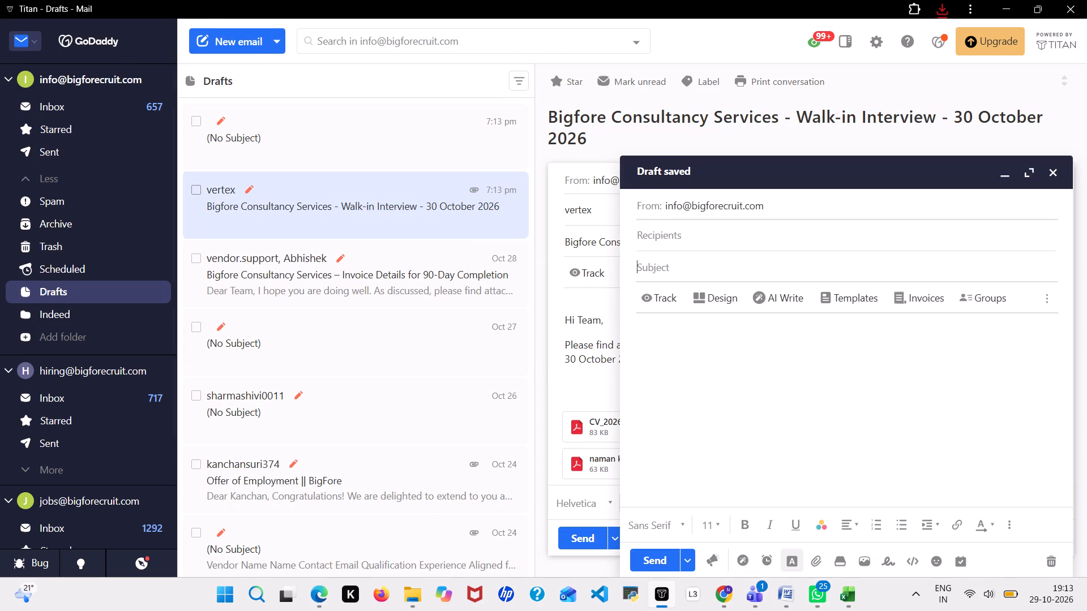
key("ctrl+v")
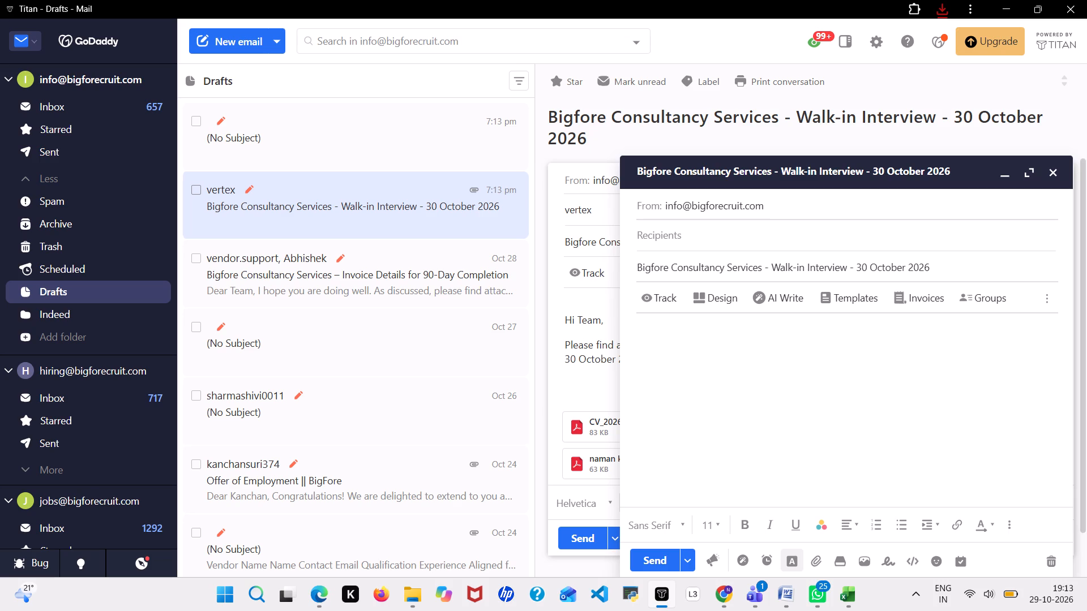
left_click_drag(566, 315, 819, 379)
key("ctrl+c")
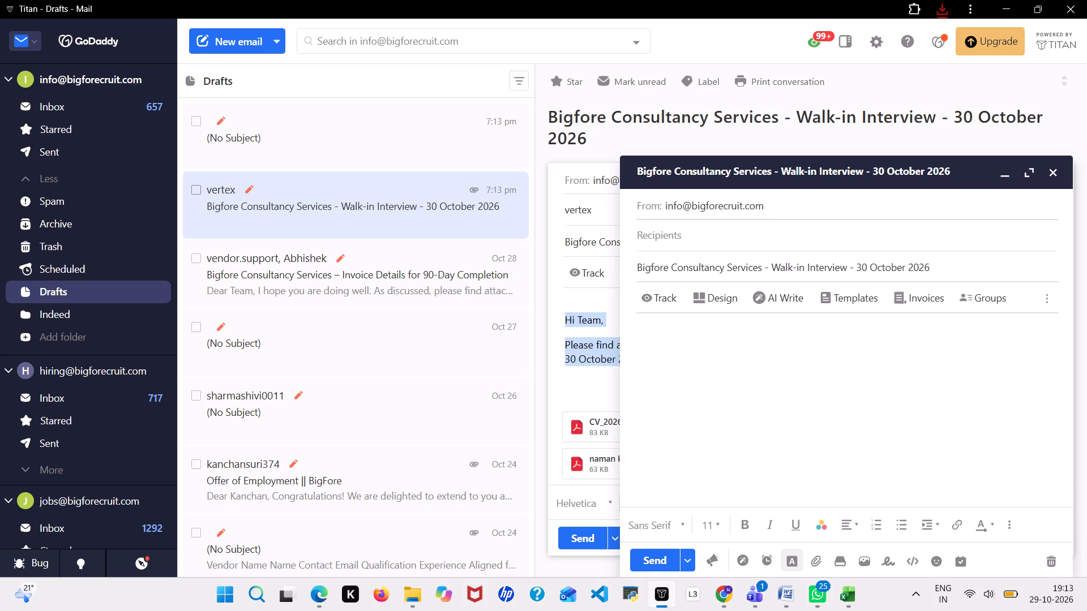
left_click(666, 344)
key("ctrl+v")
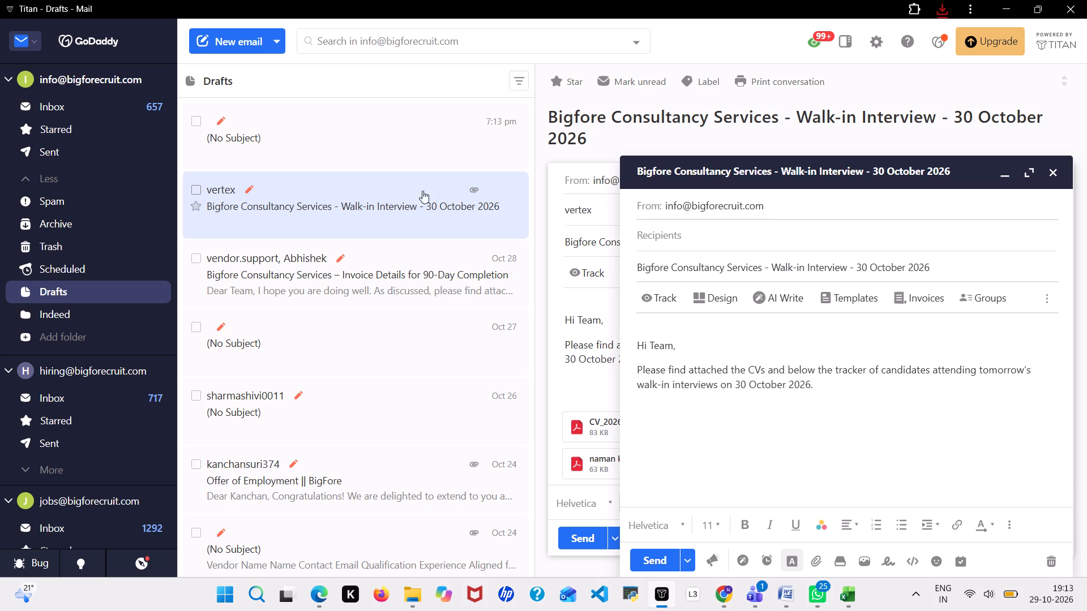
Open a second new email and enter iqor as the recipient of the first one.
left_click(249, 42)
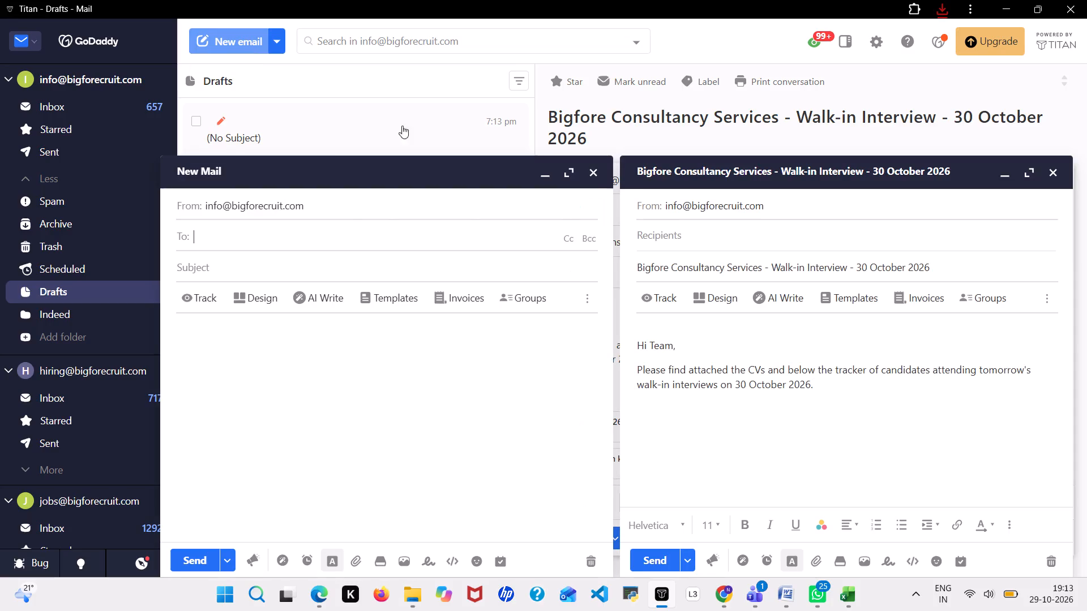
left_click(650, 234)
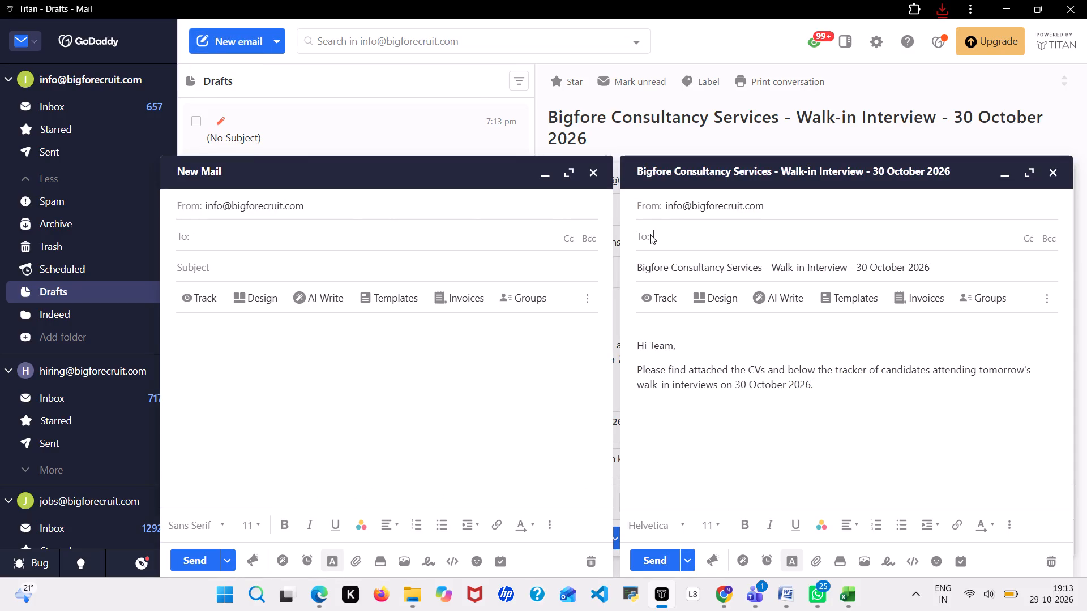
type("iq")
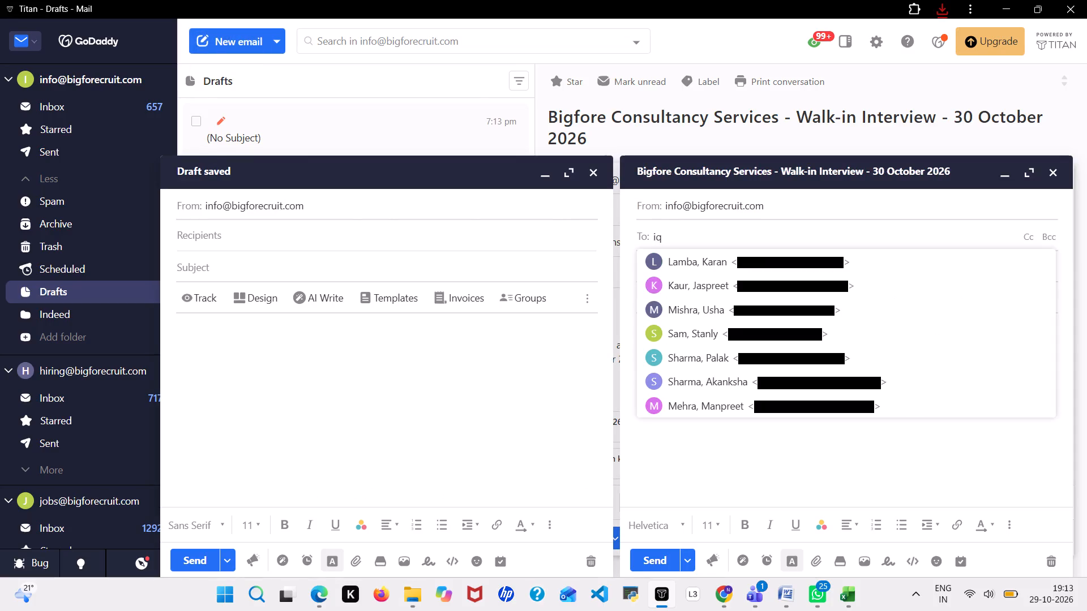
key("o")
key("r")
Copy the 30 October 2026 walk-in interview subject and the greeting and CV/tracker introduction into the blank second email.
left_click(351, 266)
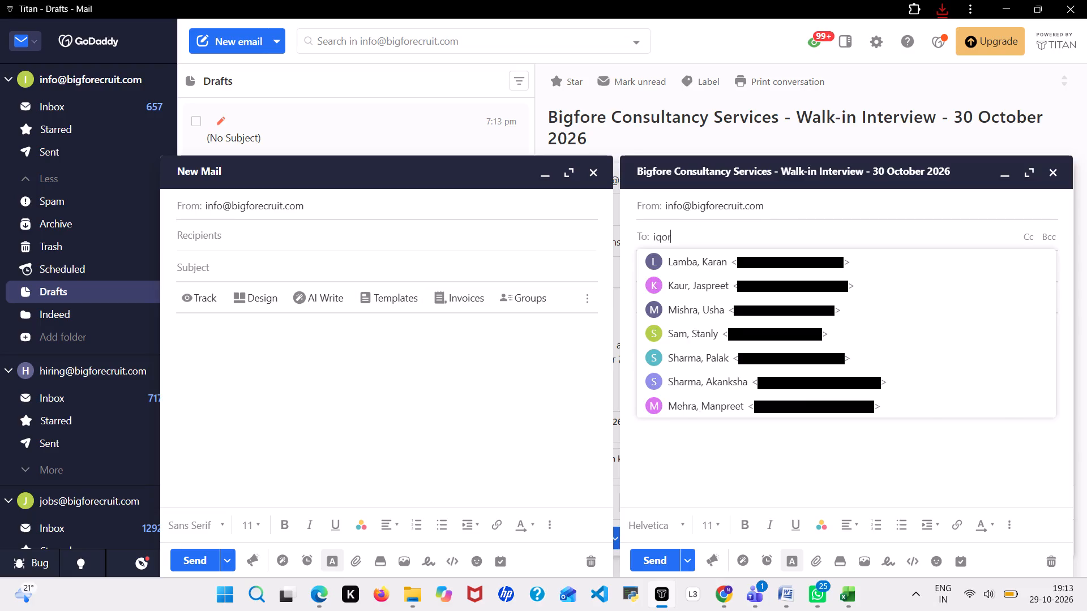
left_click_drag(547, 119, 570, 121)
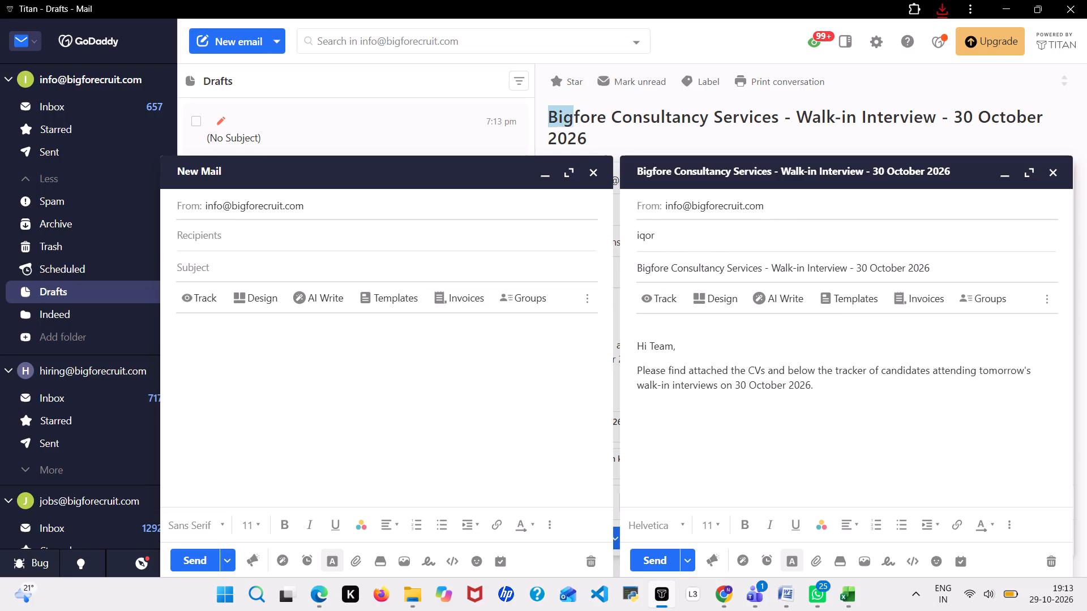
left_click_drag(570, 121, 593, 143)
key("ctrl+c")
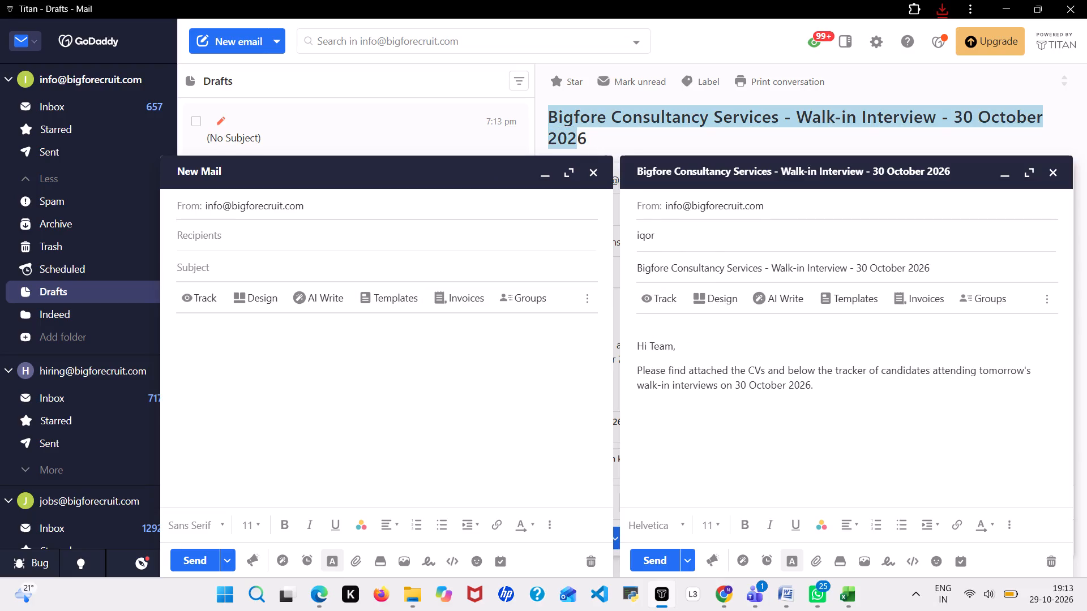
left_click(314, 278)
key("ctrl+v")
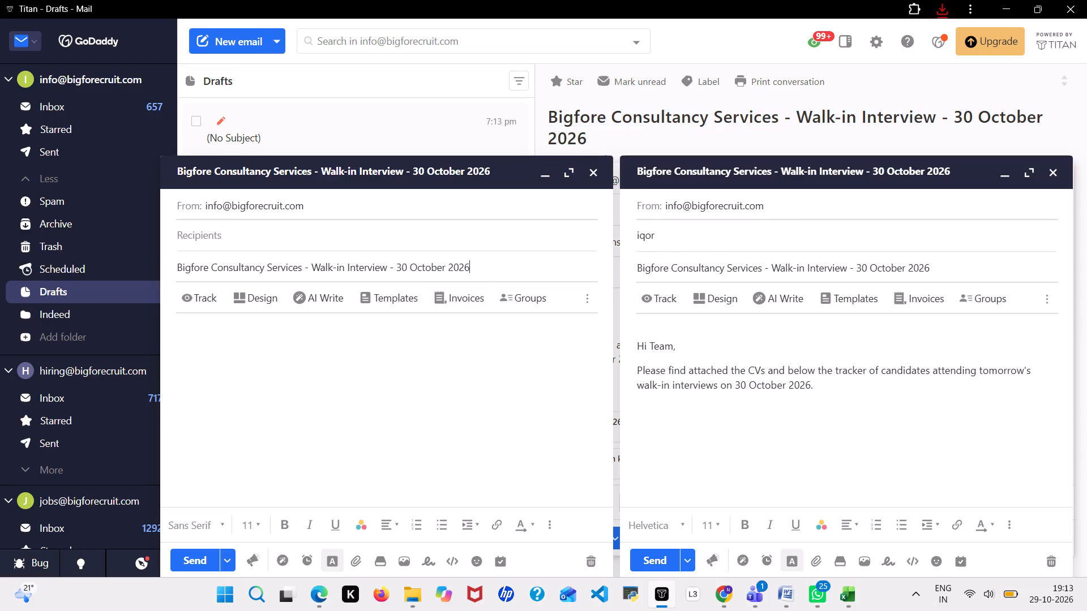
left_click_drag(637, 345, 791, 378)
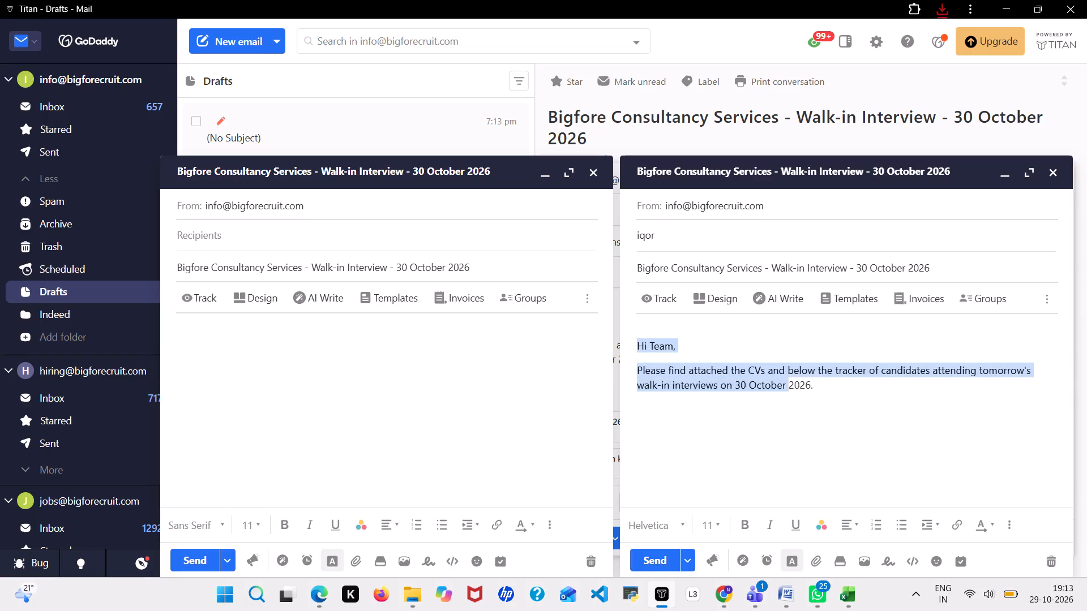
left_click_drag(791, 378, 819, 387)
key("ctrl+c")
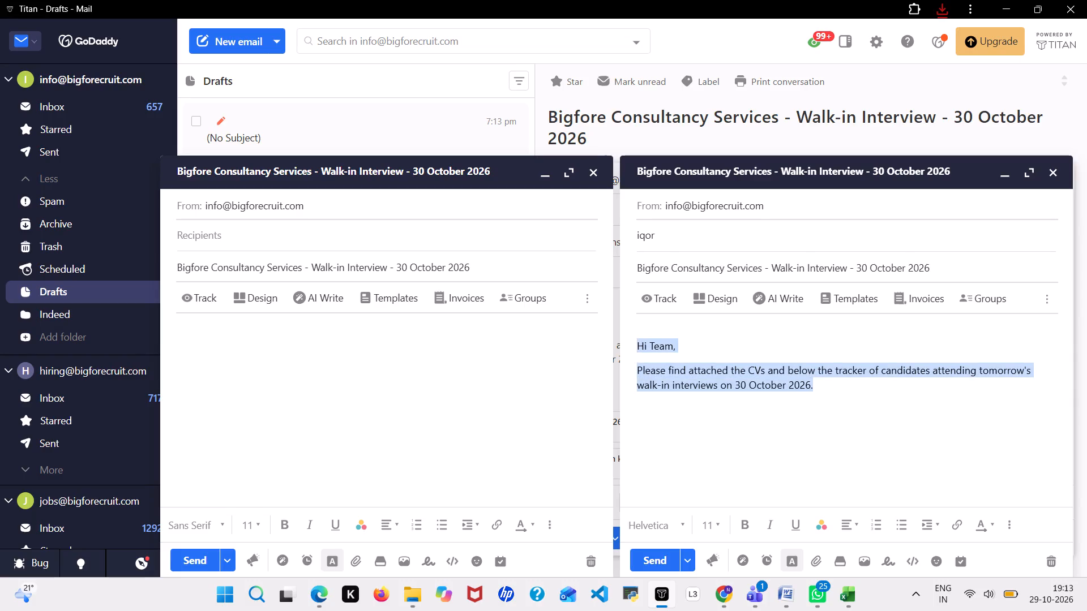
left_click(234, 372)
key("ctrl+v")
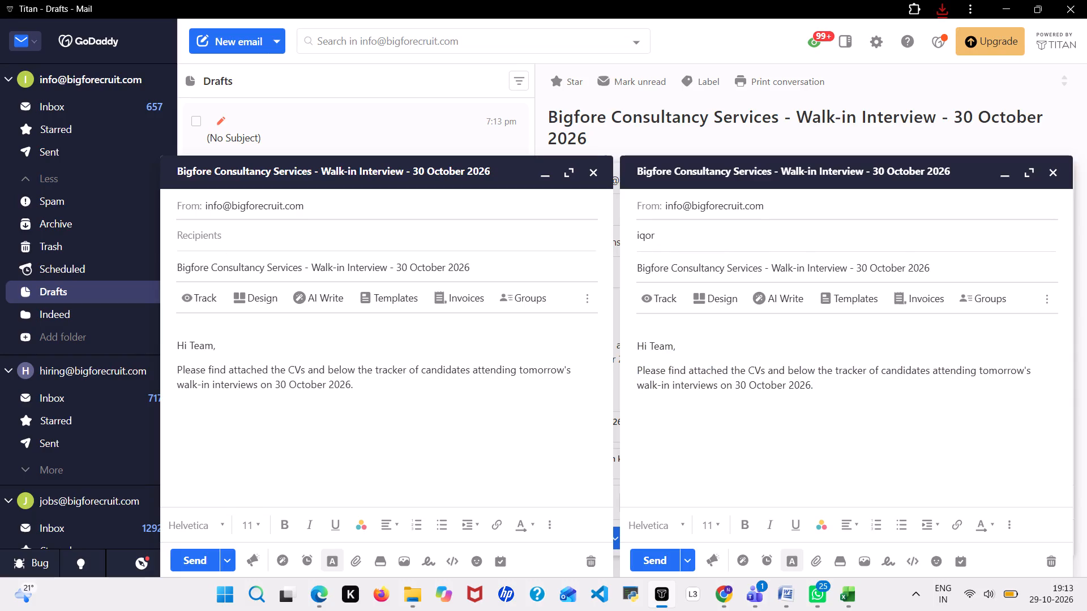
Enter cogent noida as the second email's recipient.
left_click(216, 229)
type("cogent noida")
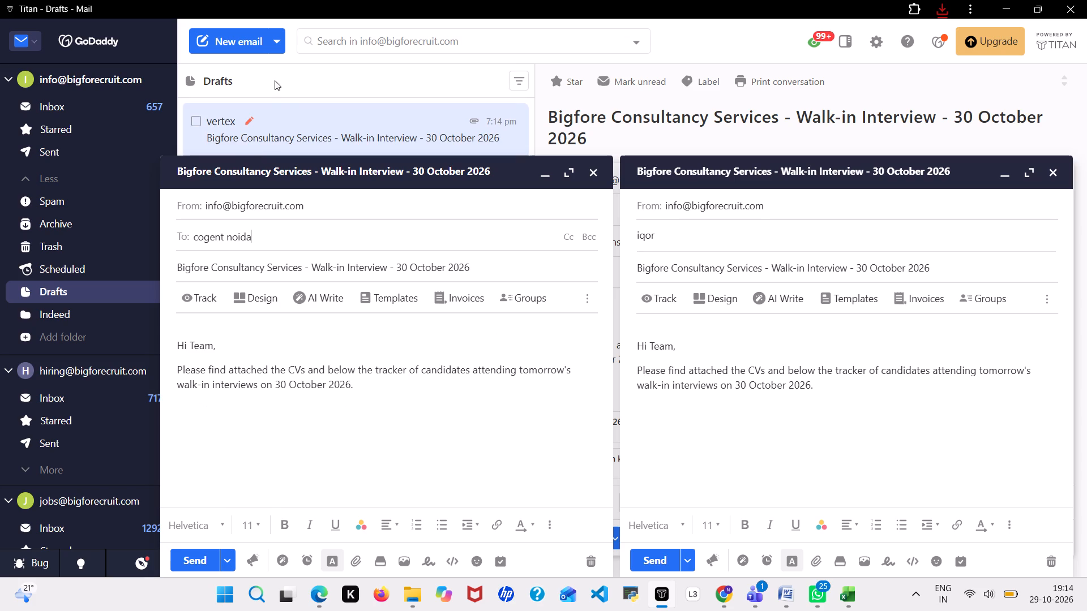
Open another new email and close the cogent noida draft's window.
left_click(237, 45)
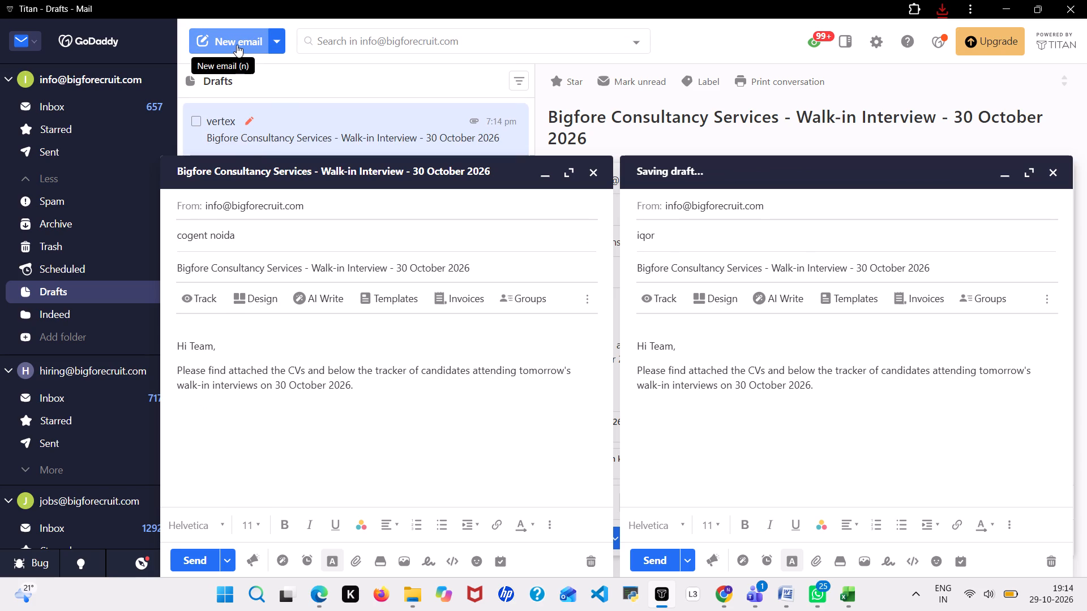
scroll(135, 226, "right", 2)
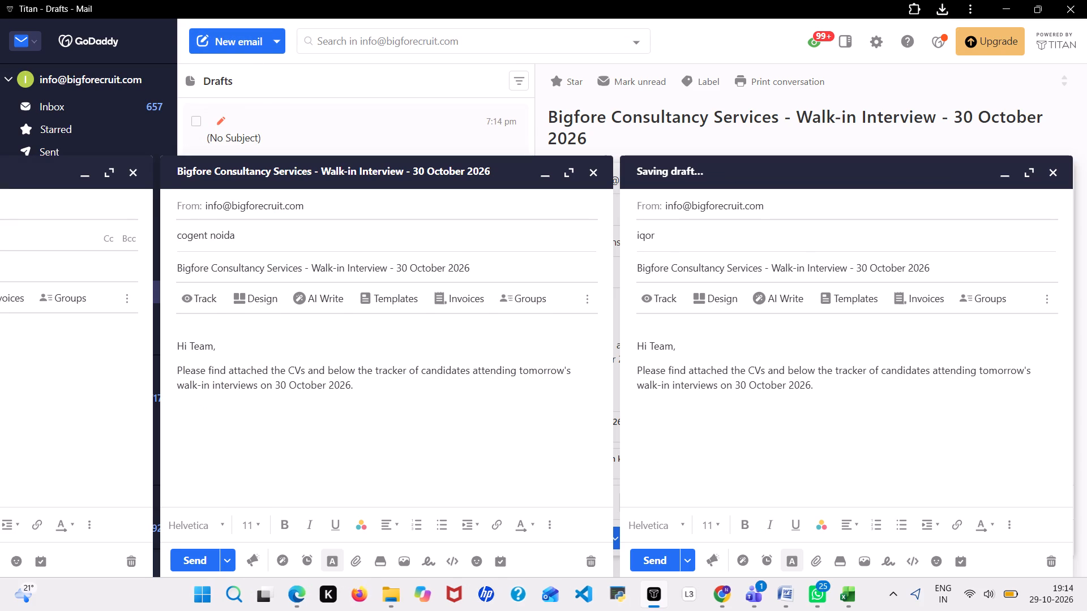
left_click(594, 173)
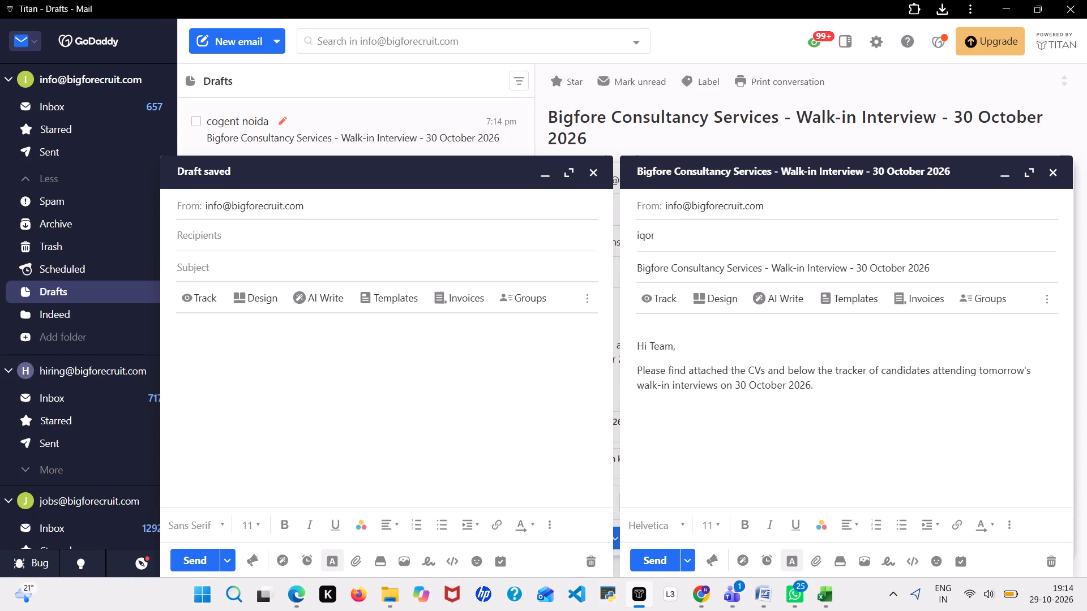
Copy the subject and the greeting and introduction text from the iqor draft into the blank new email.
left_click_drag(640, 268, 773, 267)
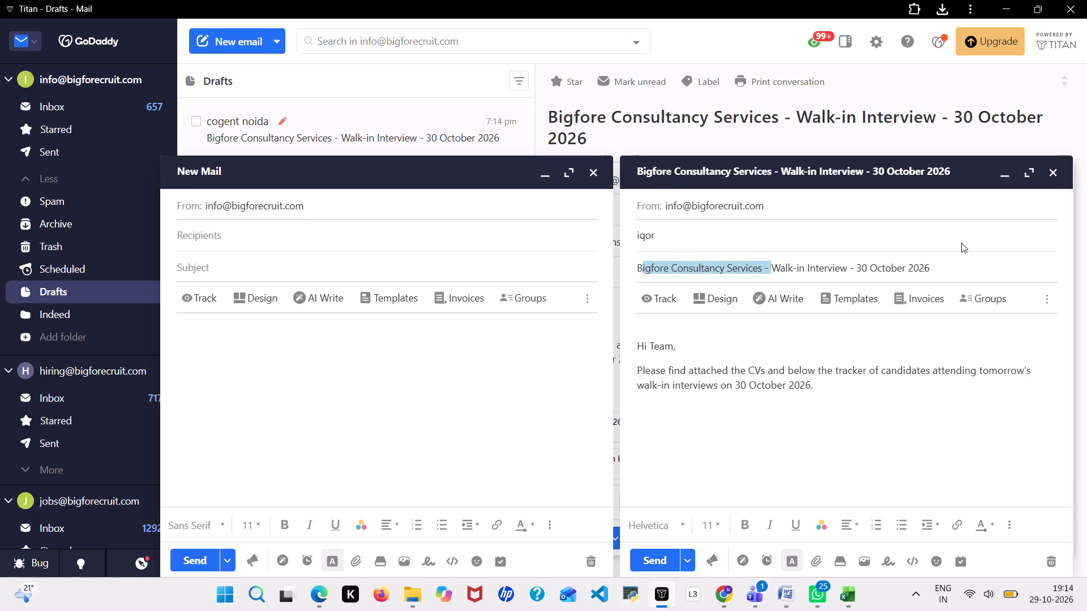
left_click_drag(928, 268, 639, 273)
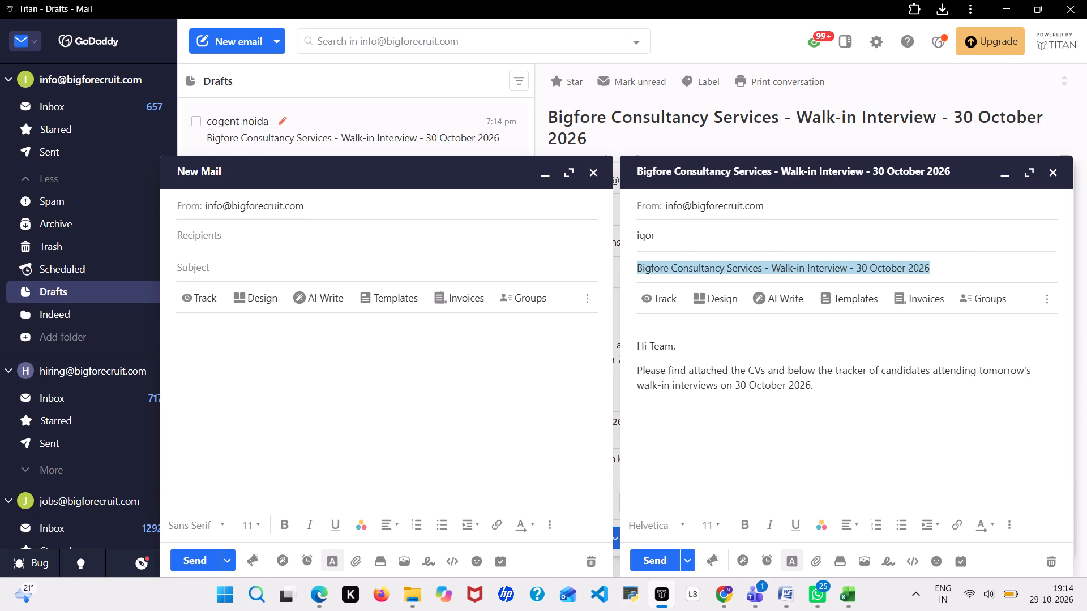
left_click_drag(639, 273, 636, 272)
key("ctrl+c")
left_click(474, 269)
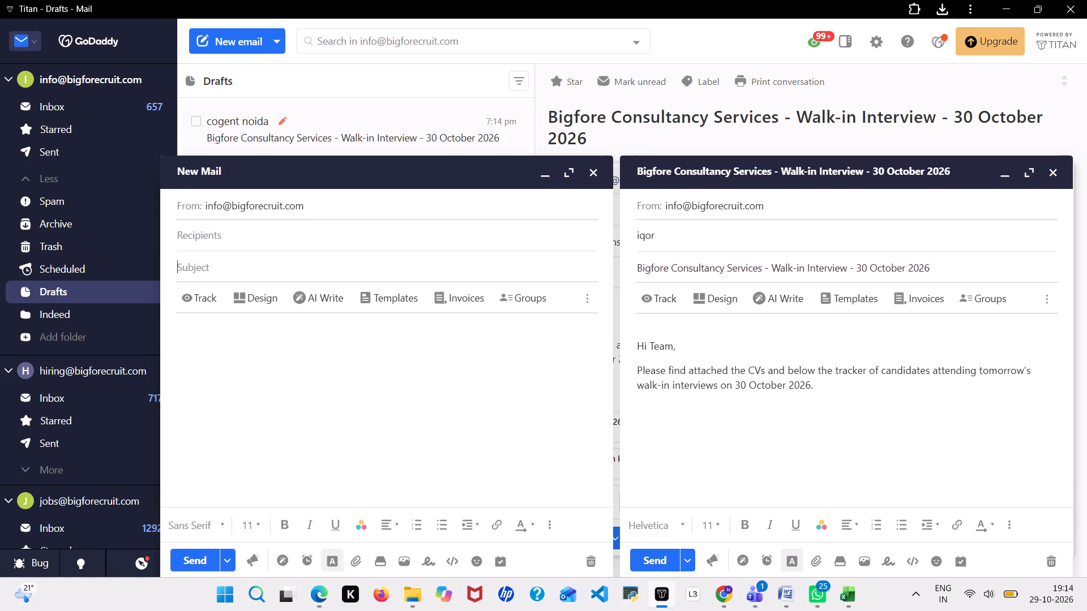
key("ctrl+v")
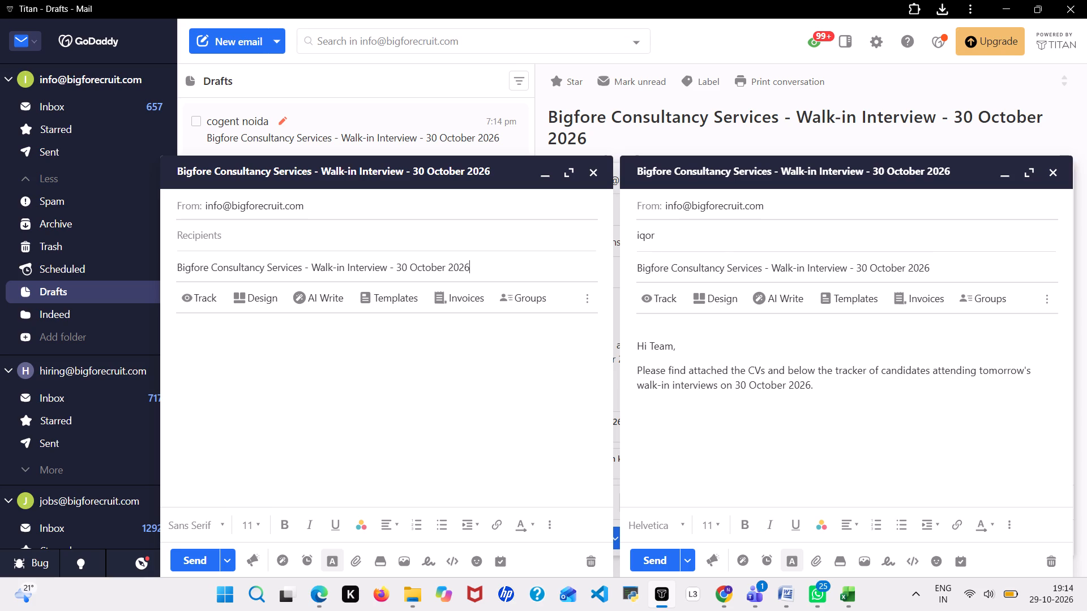
left_click_drag(637, 346, 745, 379)
left_click_drag(815, 385, 639, 346)
key("ctrl+c")
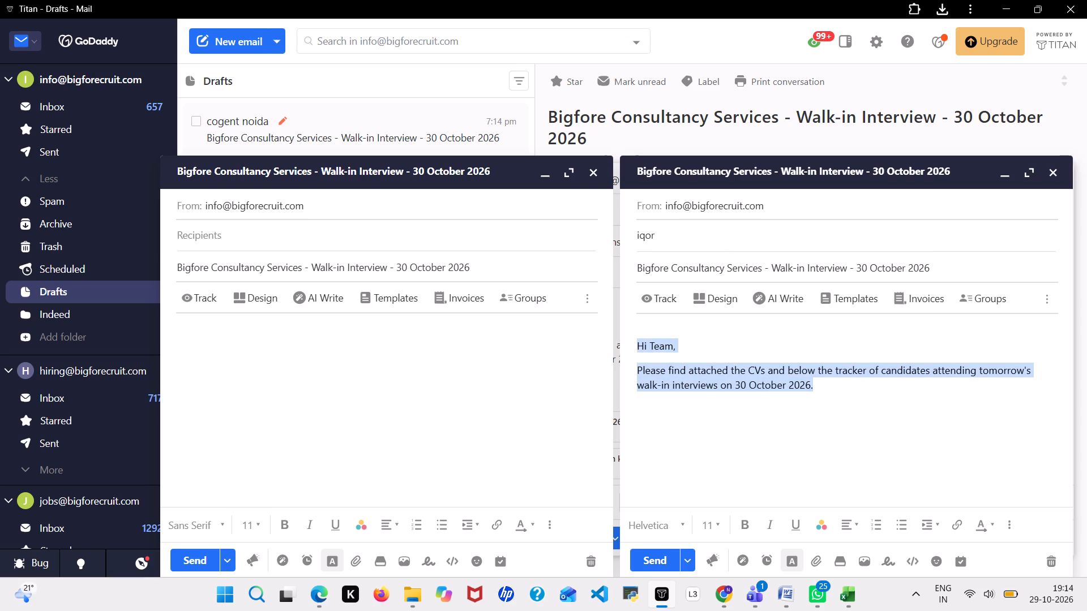
left_click(397, 388)
key("ctrl+v")
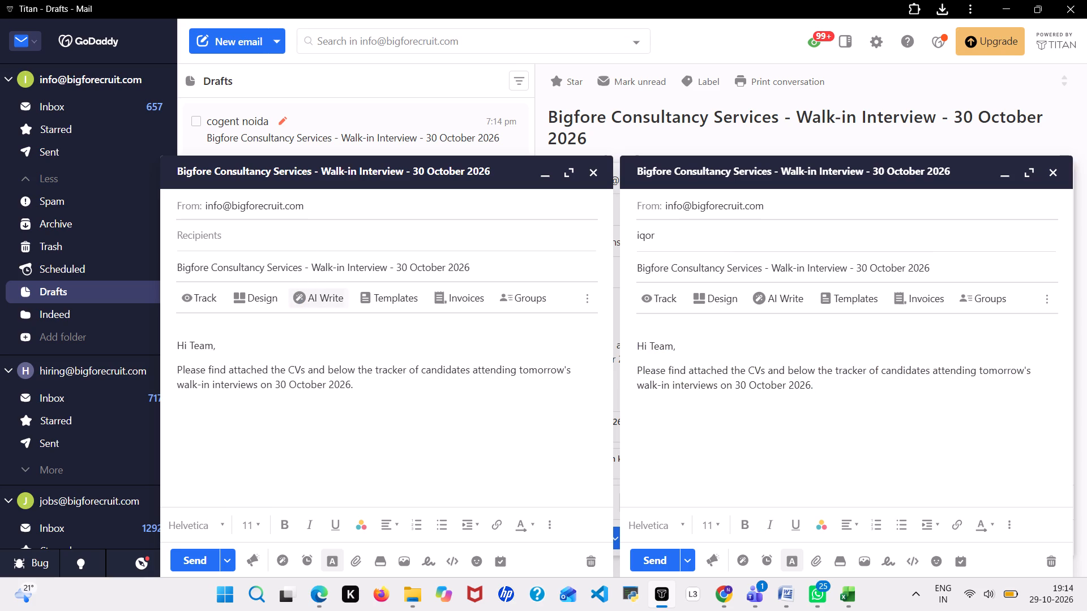
Enter radical minds as the new email's recipient, and close the radical minds and iqor draft windows.
left_click(302, 231)
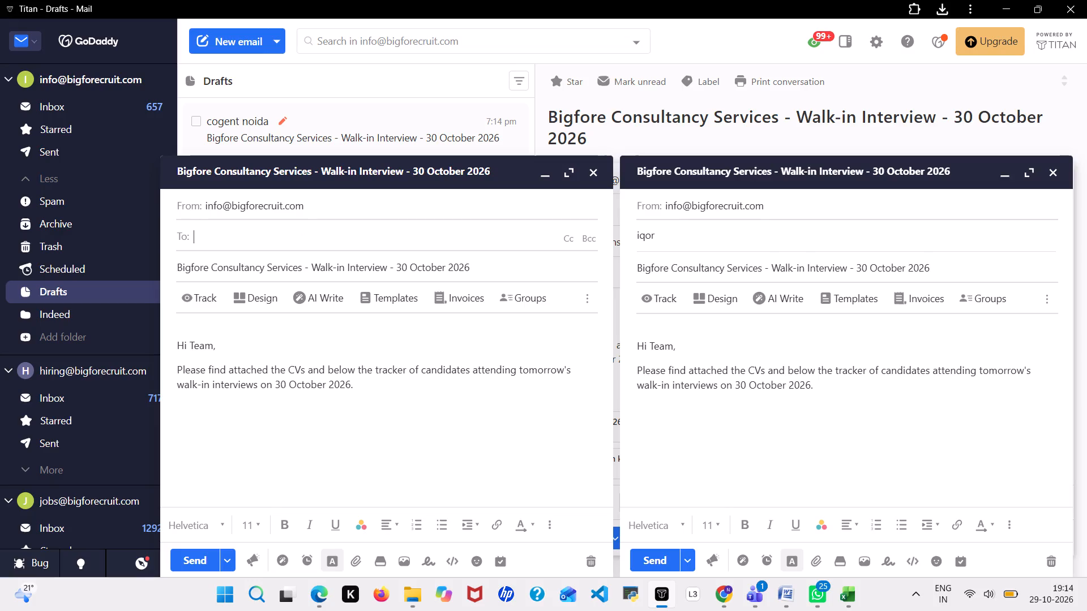
type("radical")
key("space")
type("minds")
left_click(588, 169)
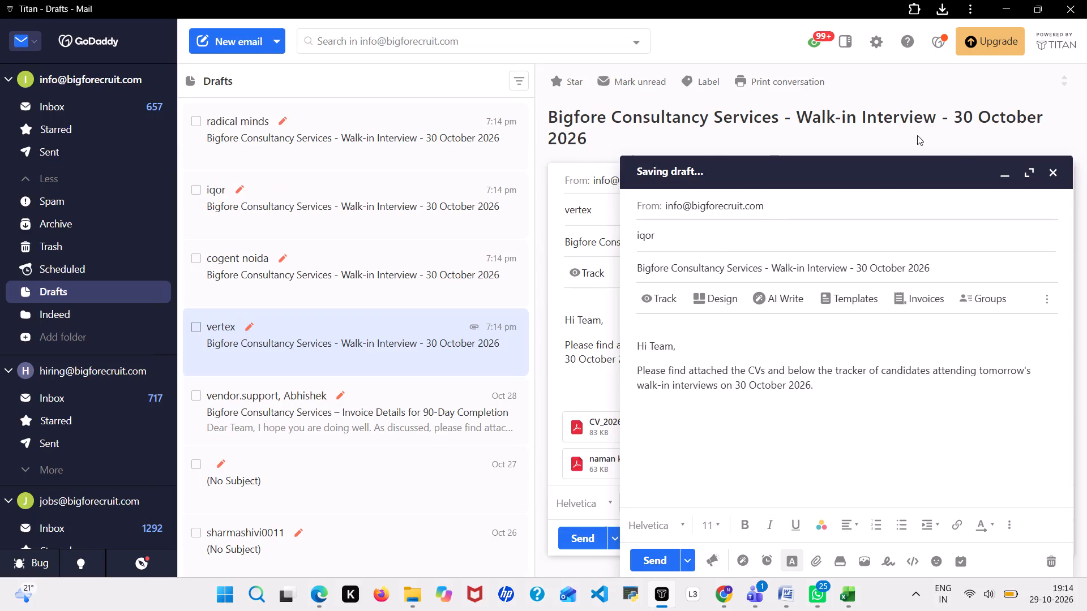
left_click(1054, 169)
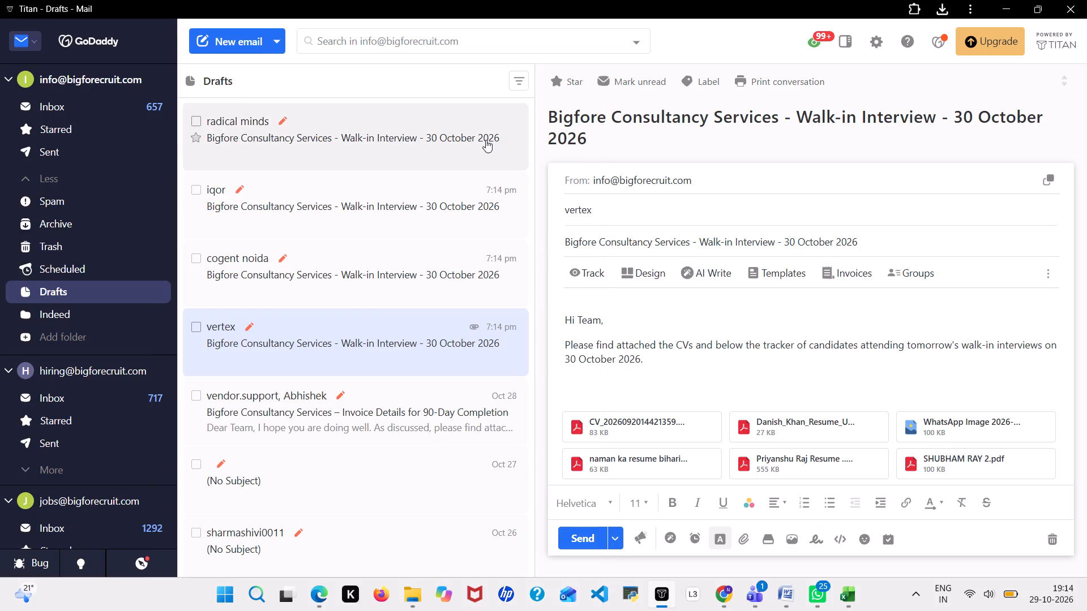
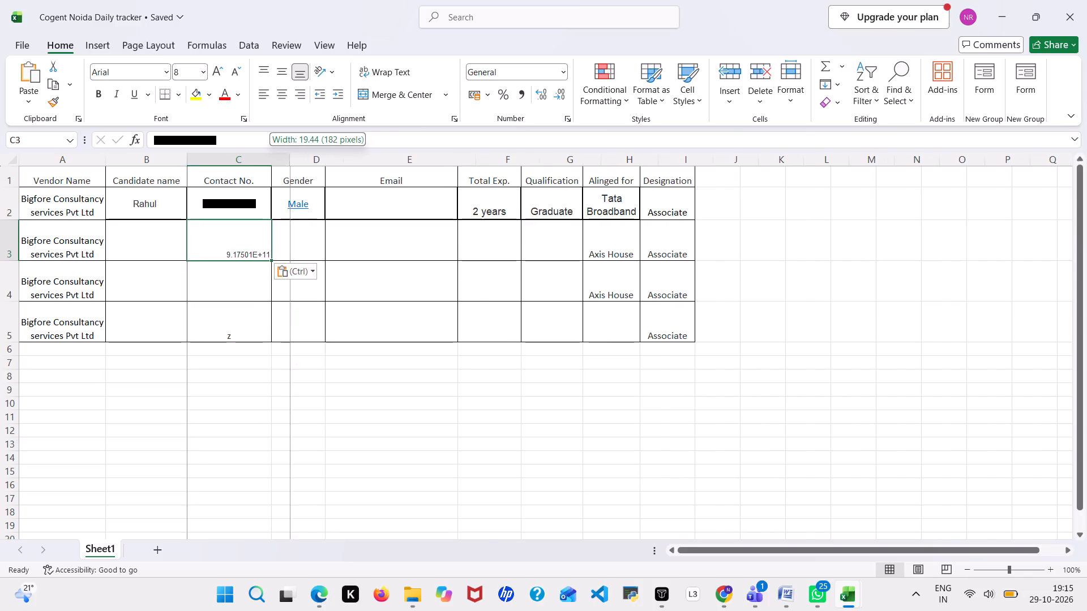
Widen the Contact No. column slightly in the Cogent Noida Daily tracker.
left_click_drag(289, 161, 290, 161)
left_click_drag(290, 161, 273, 161)
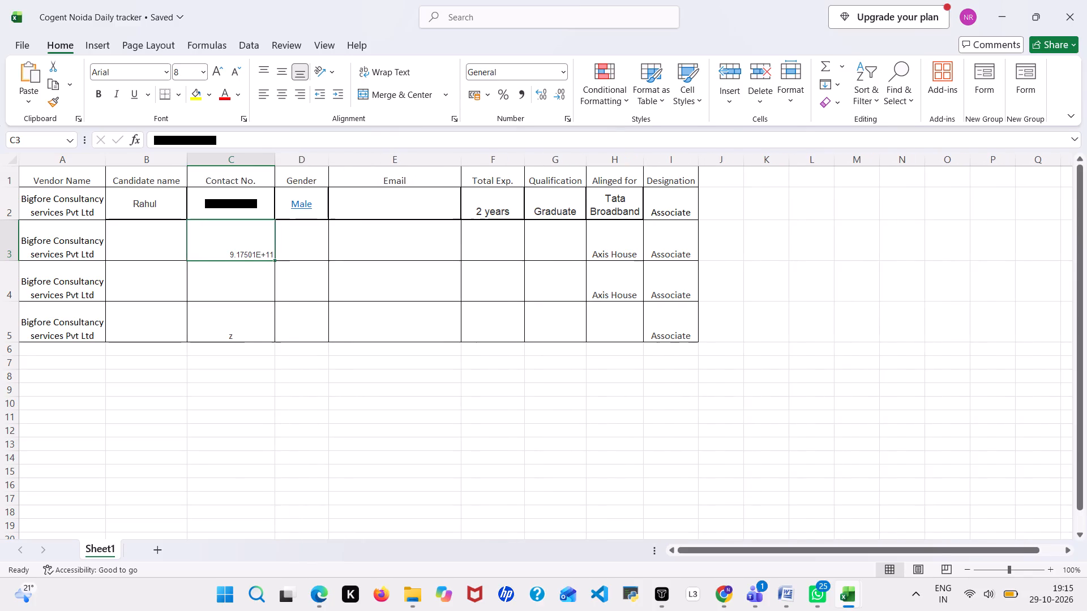
Clear the contact number from cell C3, in the first Axis House row of the tracker.
key("Delete")
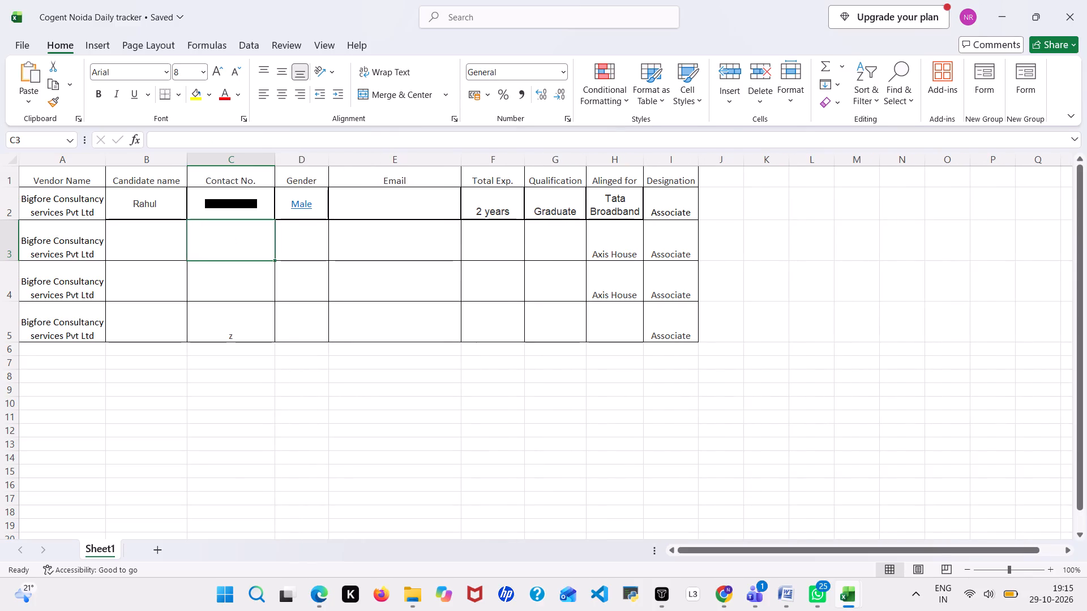
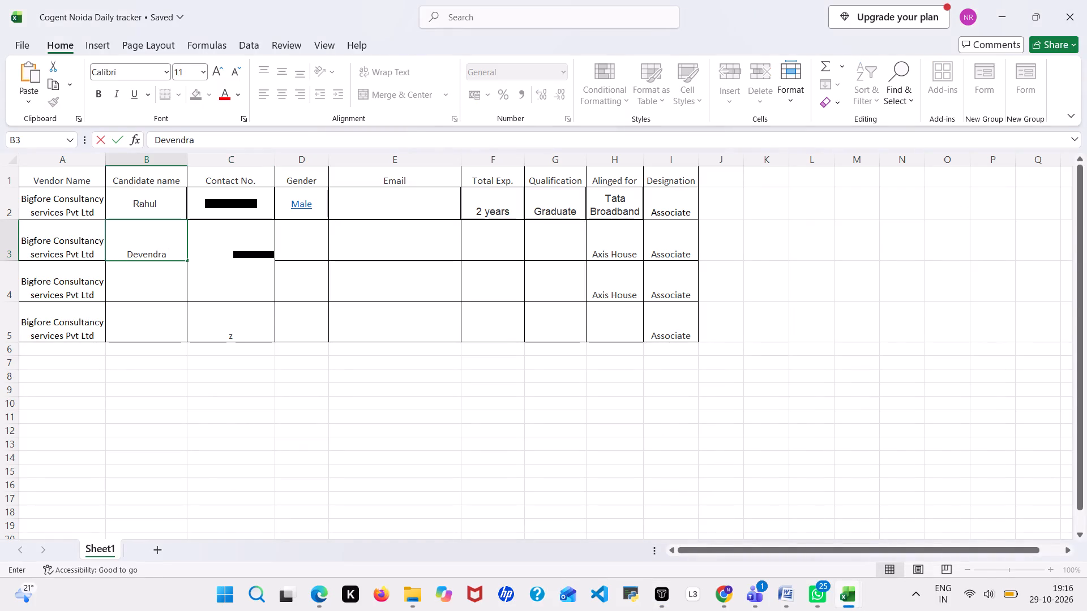
Add the surname to the candidate's name in cell B3, in the first Axis House row.
type("Pal")
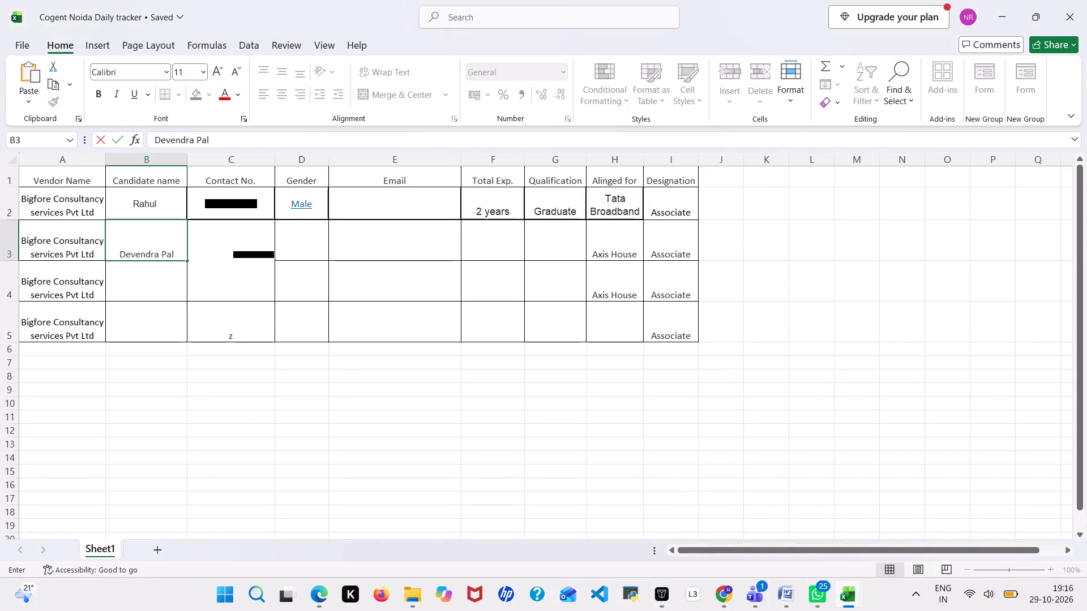
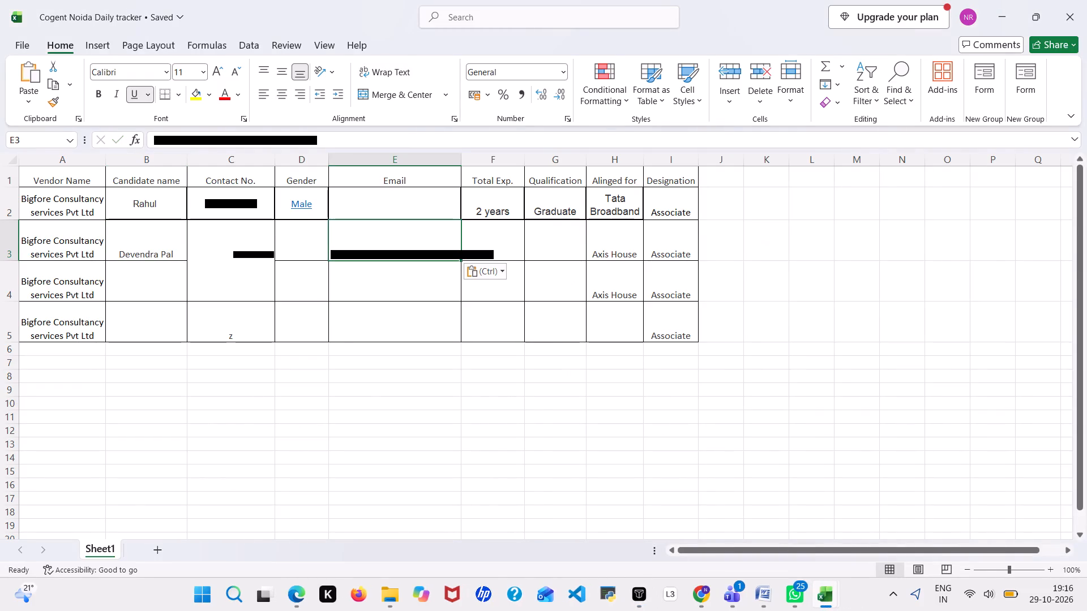
Wrap the text of the email cell E3 in the second candidate's row.
left_click(405, 70)
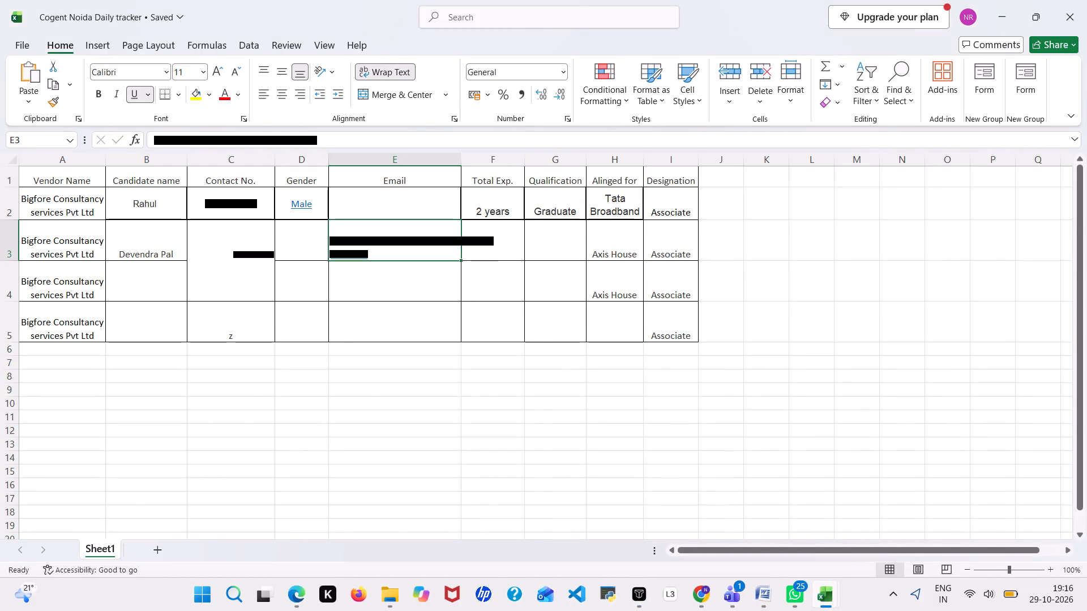
Complete row 3 with total experience 3.5 years, qualification Graduate, aligned process Tata Broadband and gender Male.
left_click(502, 238)
type("3.5 years")
key("Right")
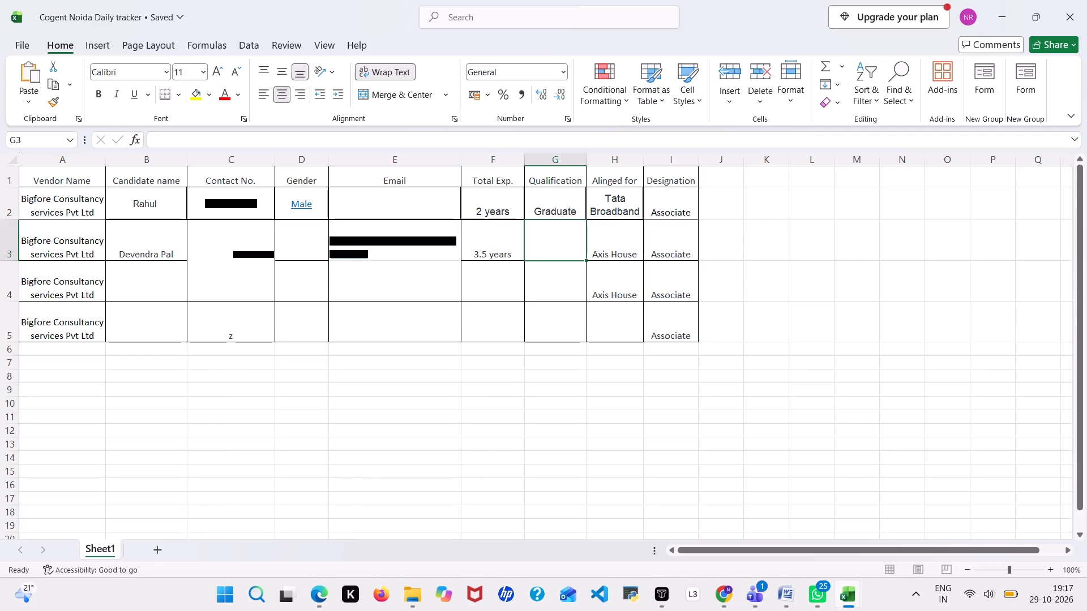
key("shift+g")
key("Right")
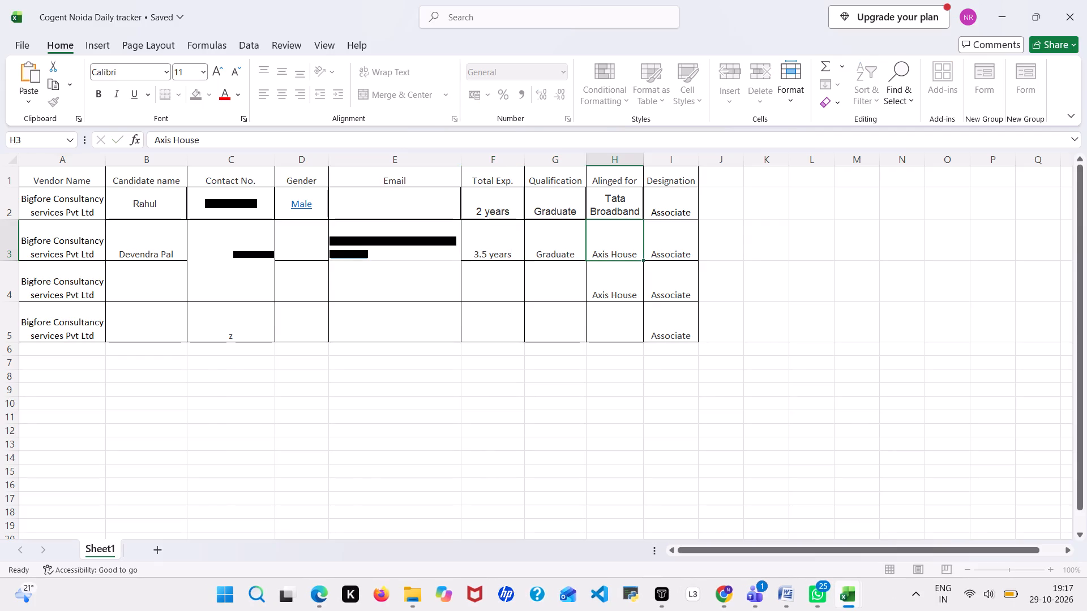
key("shift+t")
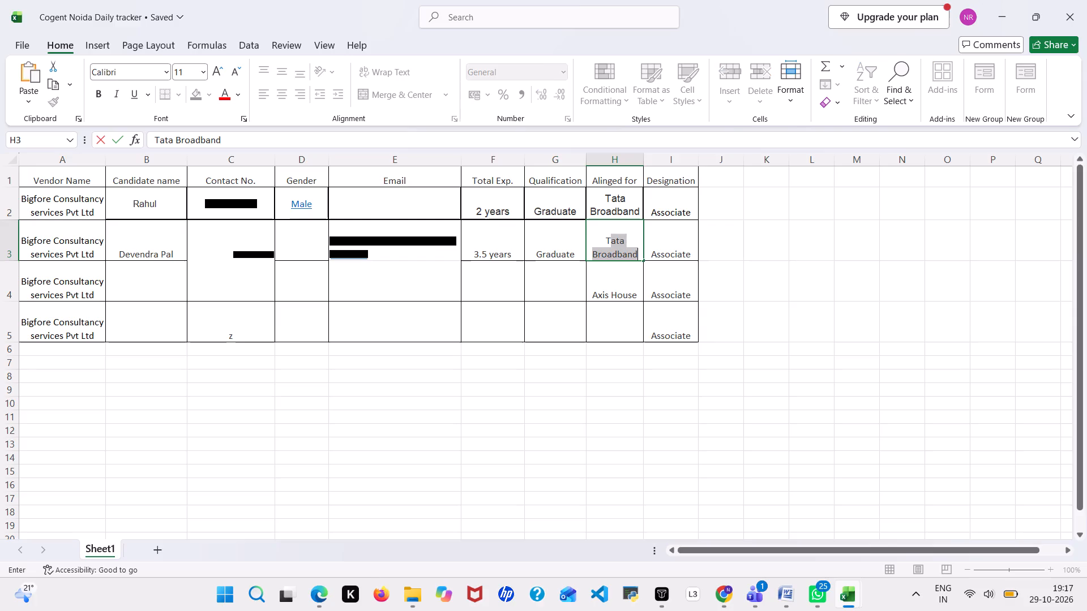
left_click(296, 243)
key("shift+m")
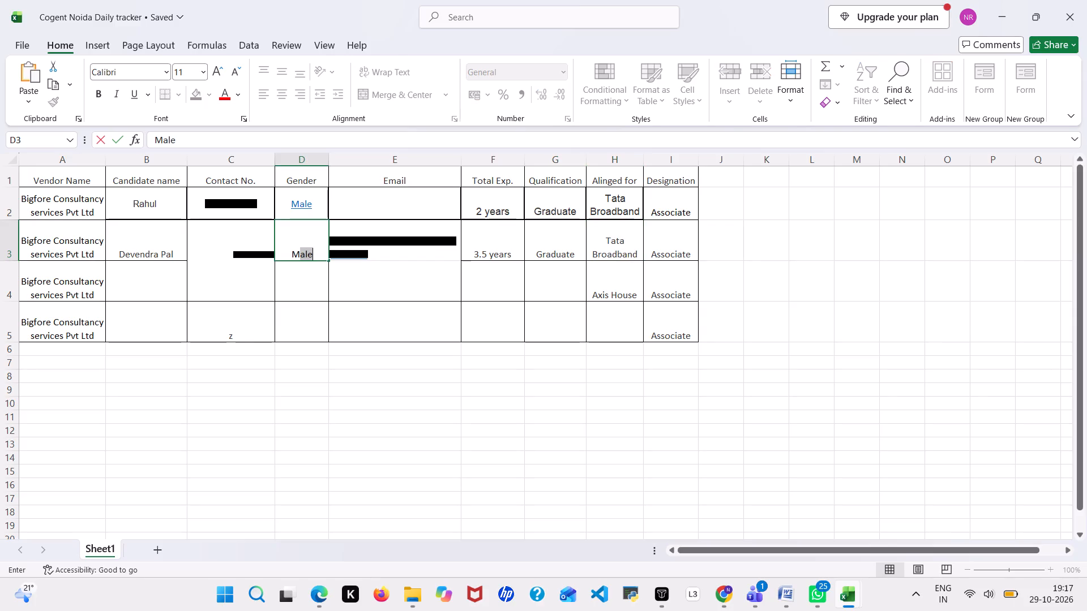
left_click(333, 308)
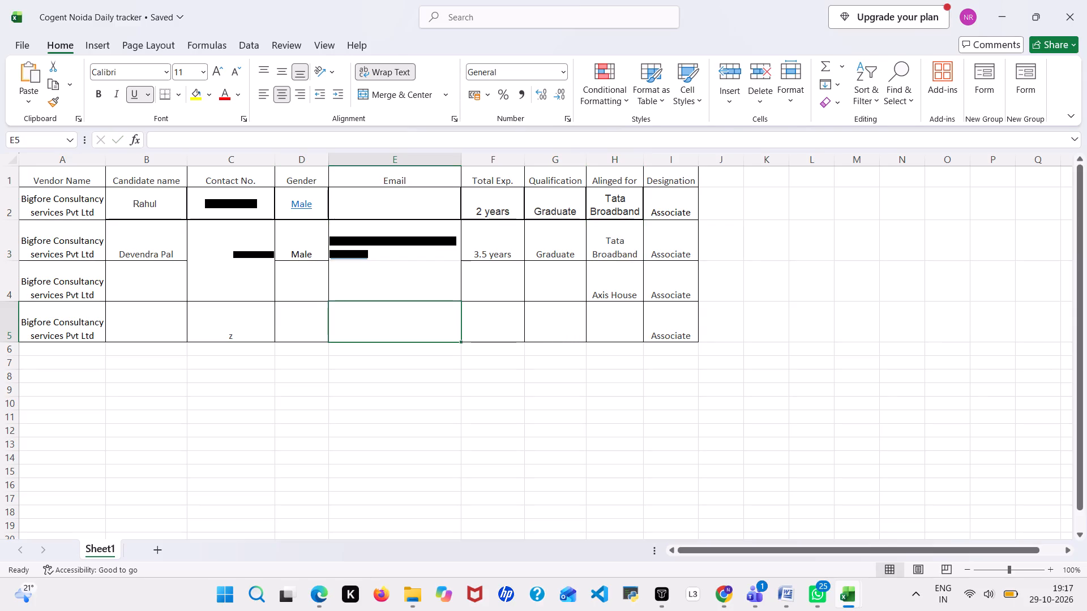
left_click(268, 249)
Clear the Axis House entry from the aligned-for cell H4.
left_click(635, 289)
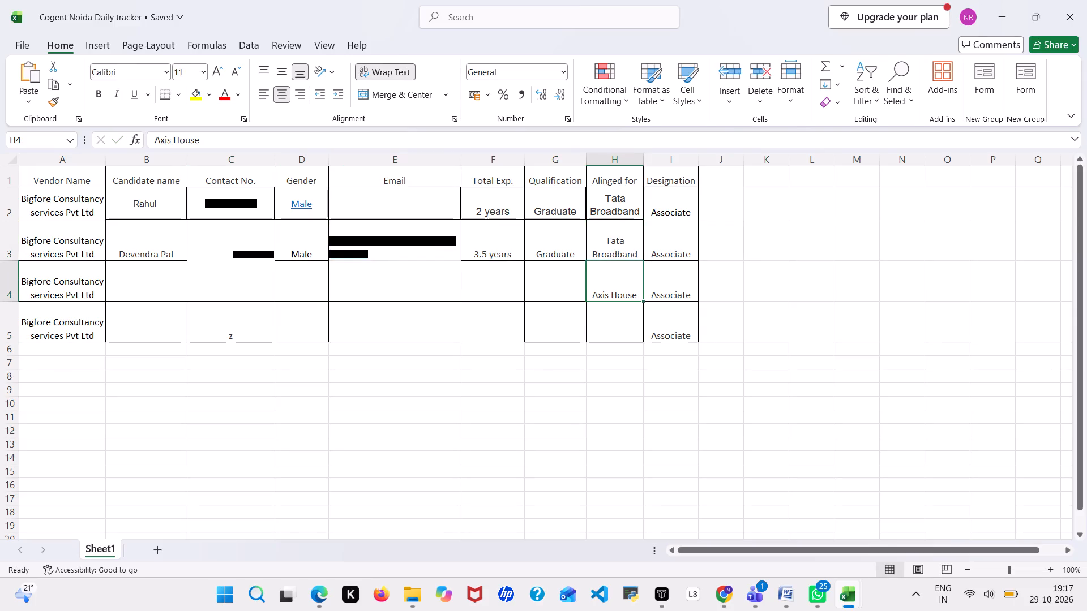
key("Delete")
left_click(633, 414)
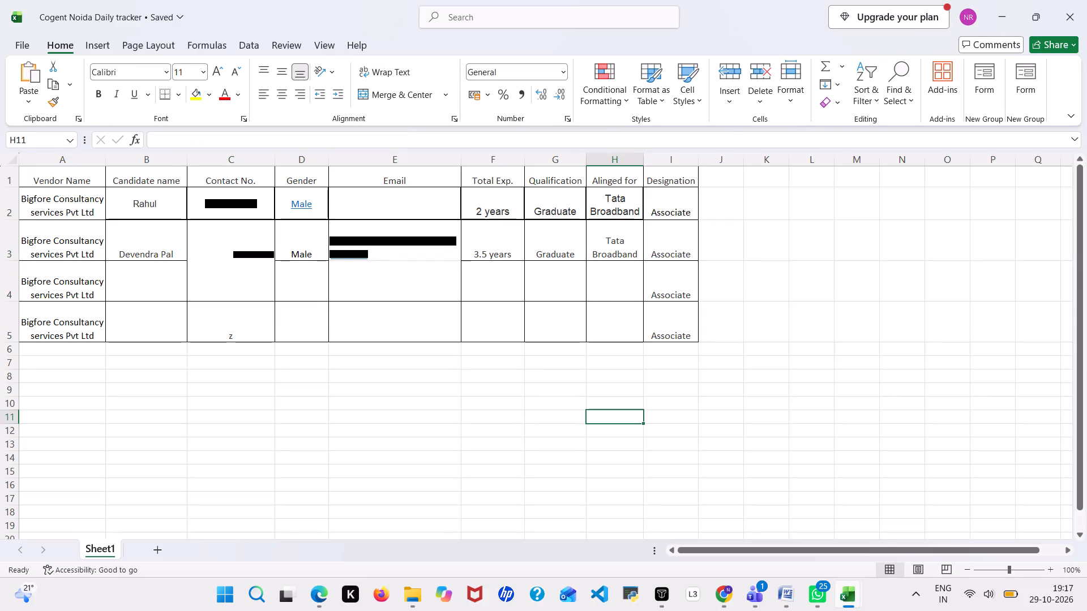
Format the contact number in cell C3 as Calibri, size 11.
left_click(242, 247)
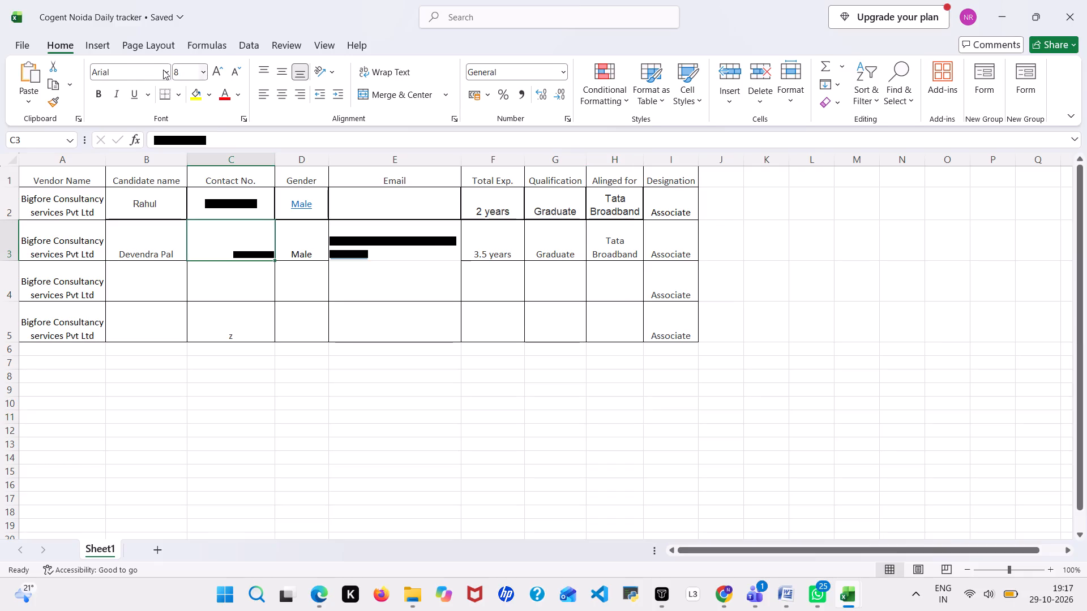
left_click(162, 70)
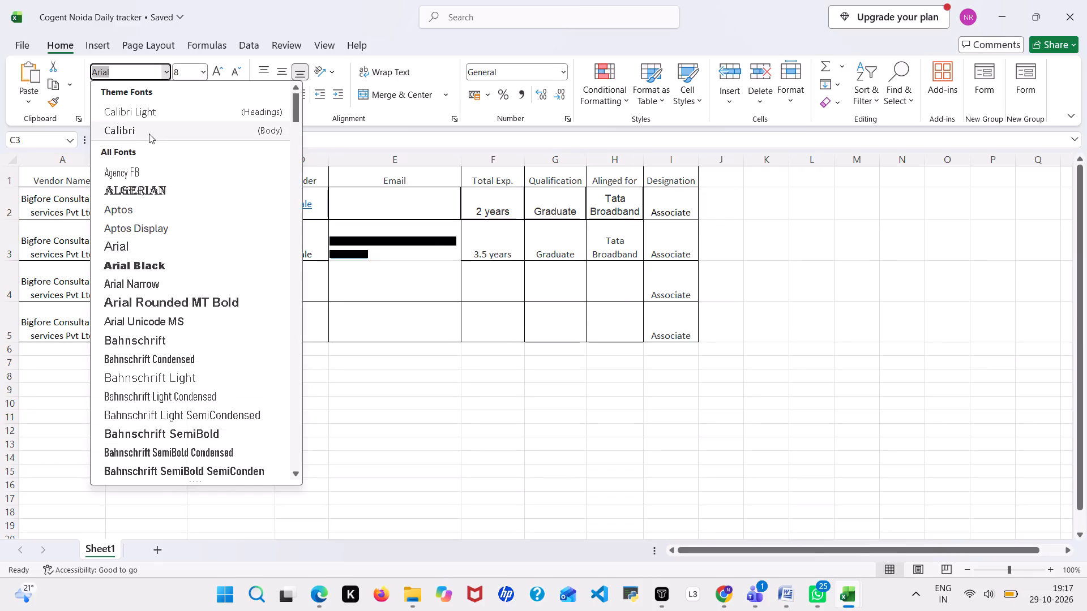
left_click(149, 134)
left_click(202, 75)
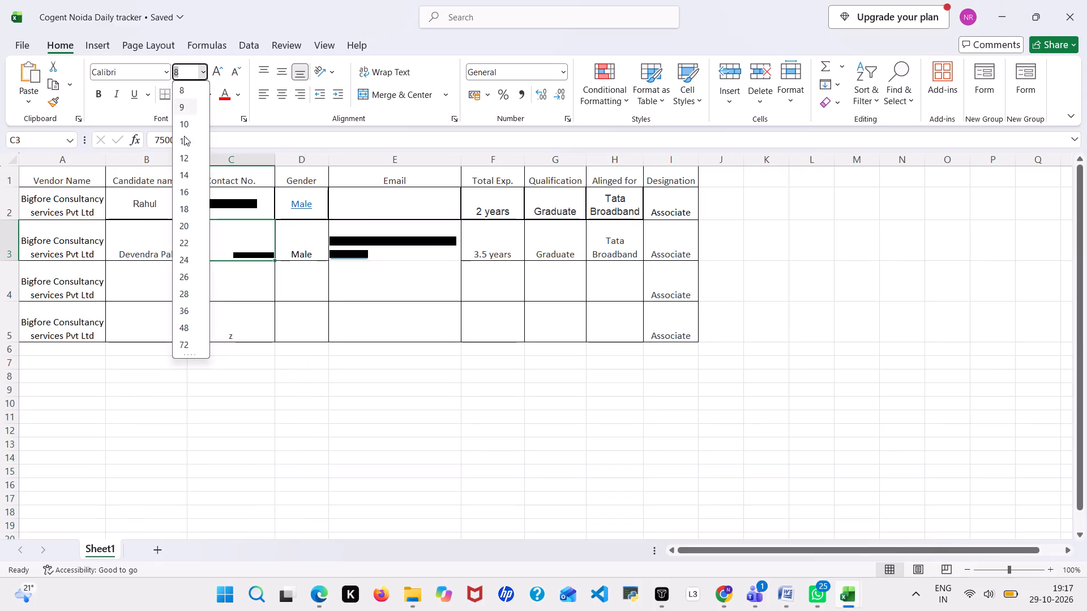
left_click(183, 143)
left_click(353, 398)
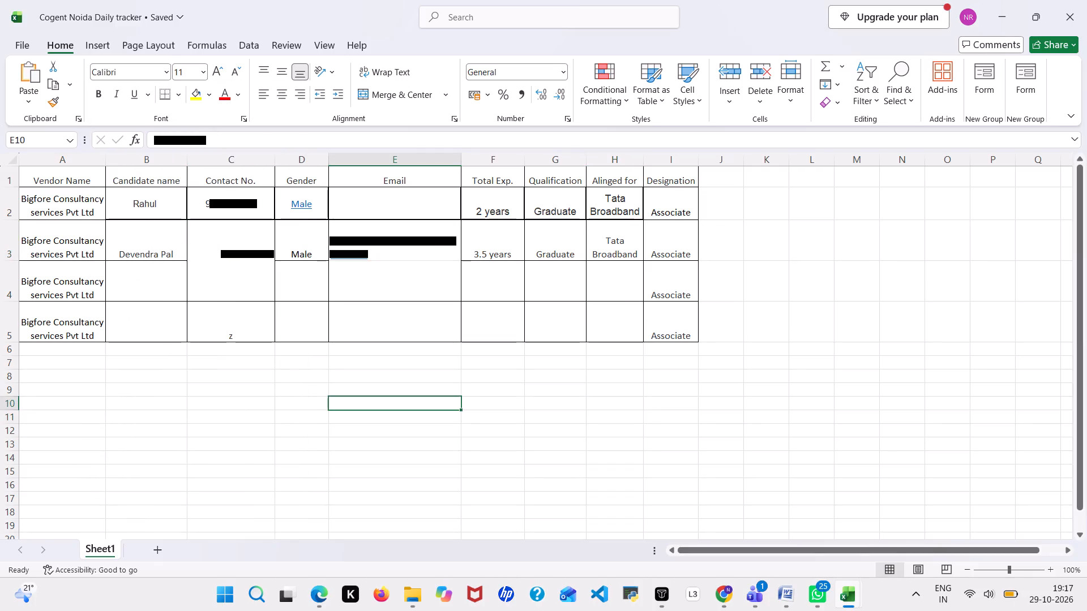
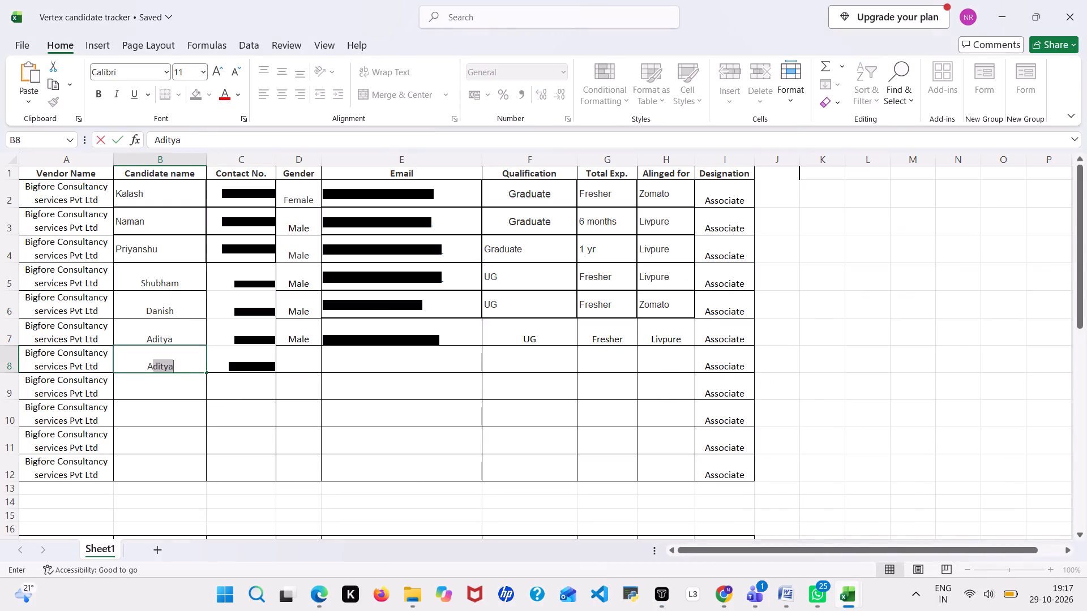
Fill in row 8 of the Vertex tracker with the candidate's full name in B8 and gender Male in D8.
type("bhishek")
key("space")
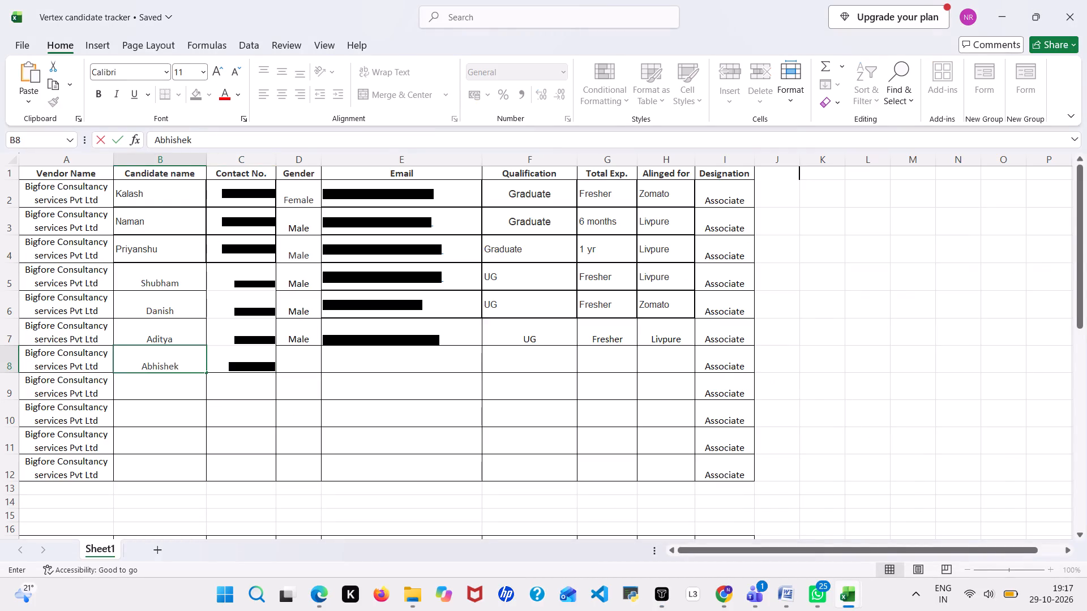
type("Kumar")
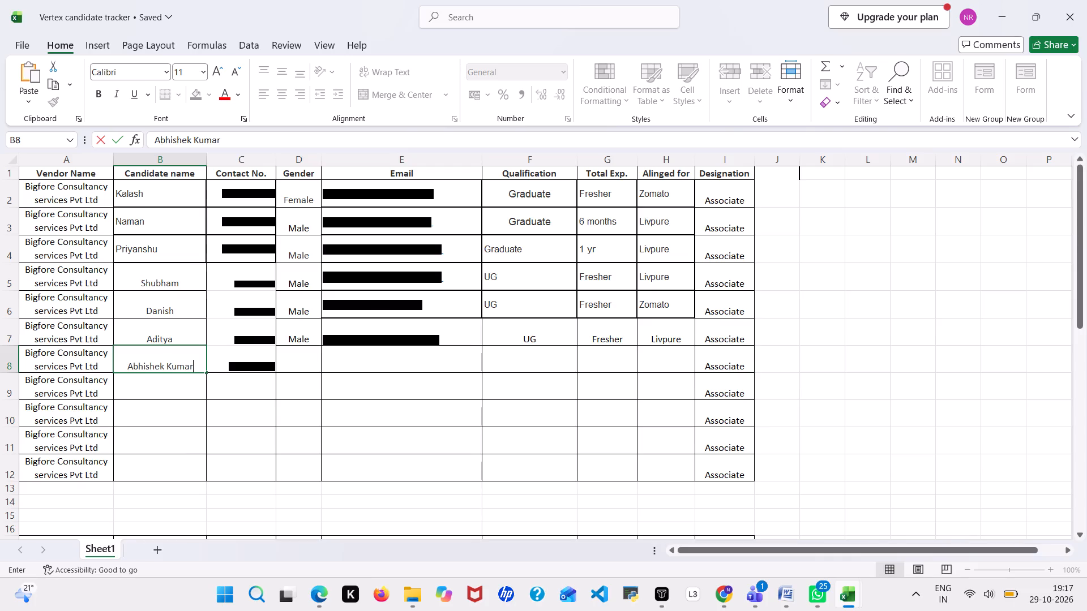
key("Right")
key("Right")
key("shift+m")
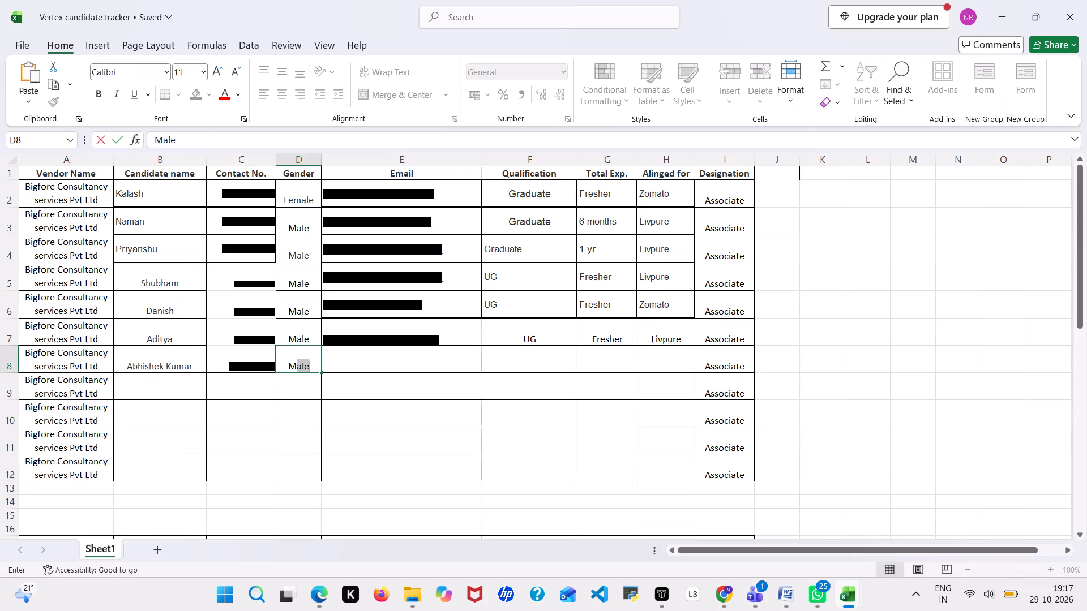
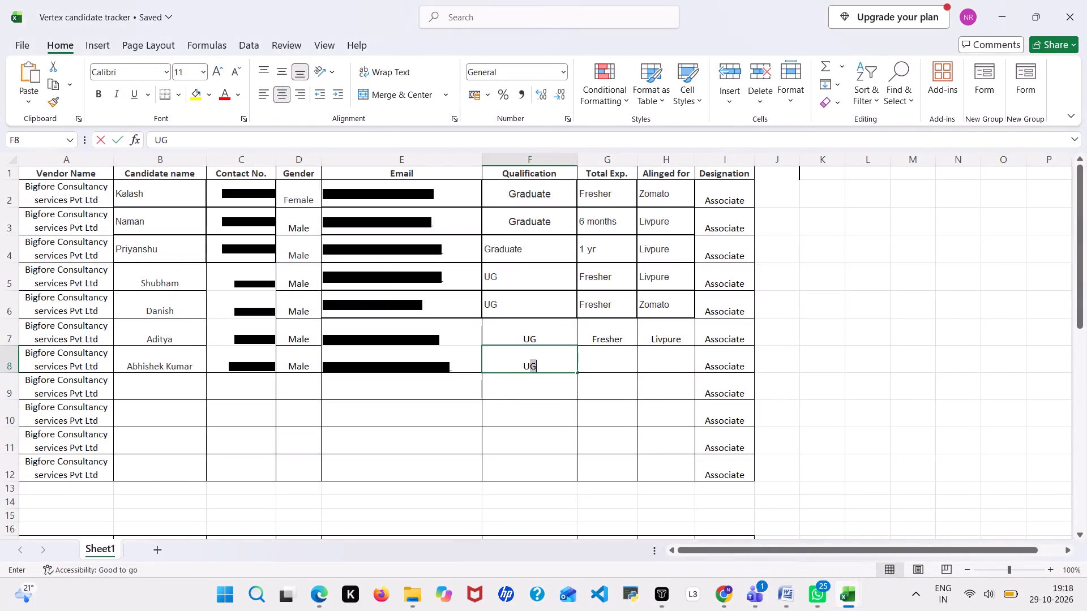
Complete row 8 of the Vertex tracker with total experience 1.5 years in G8 and Livpure in H8, ending on B9.
key("Right")
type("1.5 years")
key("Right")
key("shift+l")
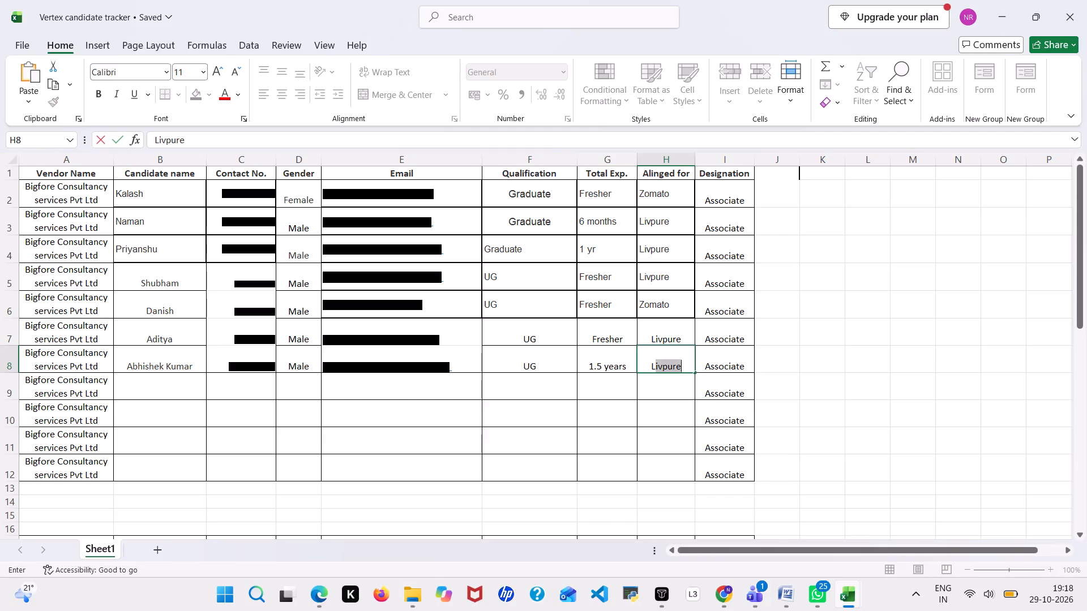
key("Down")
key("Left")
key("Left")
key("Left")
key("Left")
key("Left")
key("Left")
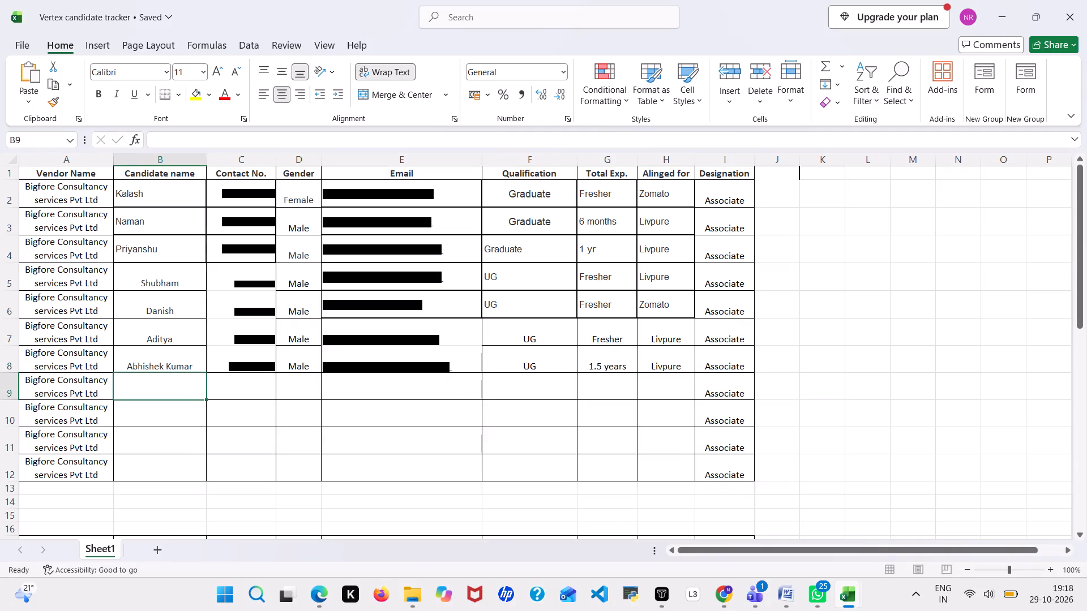
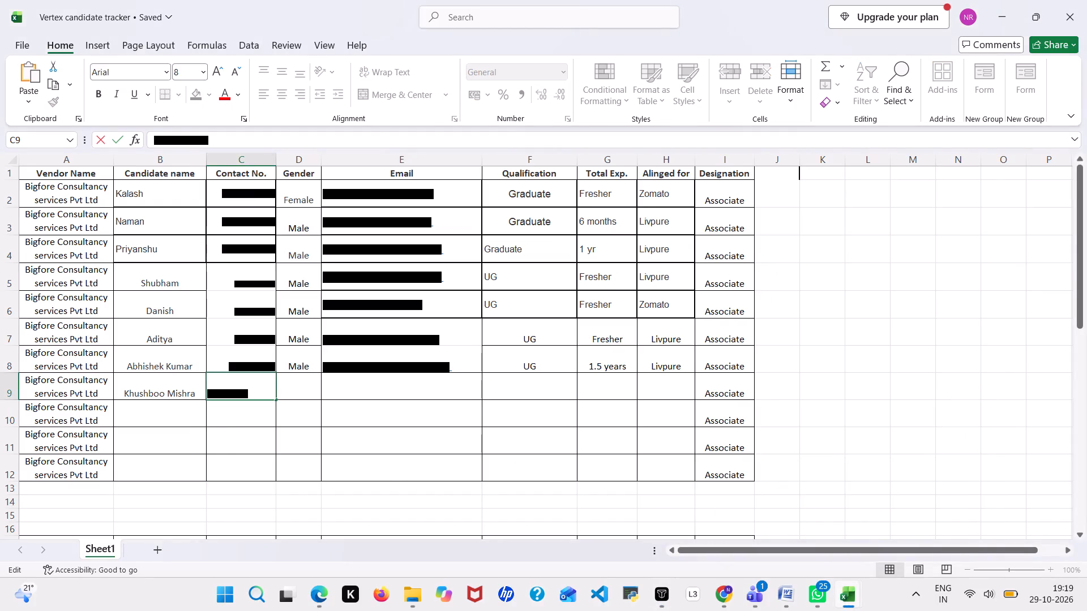
Enter Female as the gender in D9 and paste the candidate's copied email address into E9.
left_click(301, 390)
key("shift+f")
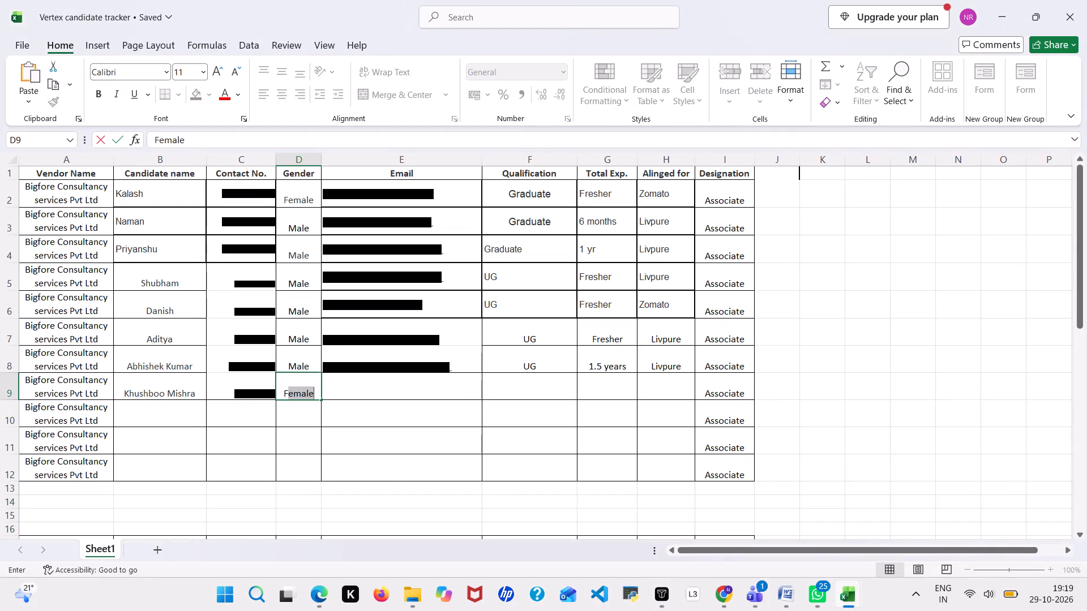
key("Right")
key("ctrl+v")
key("Right")
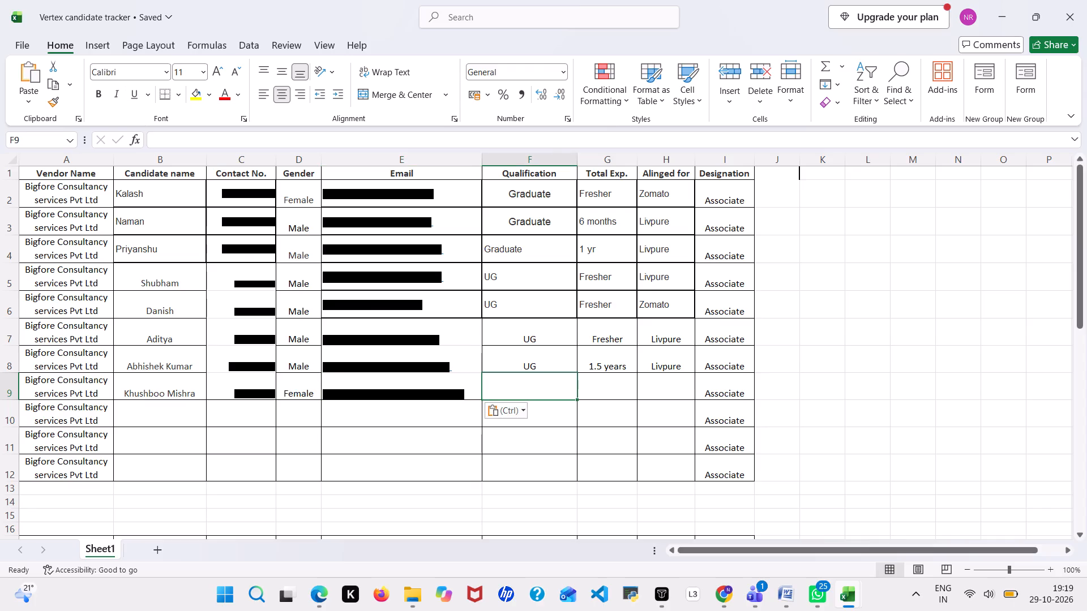
Complete row 9 with Graduate in F9, total experience 3 years in G9 and Lenskart in H9, ending on B10.
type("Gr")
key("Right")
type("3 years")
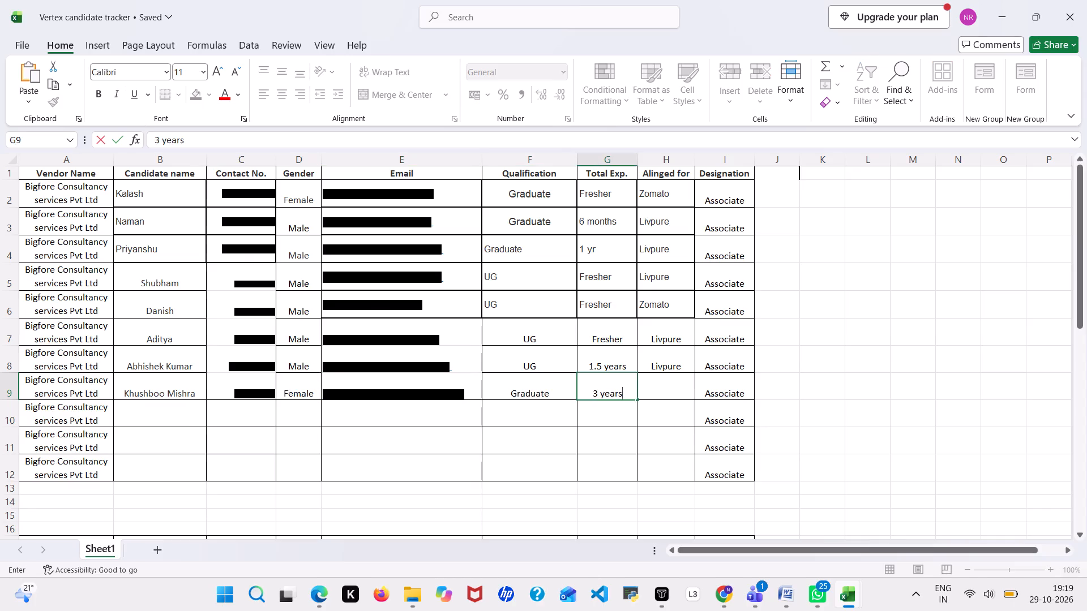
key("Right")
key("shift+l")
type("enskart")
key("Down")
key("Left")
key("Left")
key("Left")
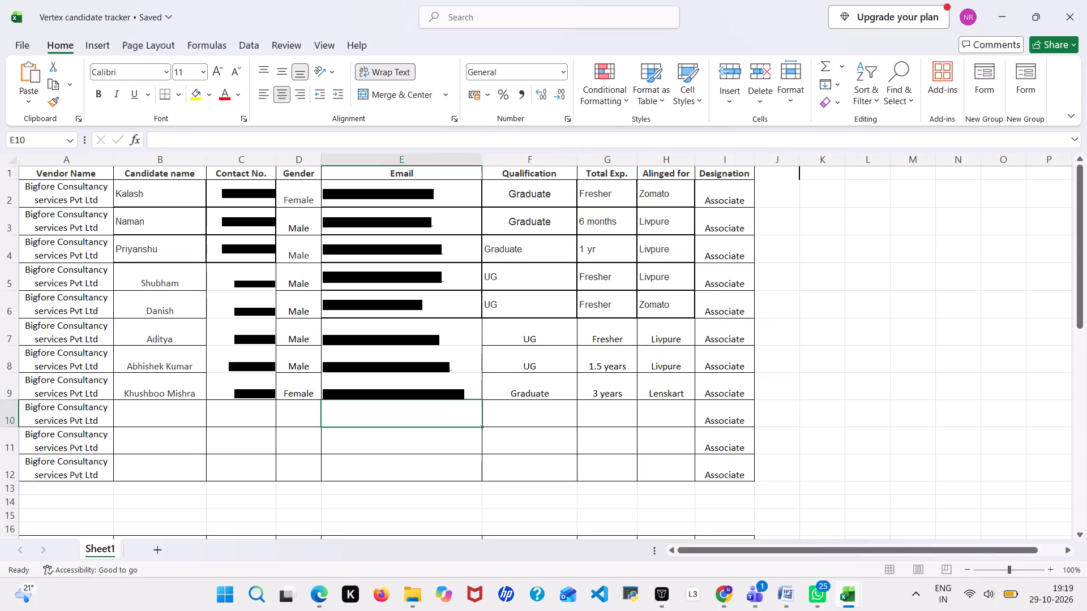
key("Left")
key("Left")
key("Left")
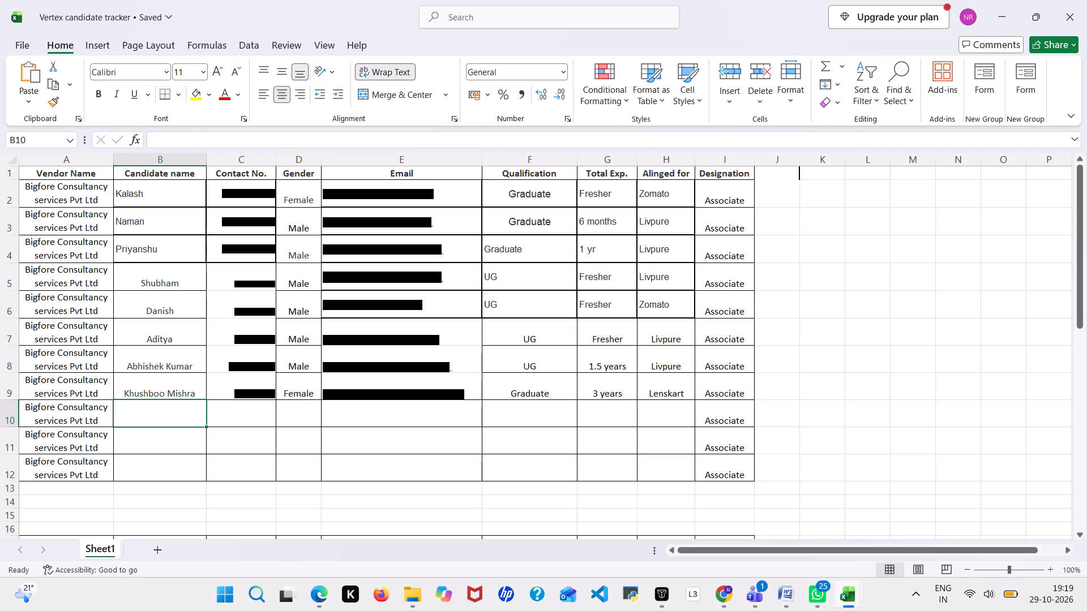
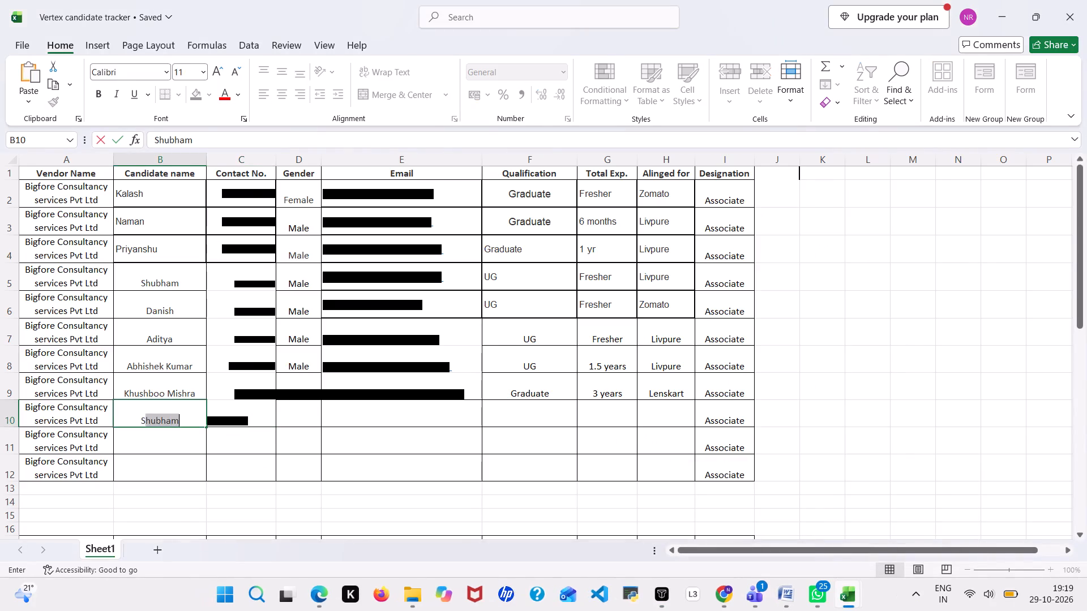
Enter the next candidate's full name in B10 and Male as the gender in D10, ending on E10.
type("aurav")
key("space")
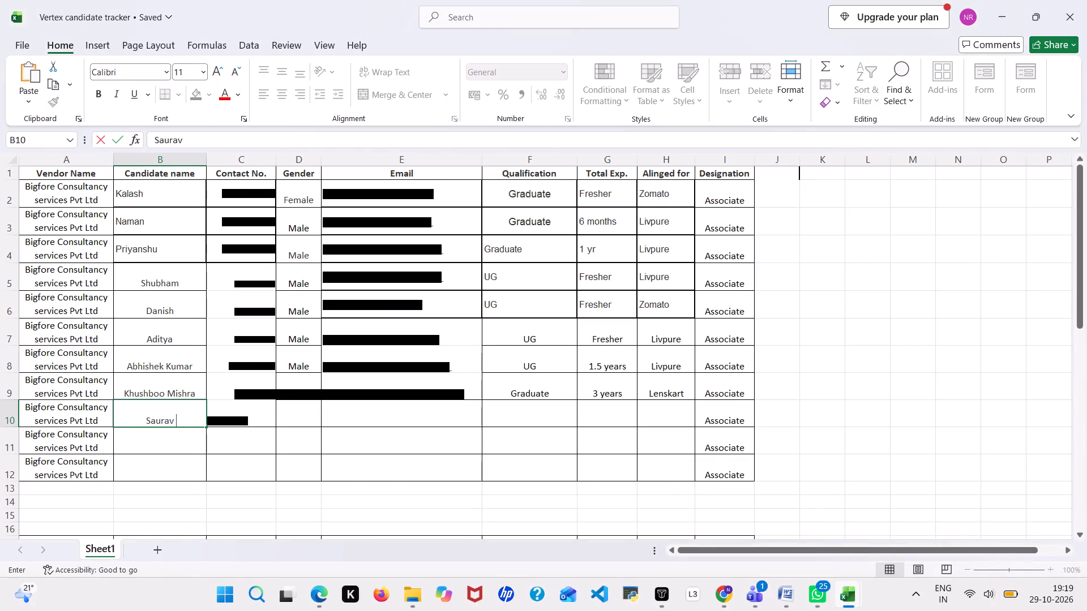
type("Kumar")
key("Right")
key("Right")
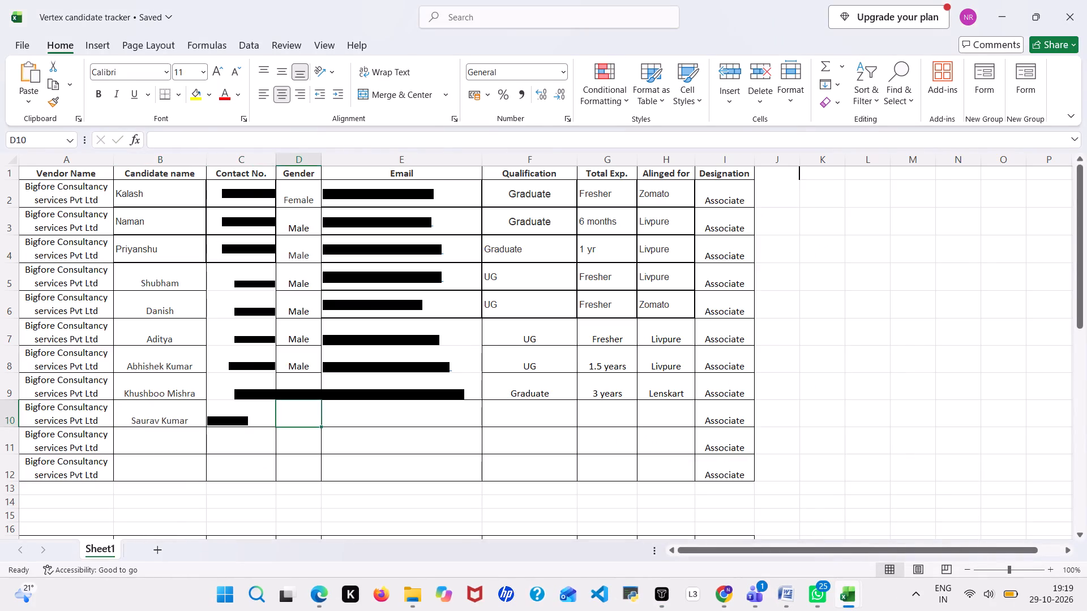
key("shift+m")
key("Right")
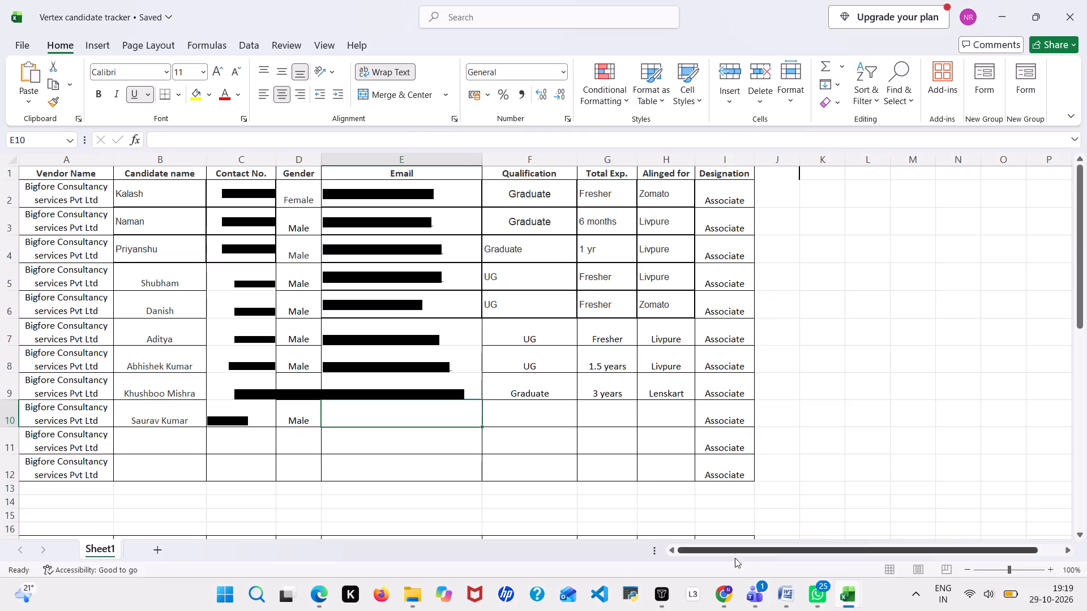
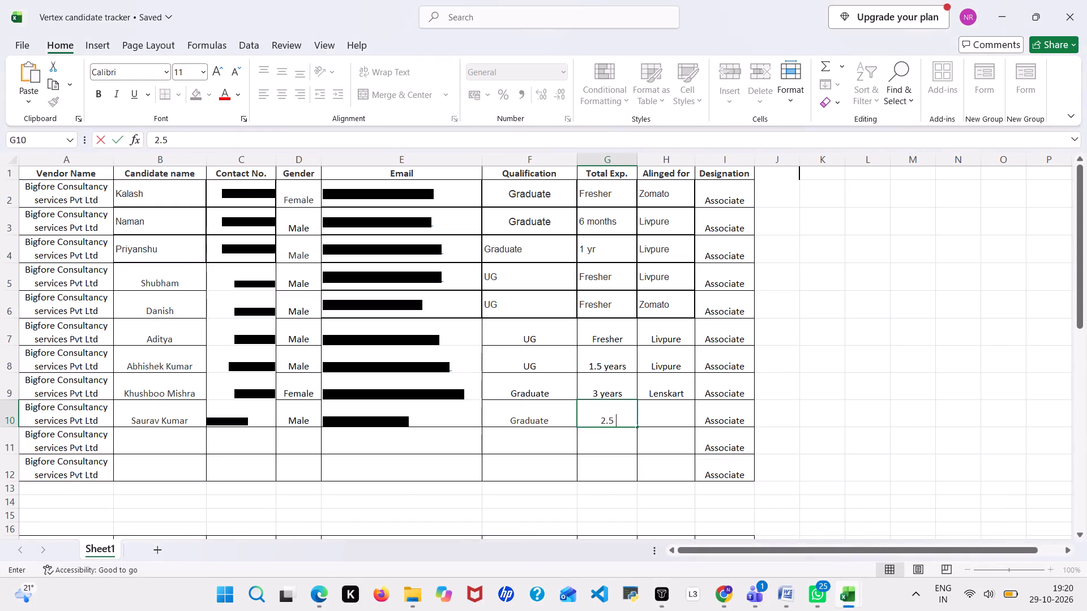
Complete row 10 with 2.5 years as the total experience and Zomato as the aligned company, ending on C11.
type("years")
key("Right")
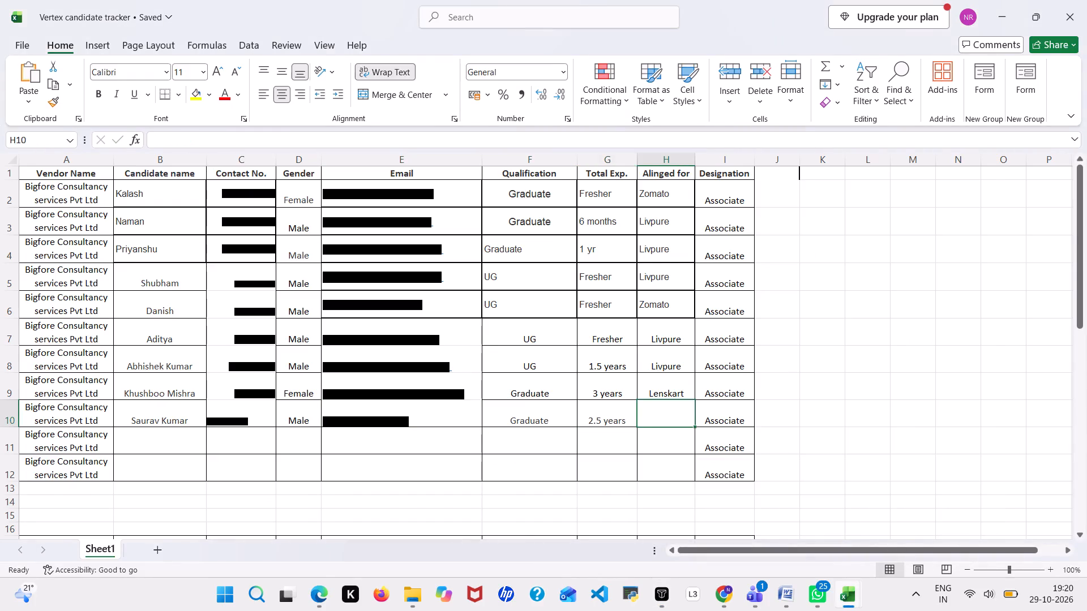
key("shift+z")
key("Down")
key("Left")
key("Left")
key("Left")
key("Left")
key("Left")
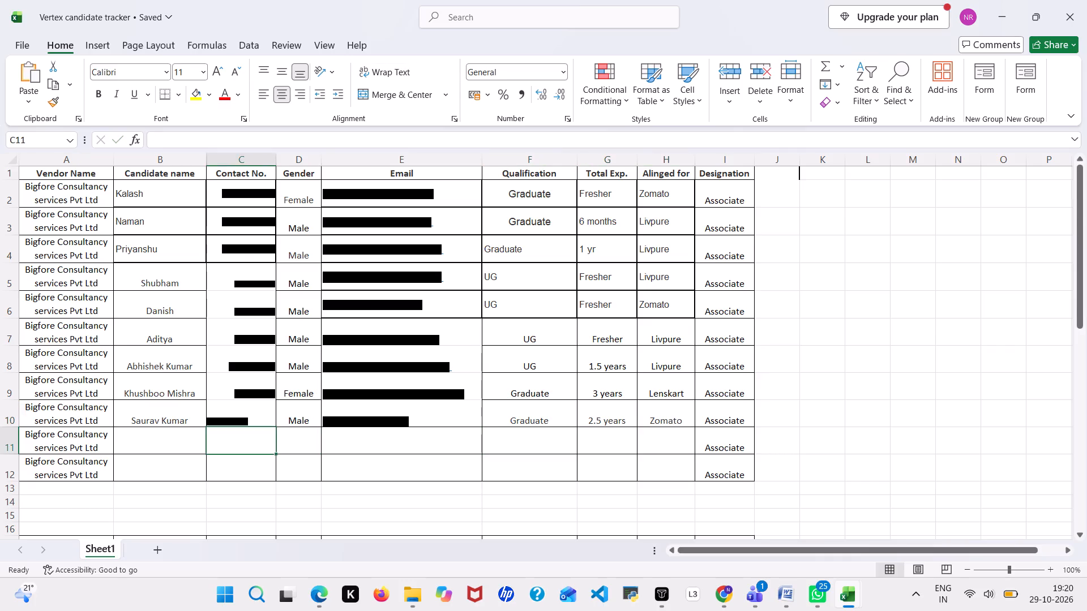
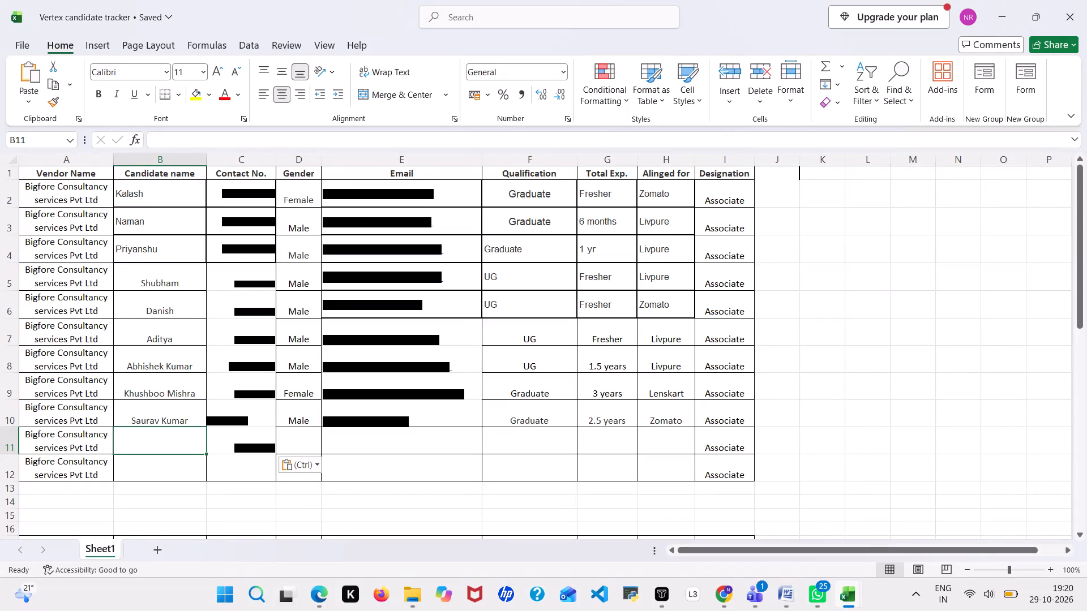
Fill row 11 with the next candidate's name and set the gender to Male, ending on the Email cell E11.
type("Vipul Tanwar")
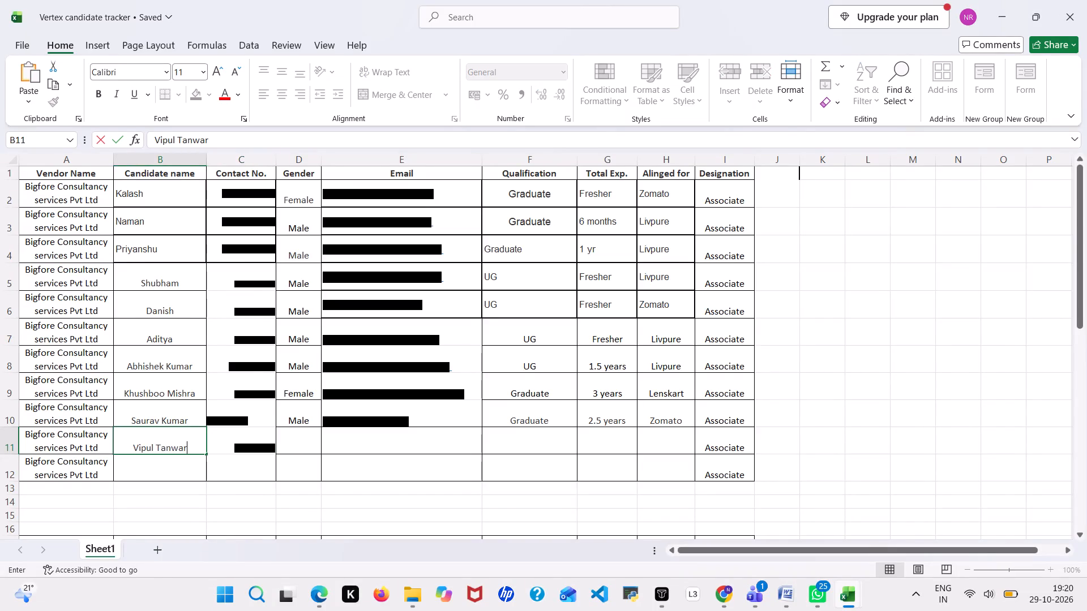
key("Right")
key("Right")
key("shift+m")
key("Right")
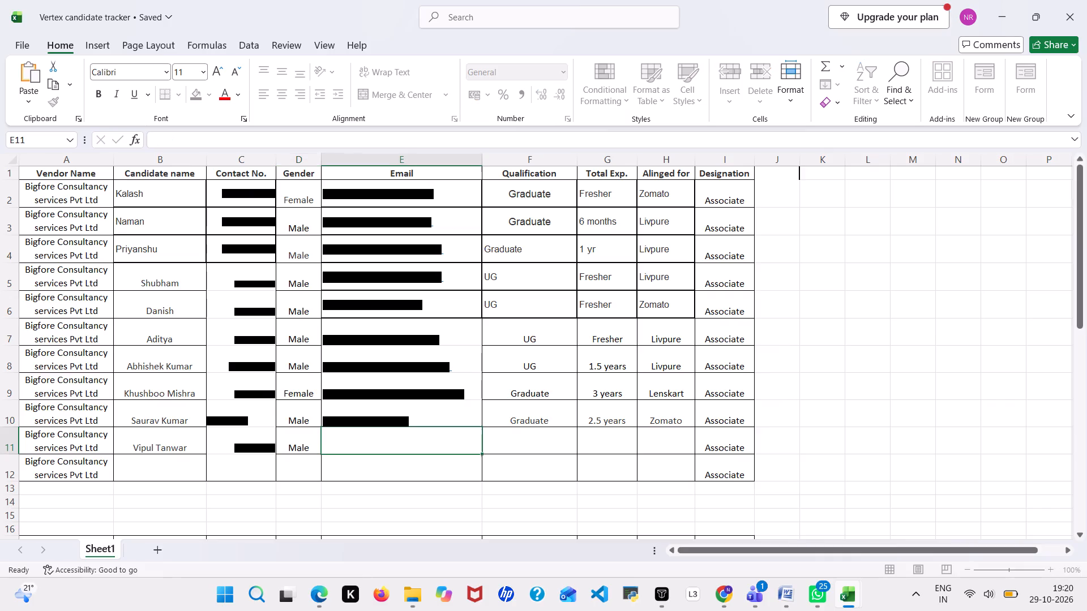
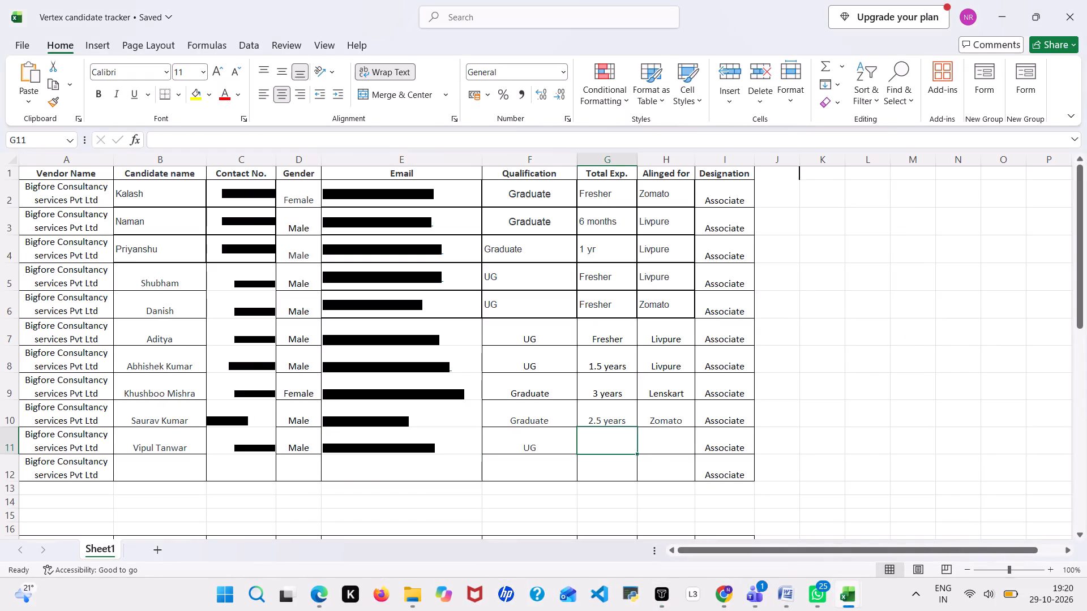
Complete row 11 with total experience of 1.5 years and Lenskart as the aligned process, ending on cell H12.
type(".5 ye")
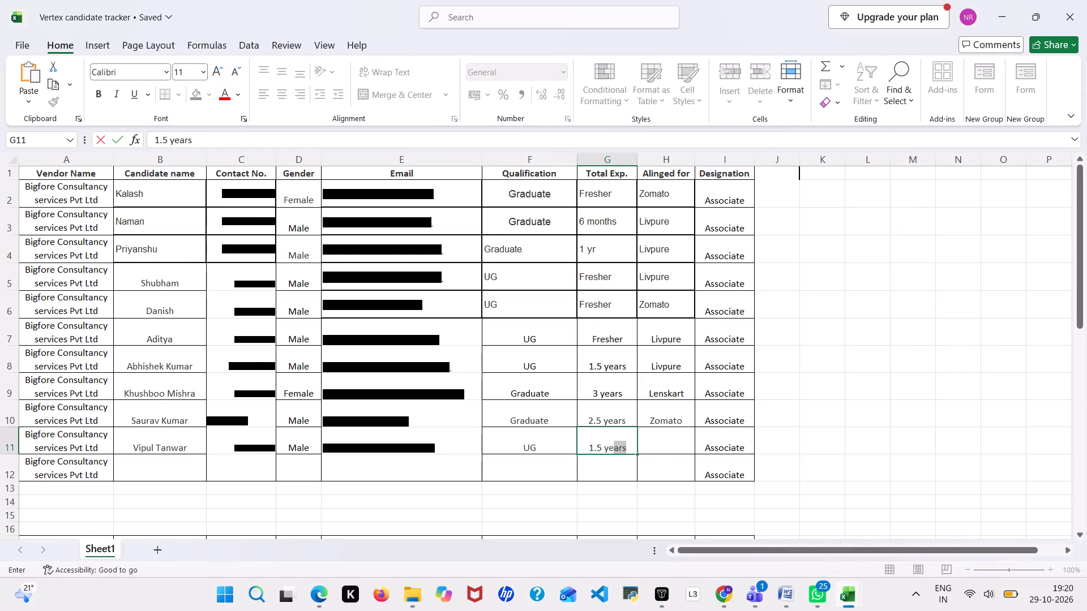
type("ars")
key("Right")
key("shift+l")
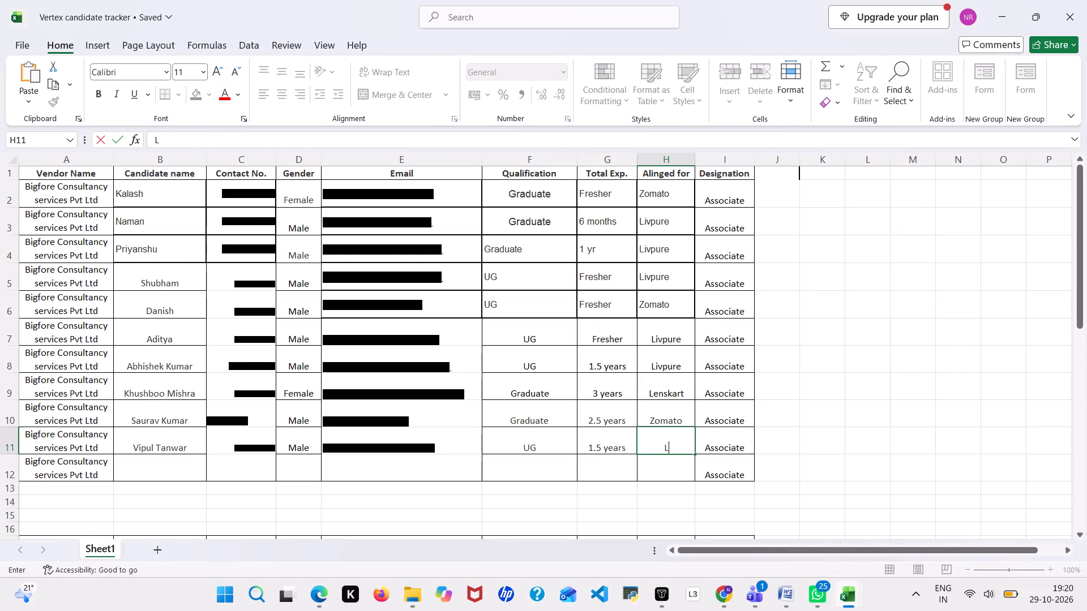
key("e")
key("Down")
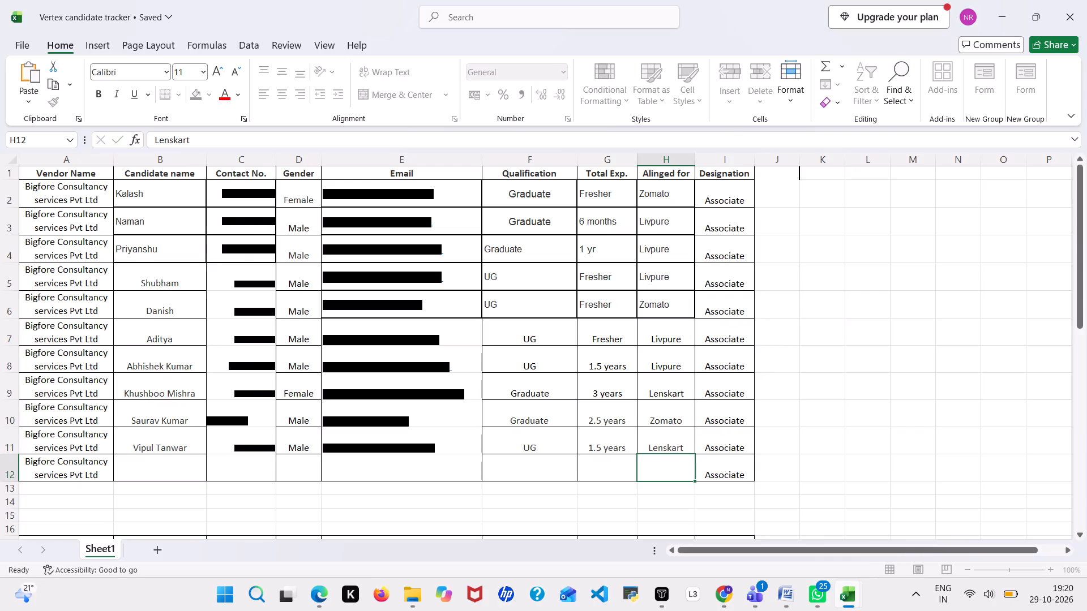
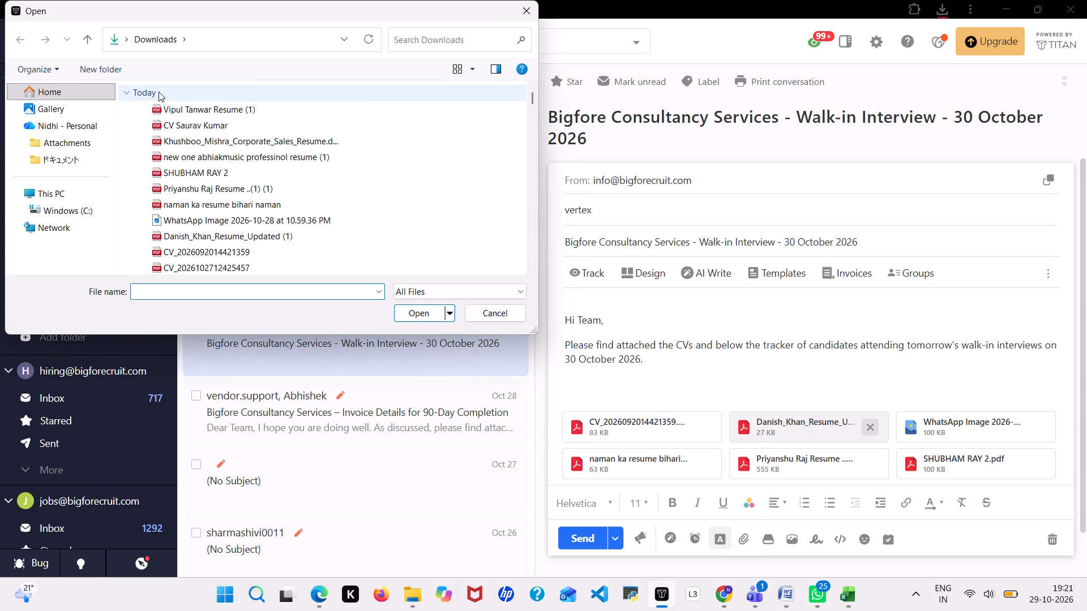
left_click(205, 159)
left_click(420, 313)
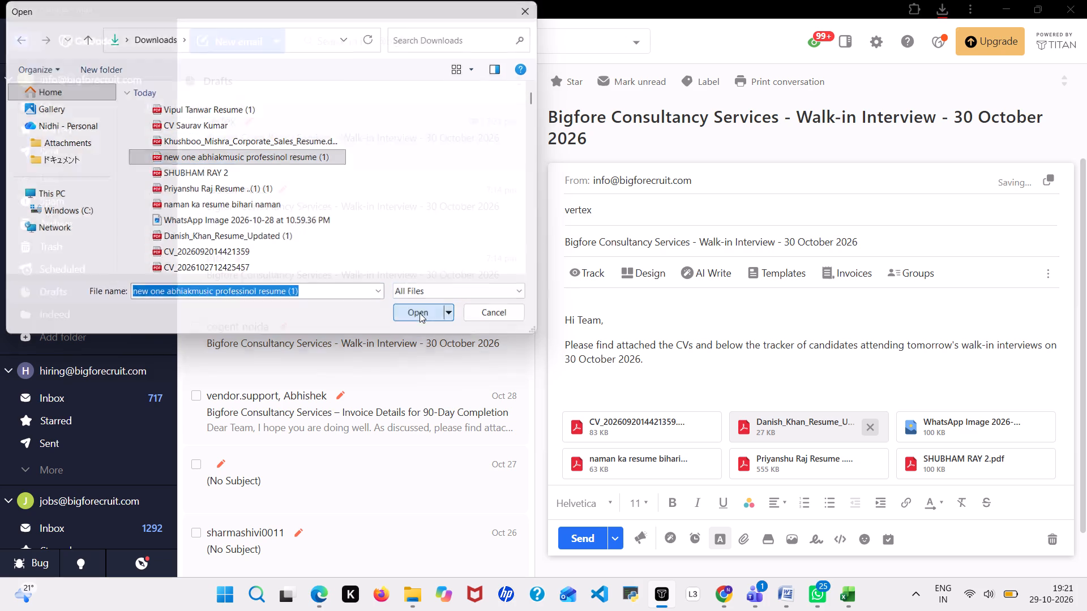
left_click(748, 561)
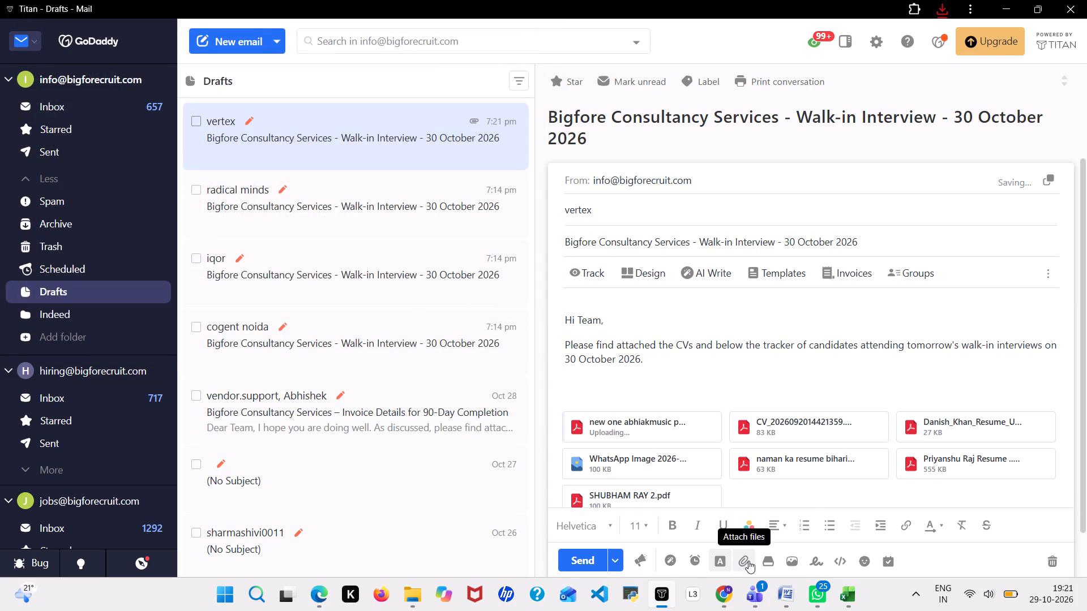
left_click(735, 465)
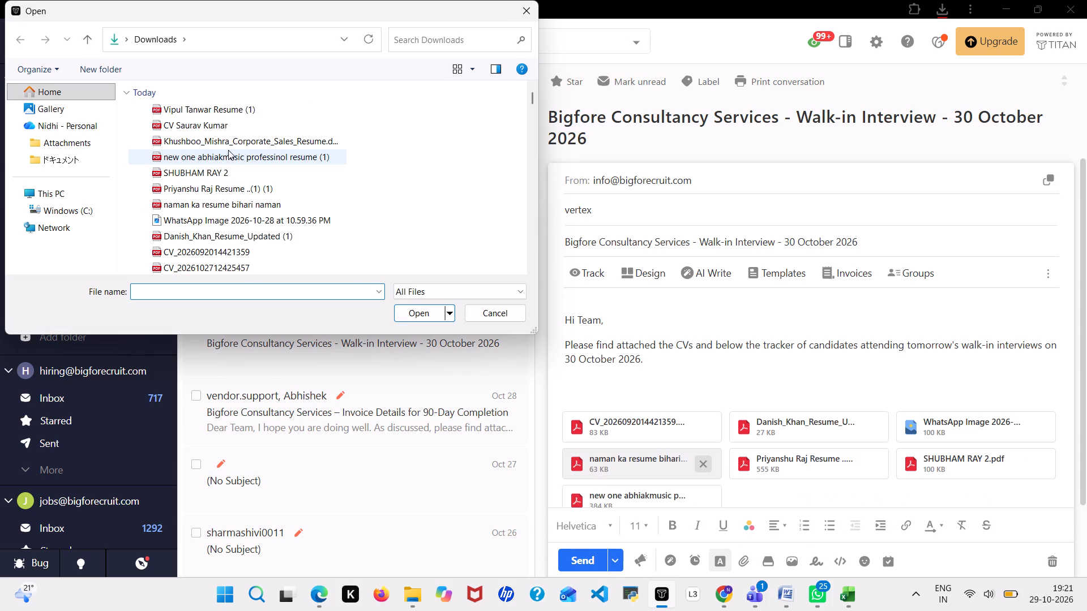
left_click(229, 144)
left_click(401, 316)
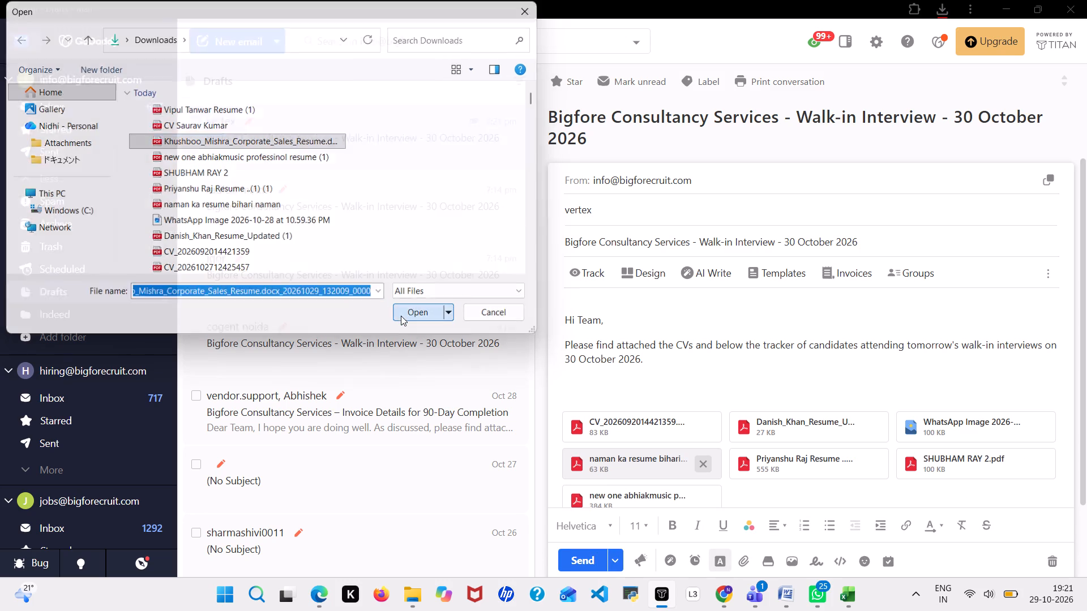
Attach Saurav's CV and Vipul's resume to the Vertex draft.
left_click(748, 560)
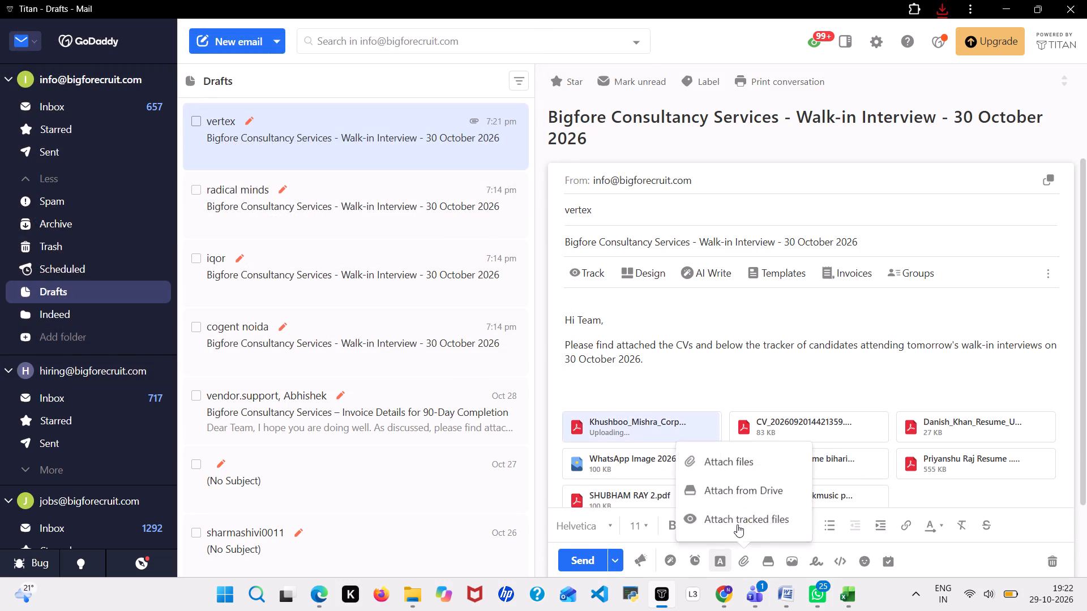
left_click(732, 463)
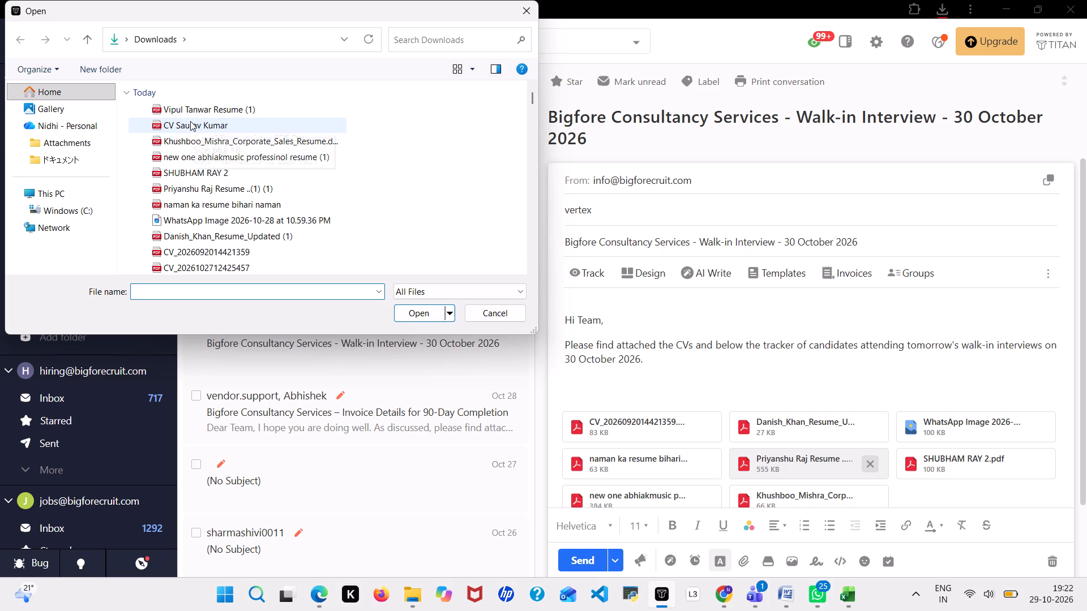
left_click(190, 121)
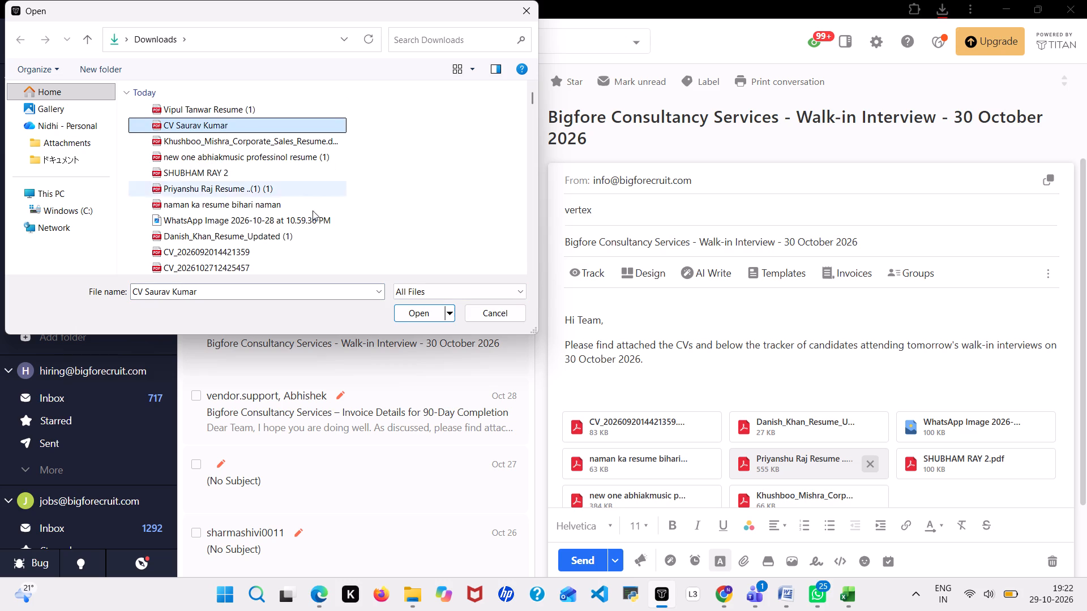
left_click(405, 314)
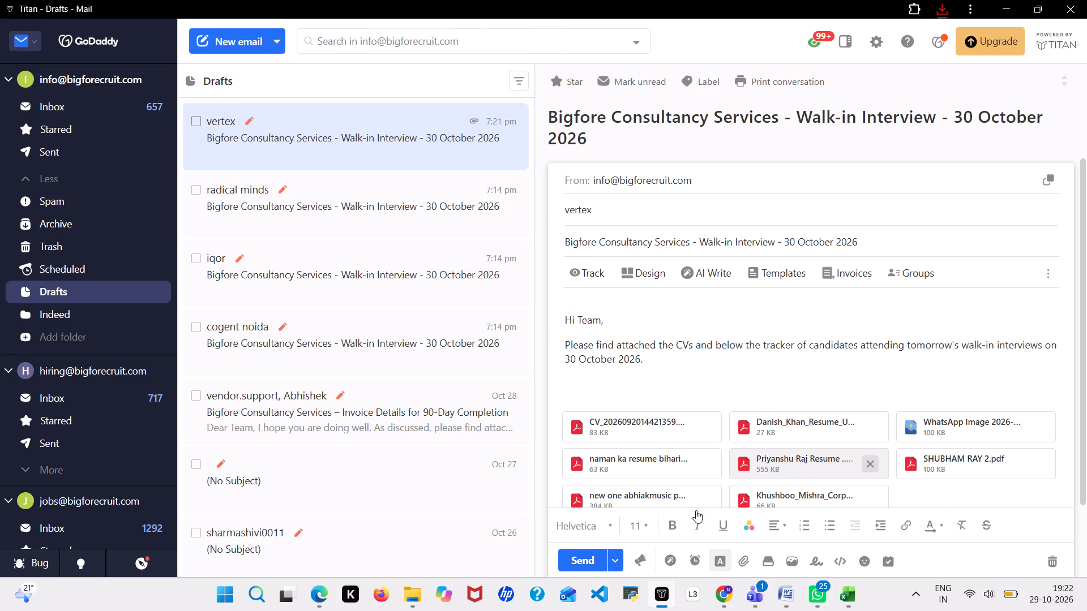
left_click(746, 565)
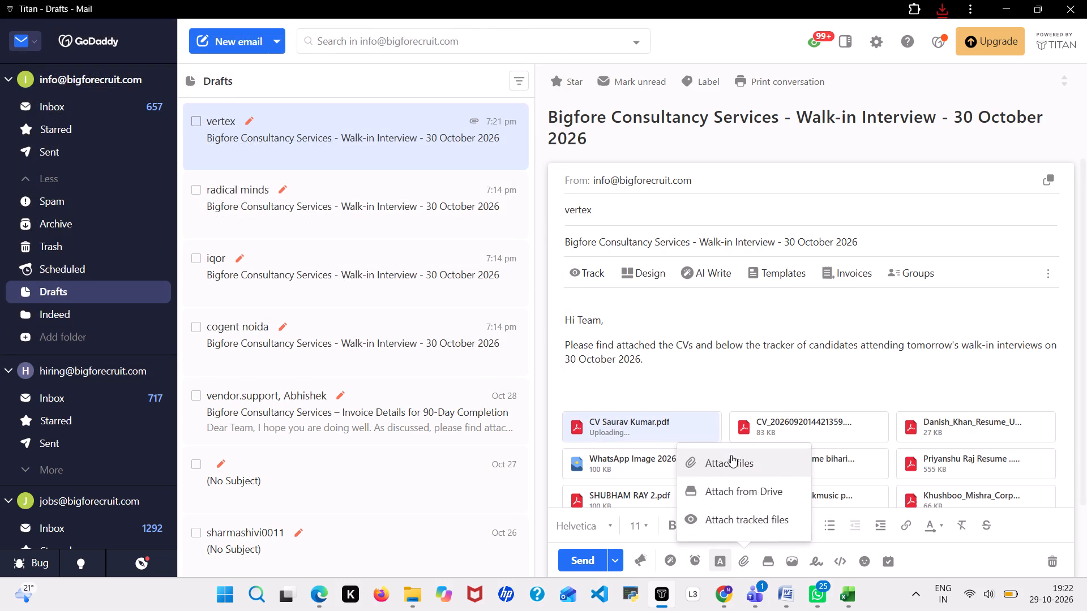
left_click(731, 454)
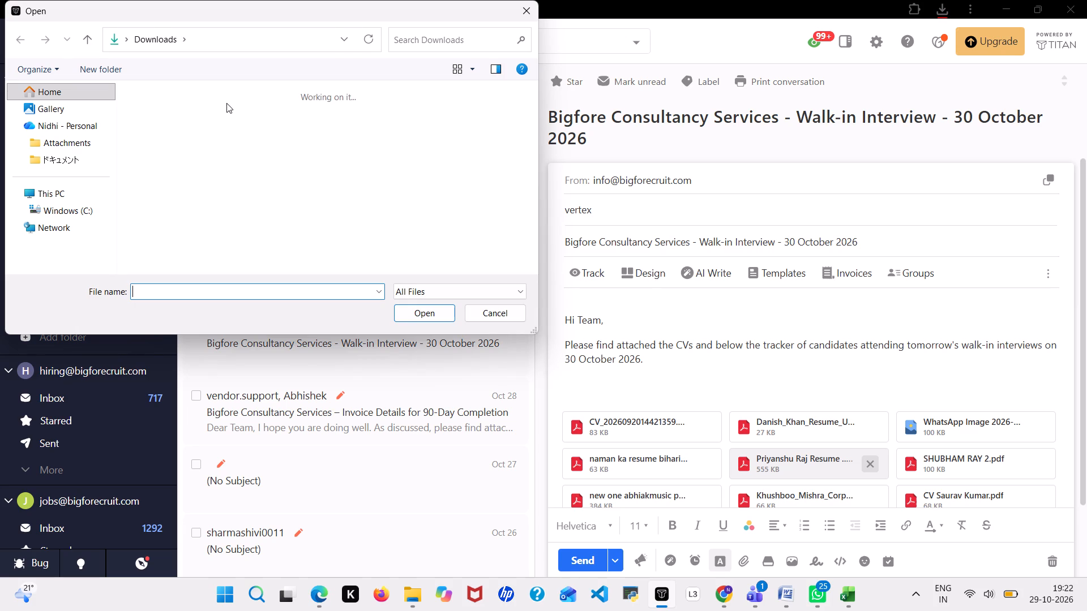
left_click(215, 115)
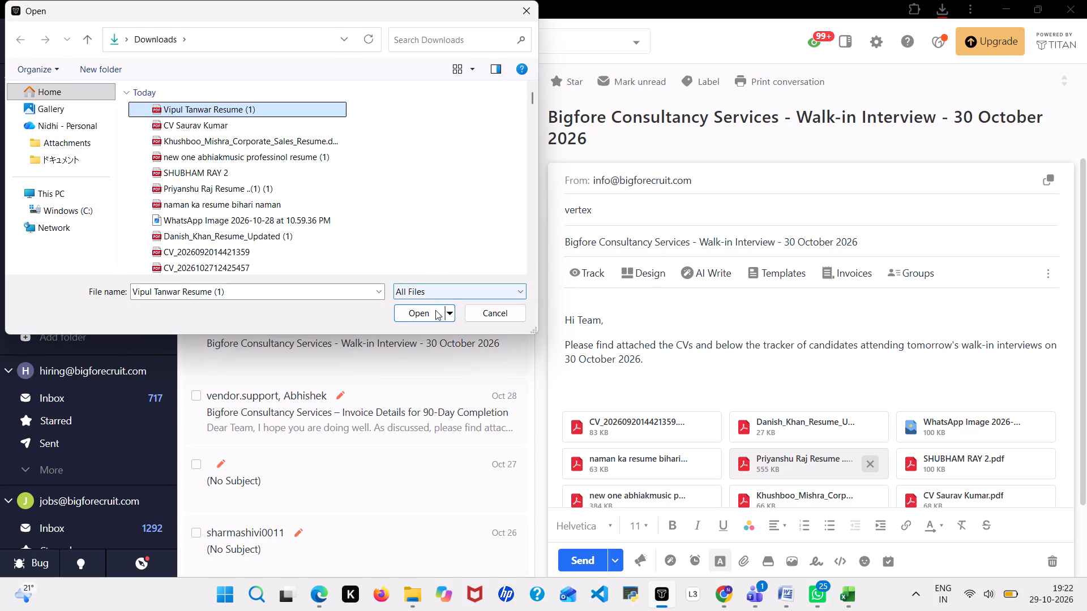
left_click(422, 315)
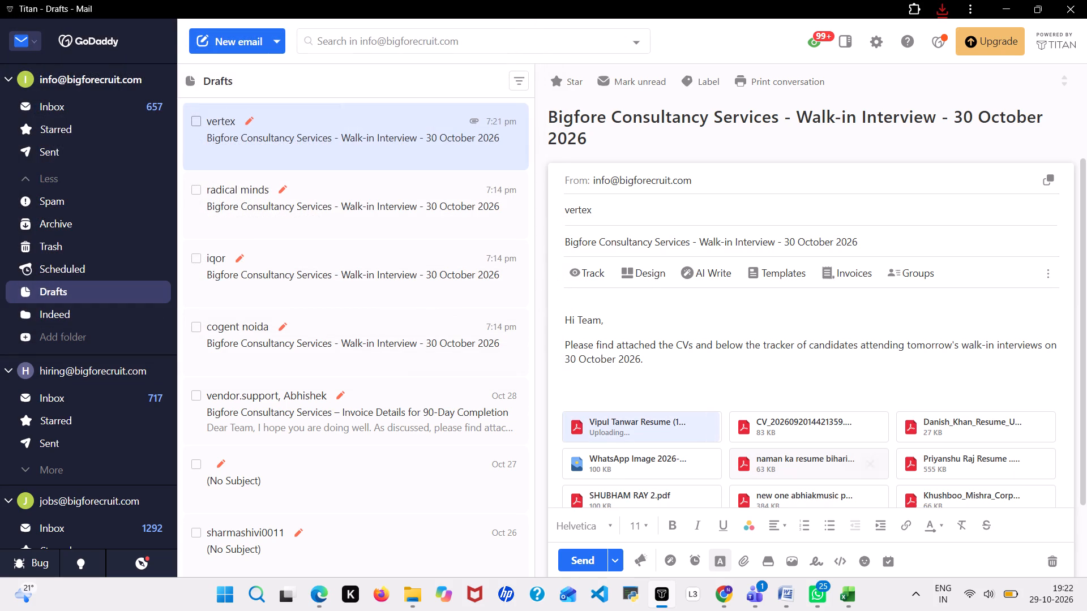
scroll(639, 320, "down", 1)
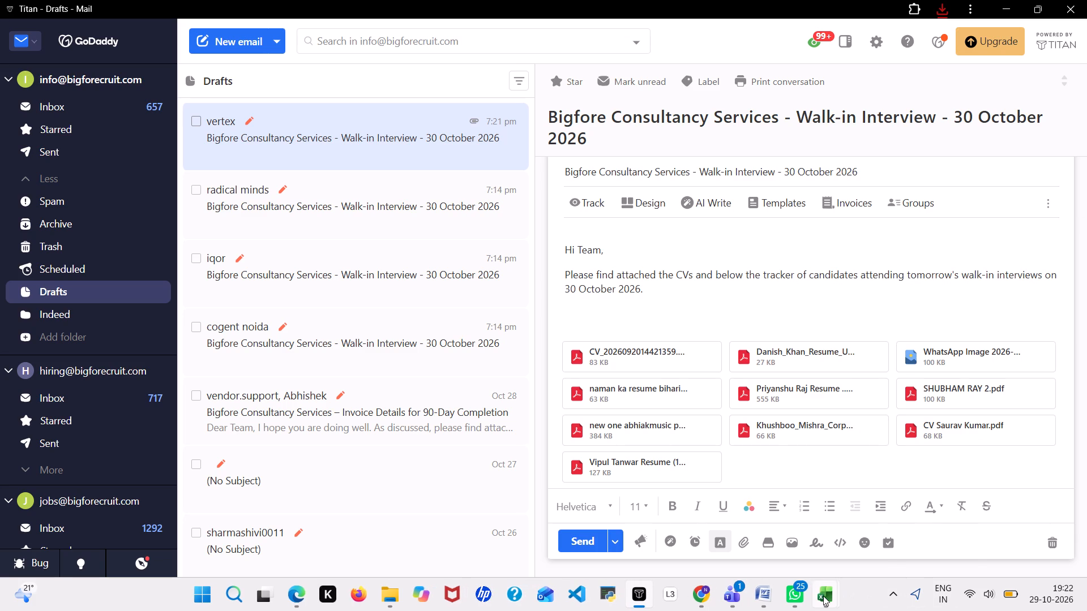
Switch to the Vertex candidate tracker in Excel and set the font of A1:I11 to Calibri, size 11.
left_click(863, 533)
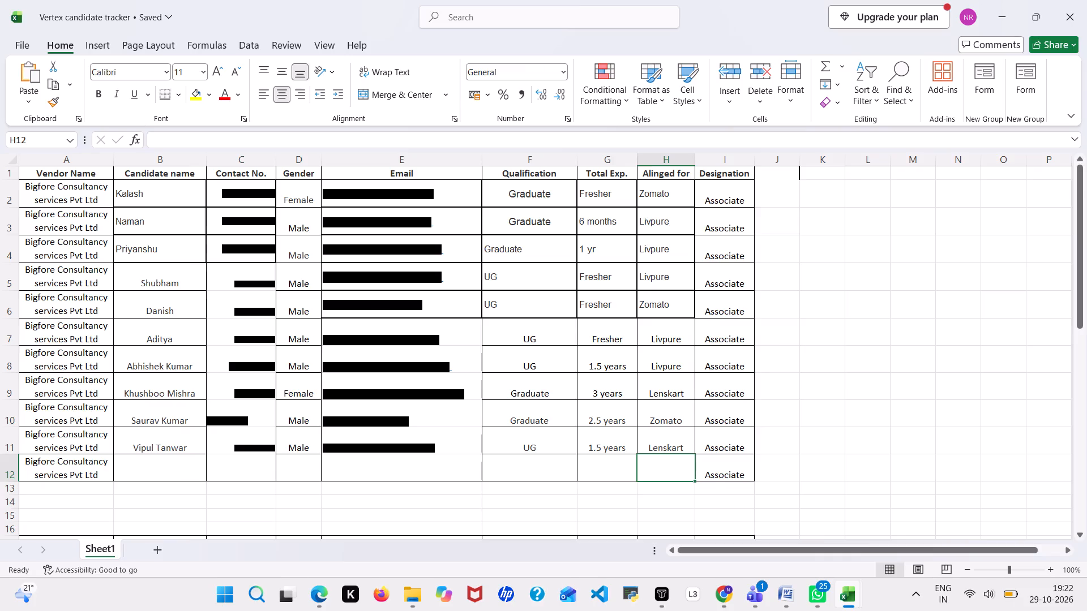
left_click_drag(743, 440, 435, 342)
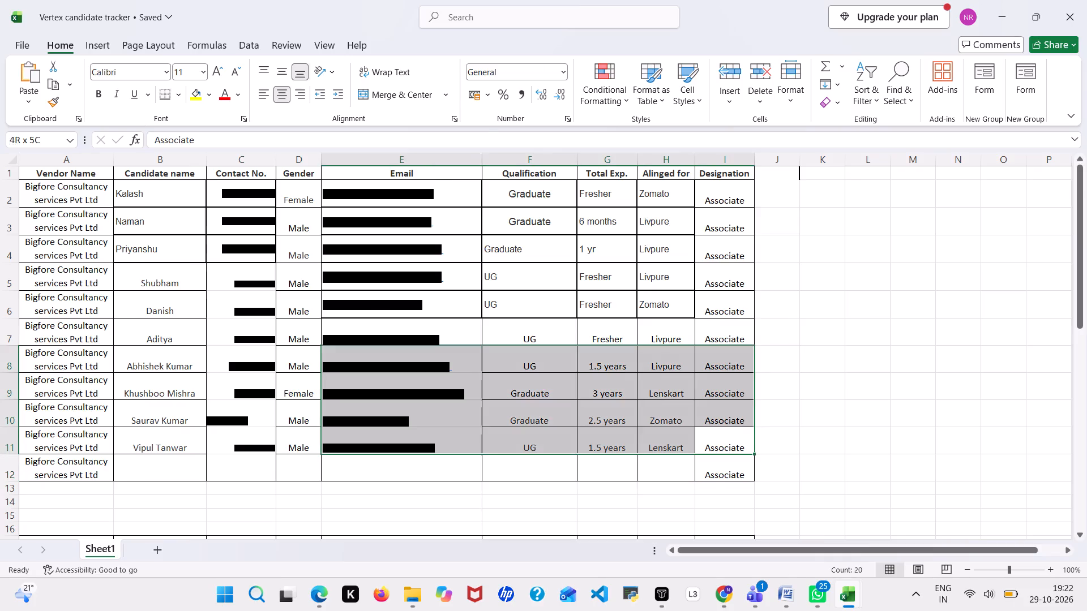
left_click_drag(435, 342, 48, 179)
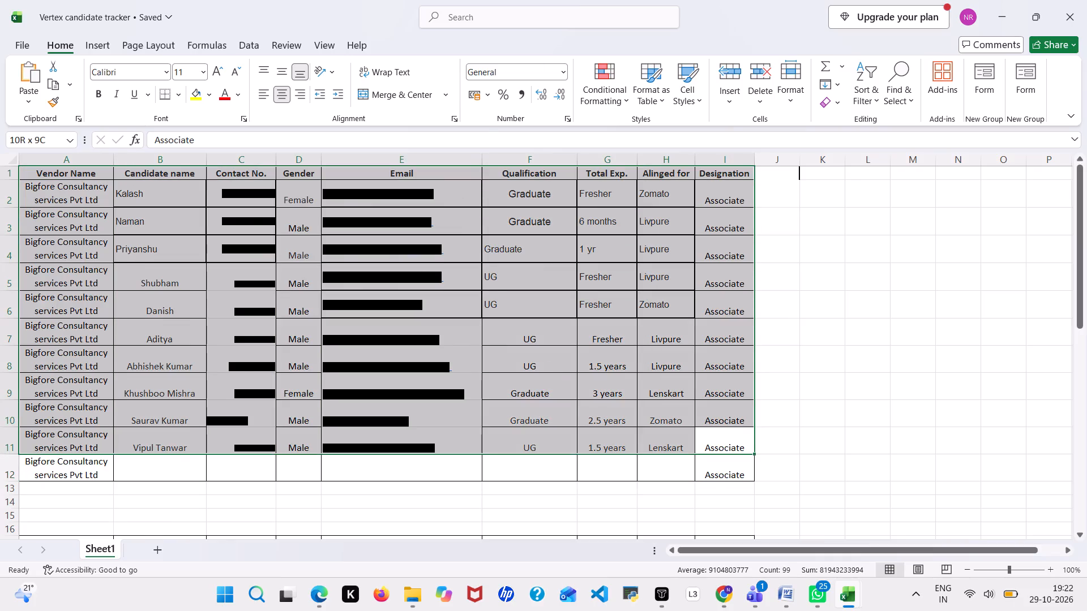
left_click_drag(48, 179, 10, 177)
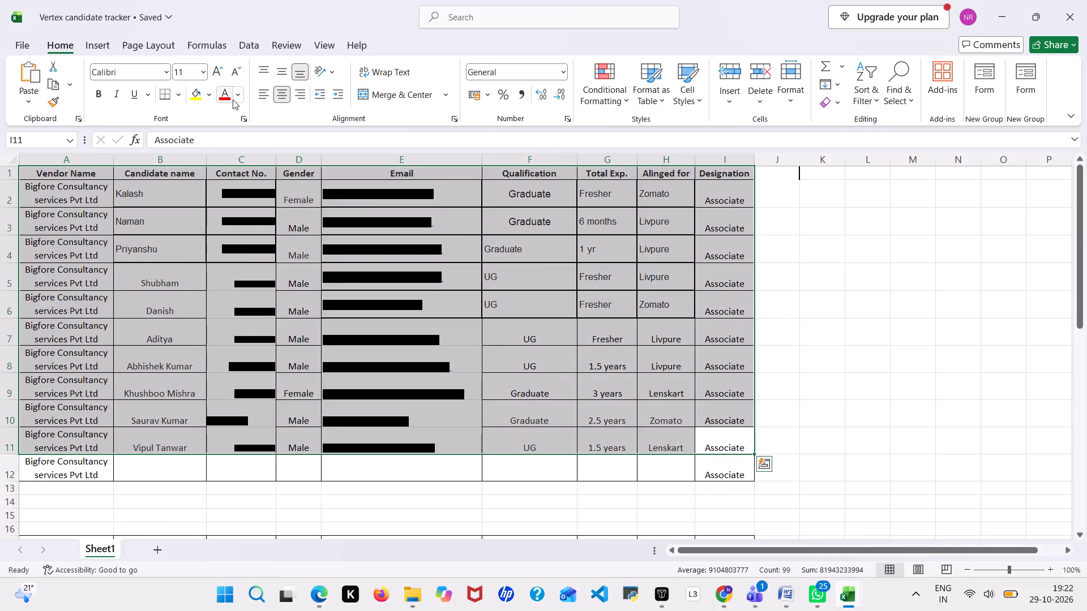
left_click(165, 68)
left_click(184, 134)
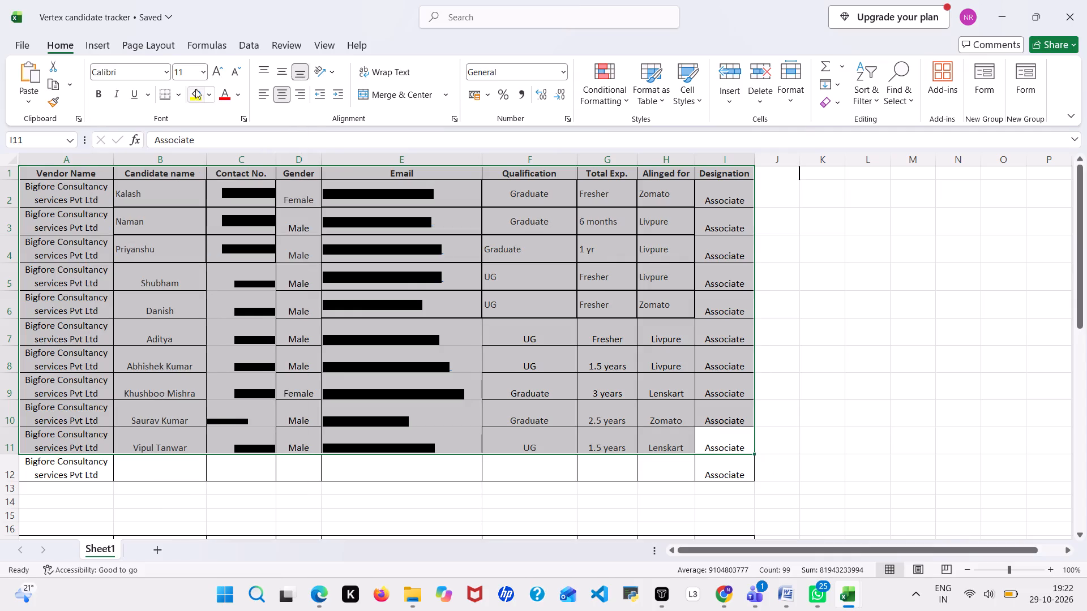
left_click(201, 75)
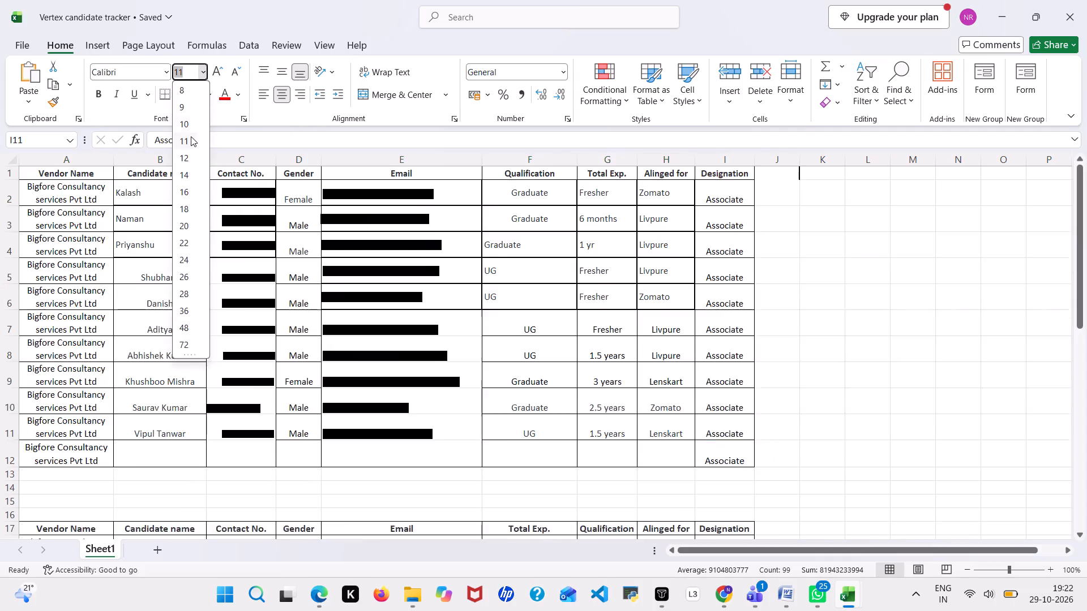
left_click(186, 143)
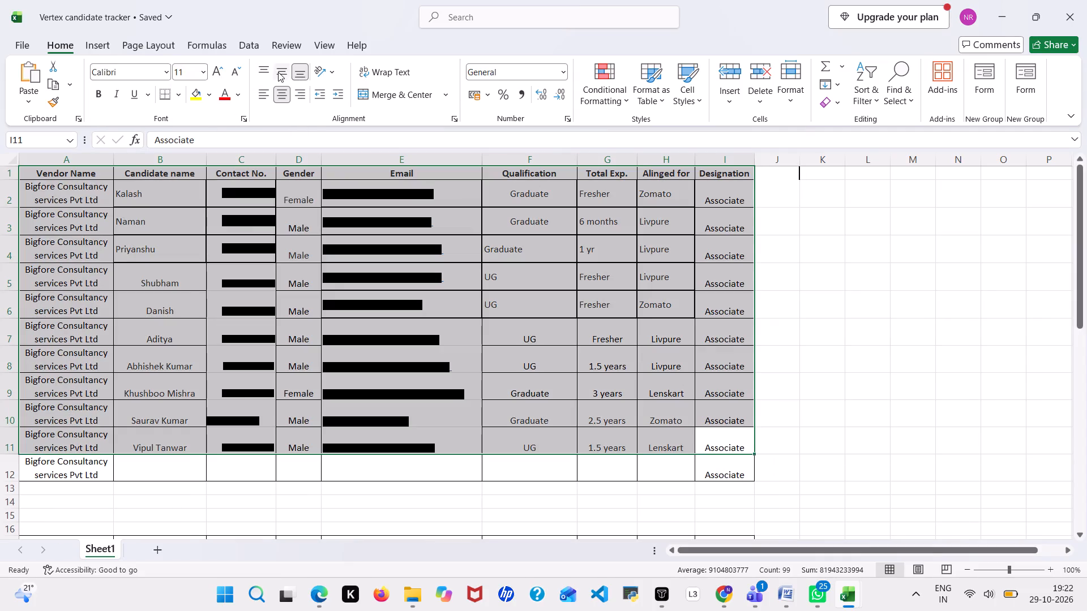
Align the contents of tracker cells A1:I11 centred horizontally and to the bottom vertically.
left_click(279, 72)
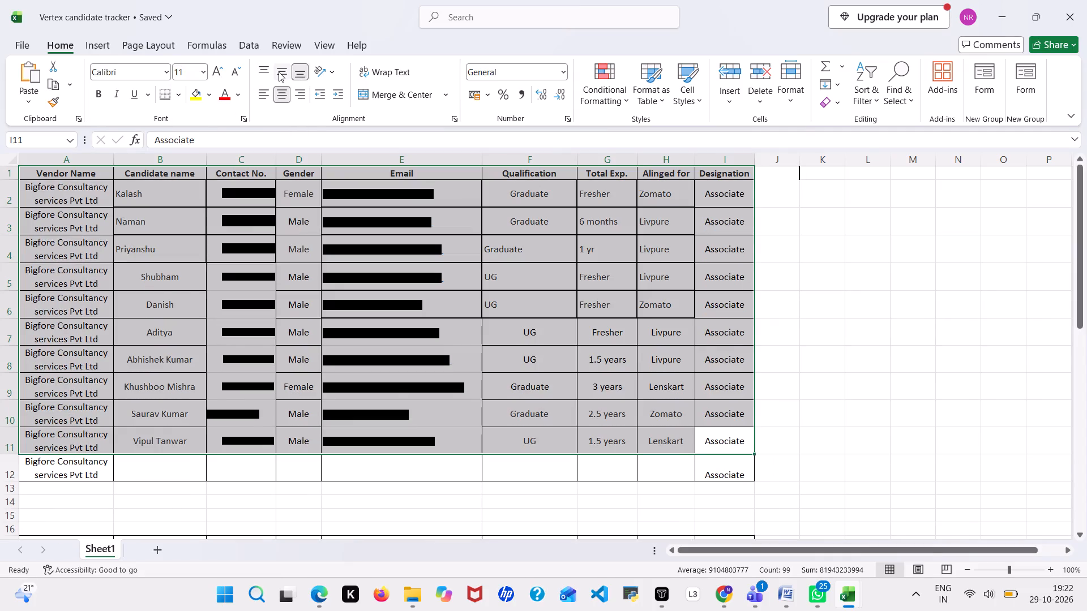
left_click(279, 72)
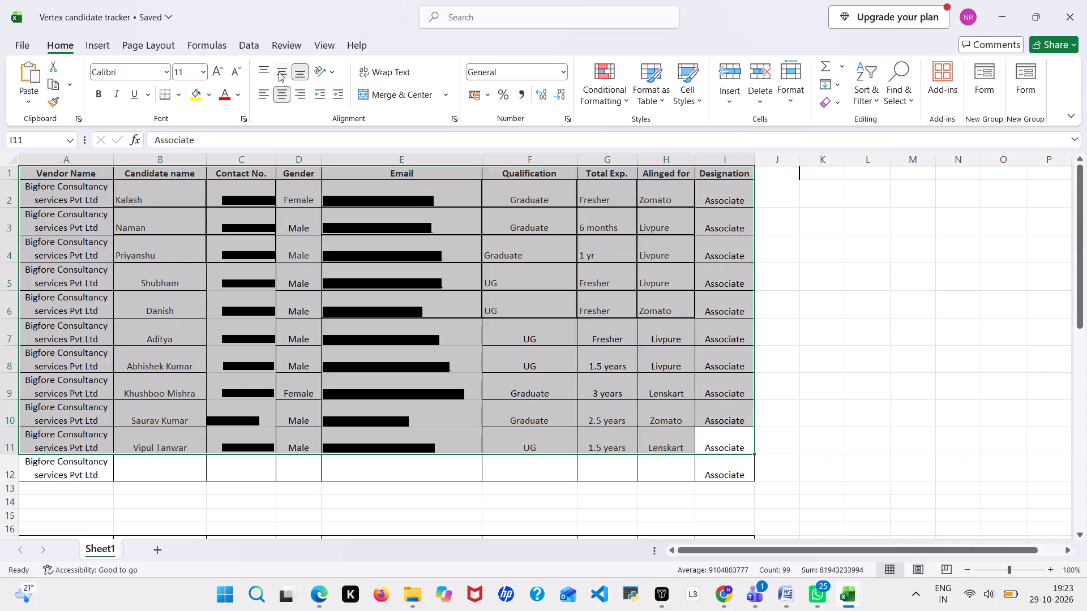
left_click(298, 91)
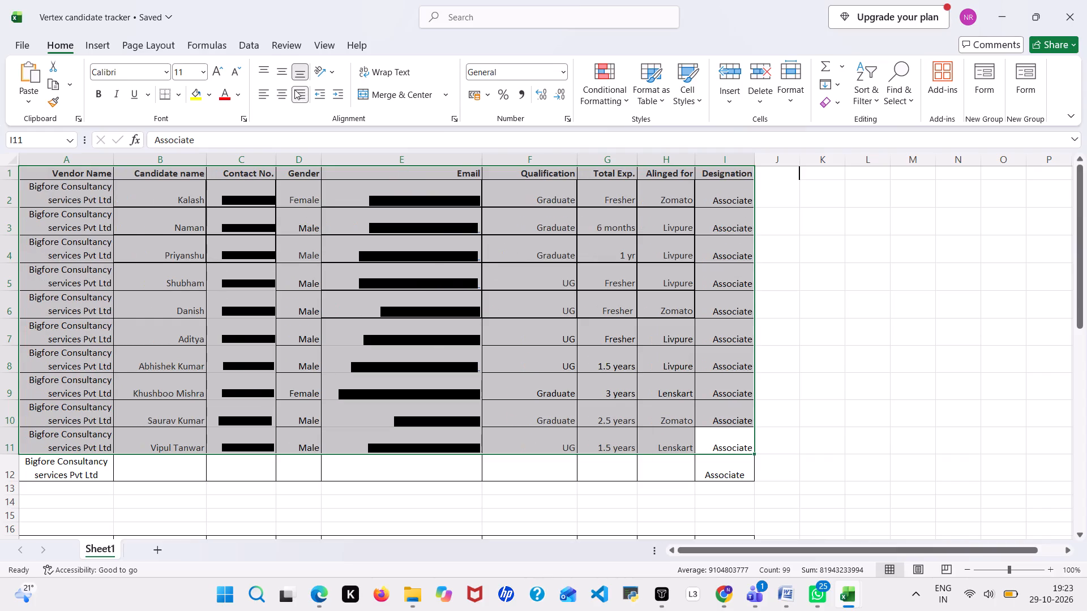
left_click(285, 73)
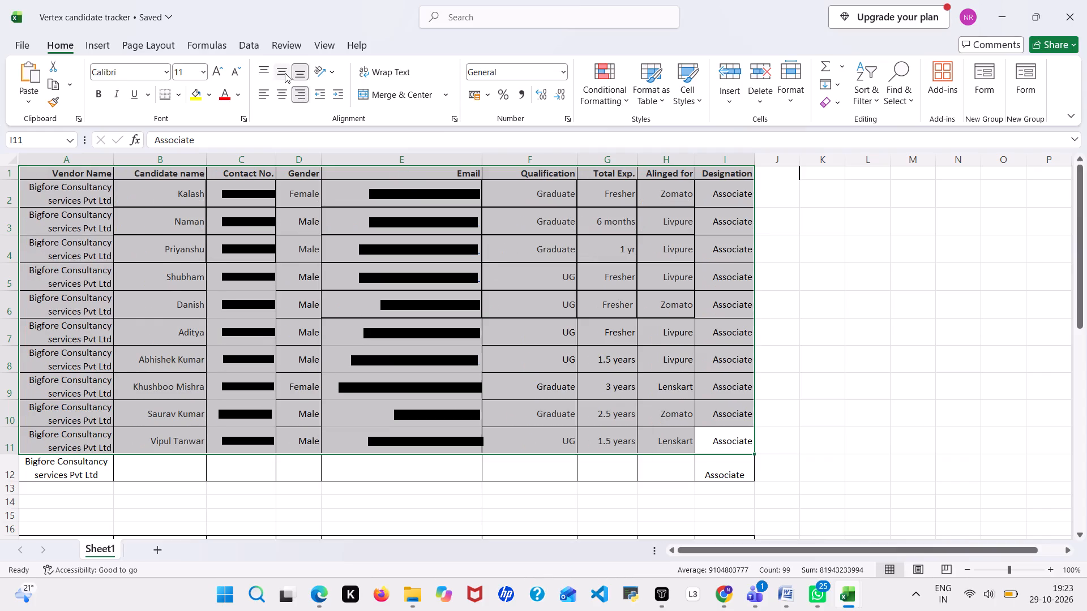
left_click(280, 92)
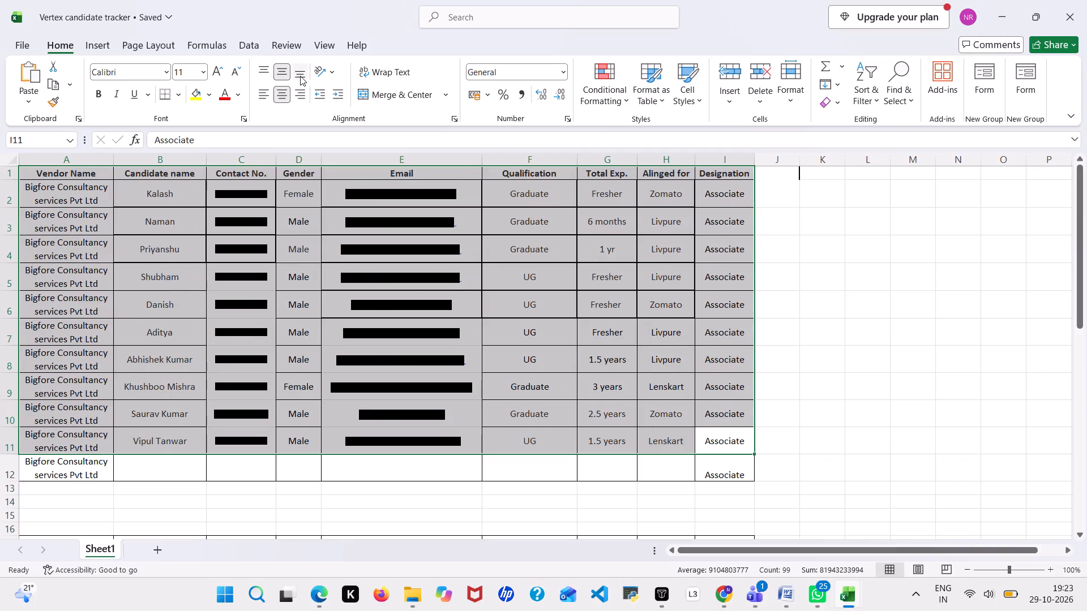
left_click(300, 76)
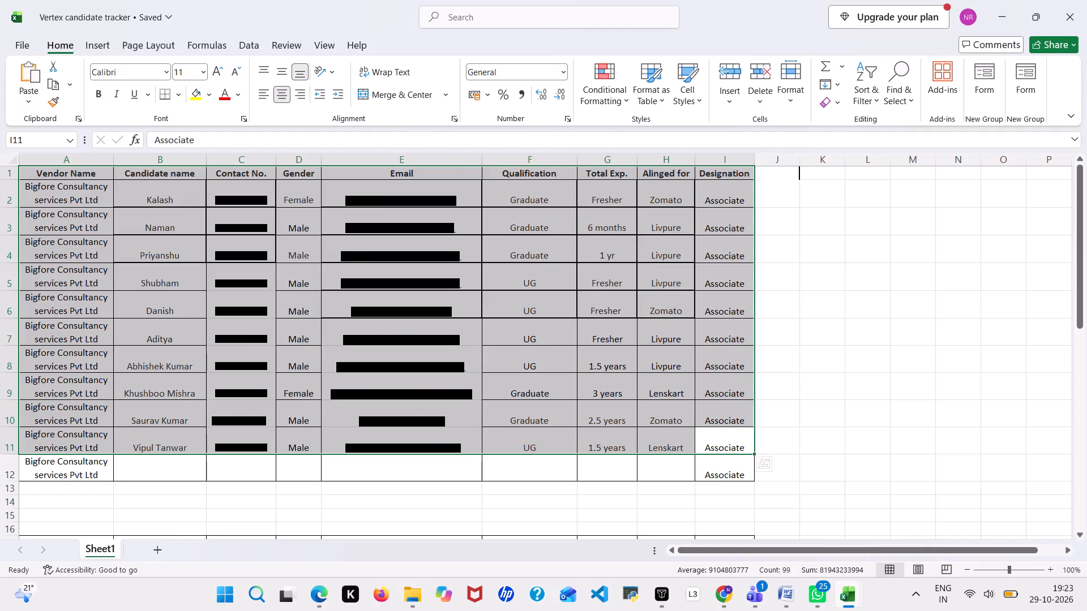
Copy the tracker range A1:I11, including the header row.
key("ctrl+c")
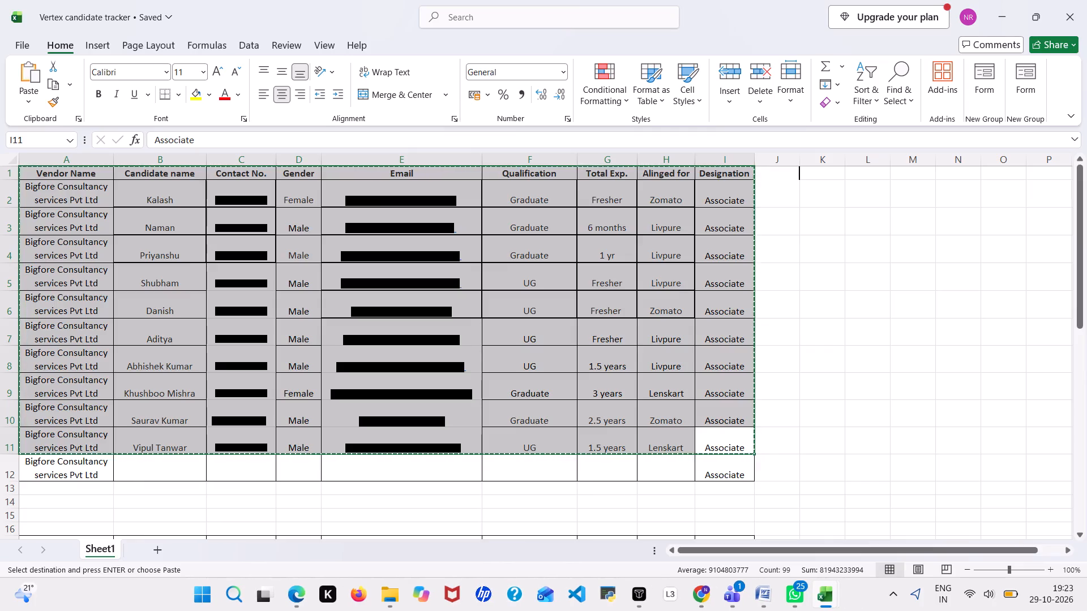
Change Priyanshu's total experience in cell G4 to "1 year".
double_click(617, 260)
key("BackSpace")
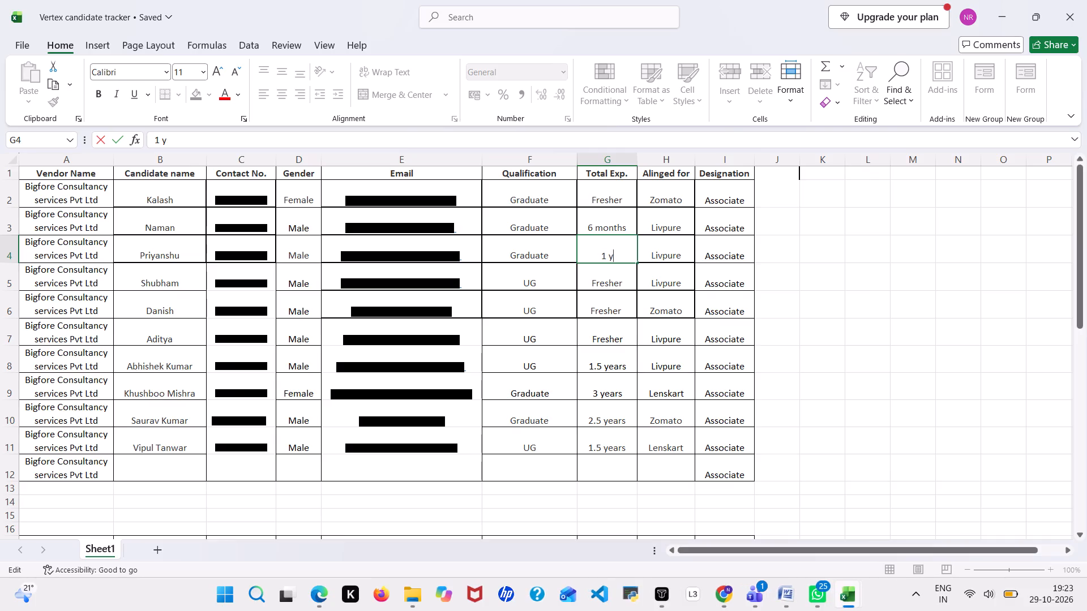
type("ear")
Switch back to the Vertex walk-in interview draft in Titan Mail.
left_click(668, 599)
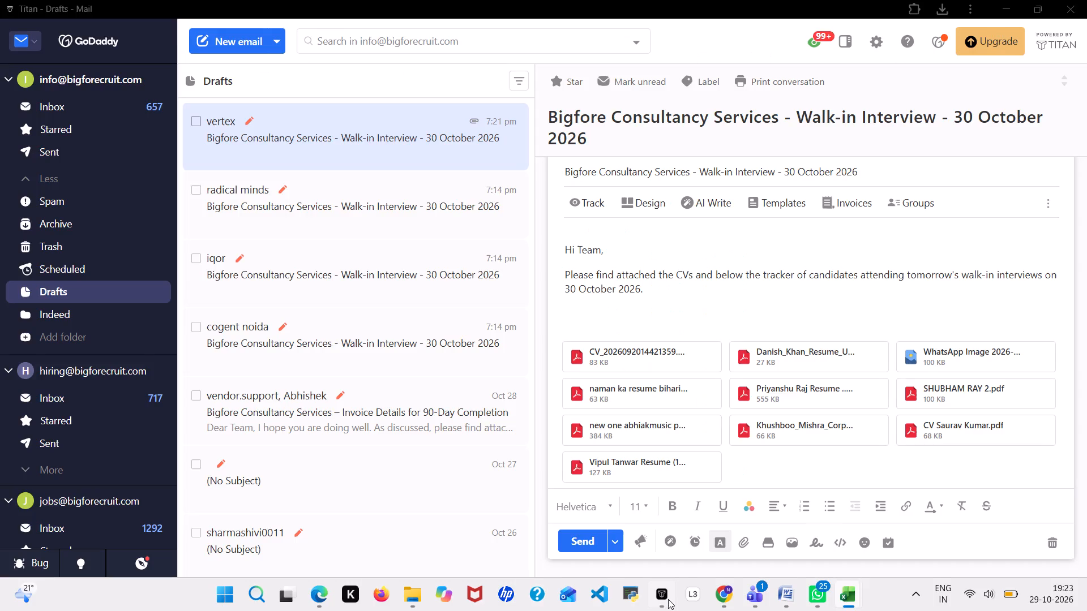
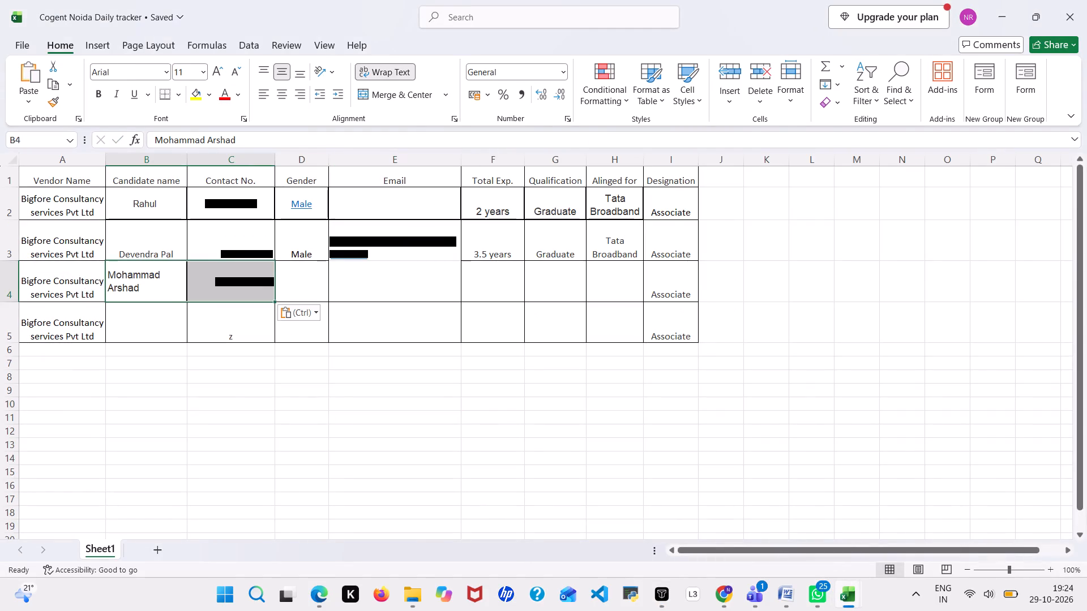
Enter "Male" as the gender in cell D4 for the third candidate in the Cogent Noida daily tracker.
left_click(314, 292)
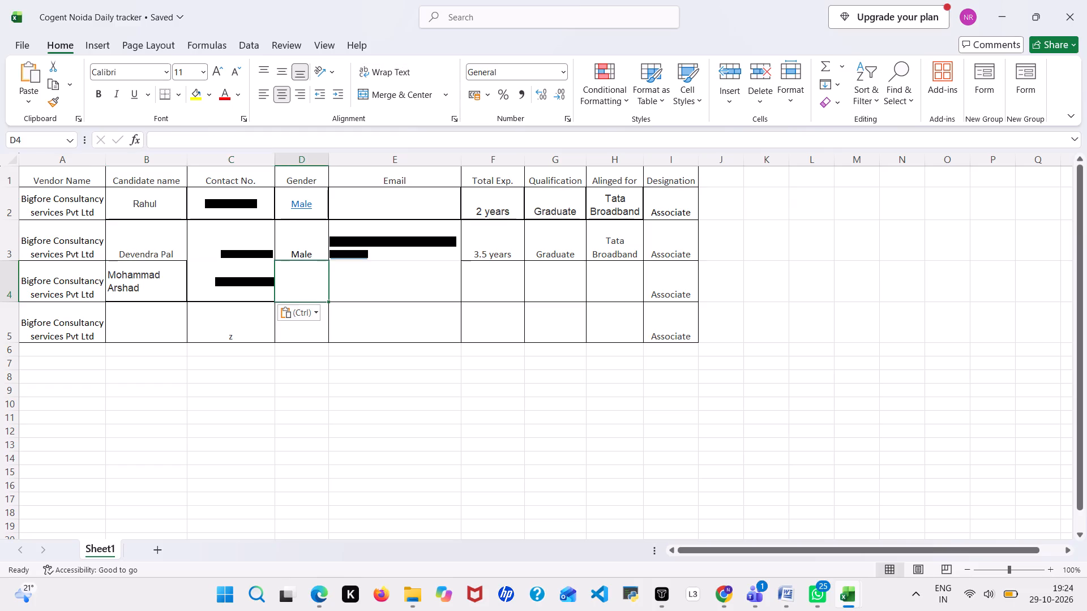
key("ctrl+m")
key("shift+m")
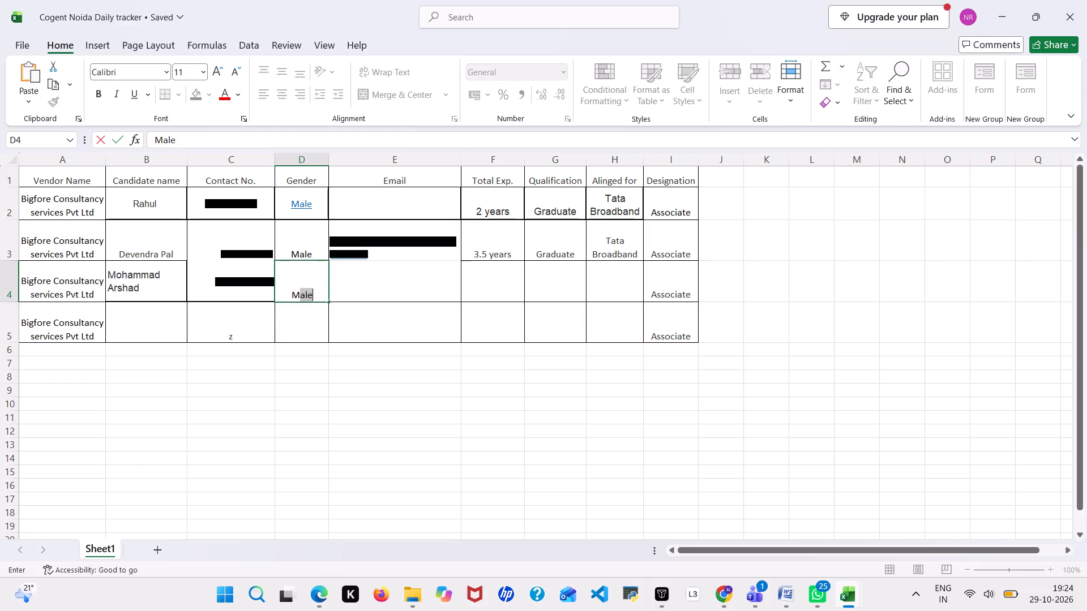
key("Right")
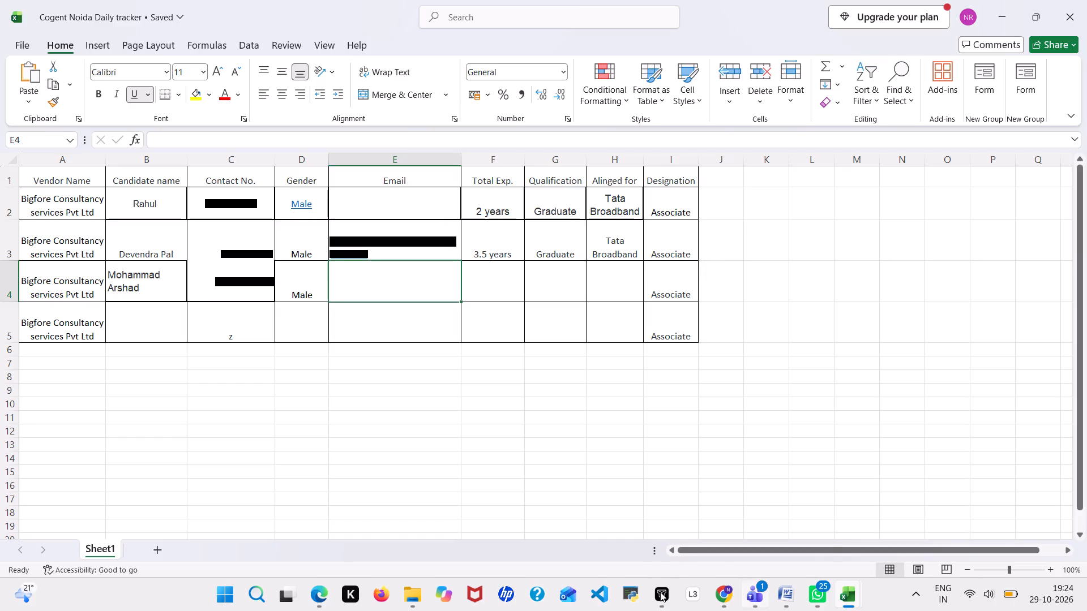
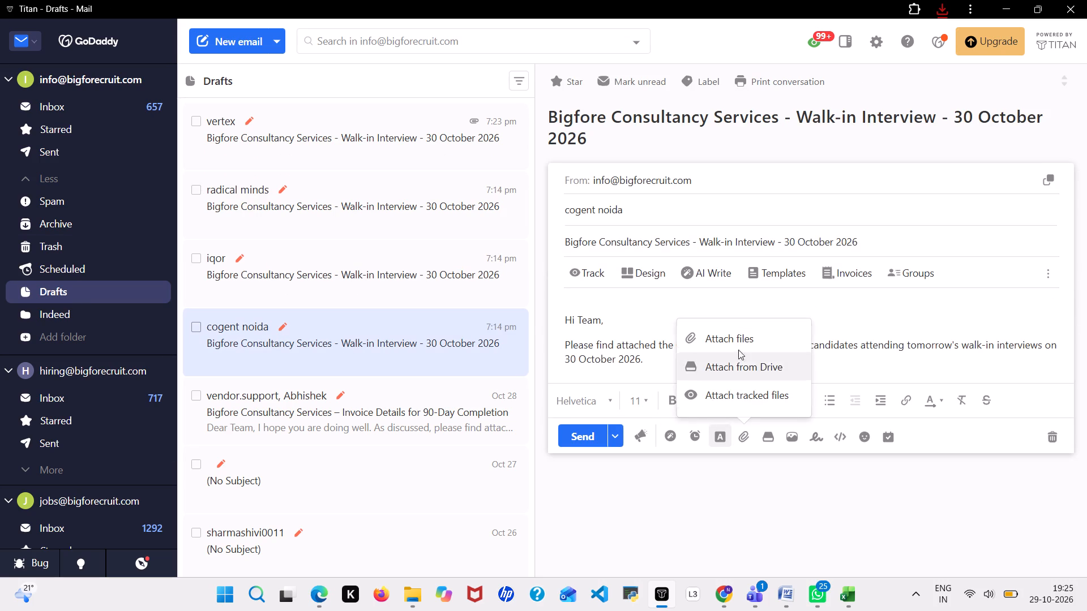
left_click(734, 341)
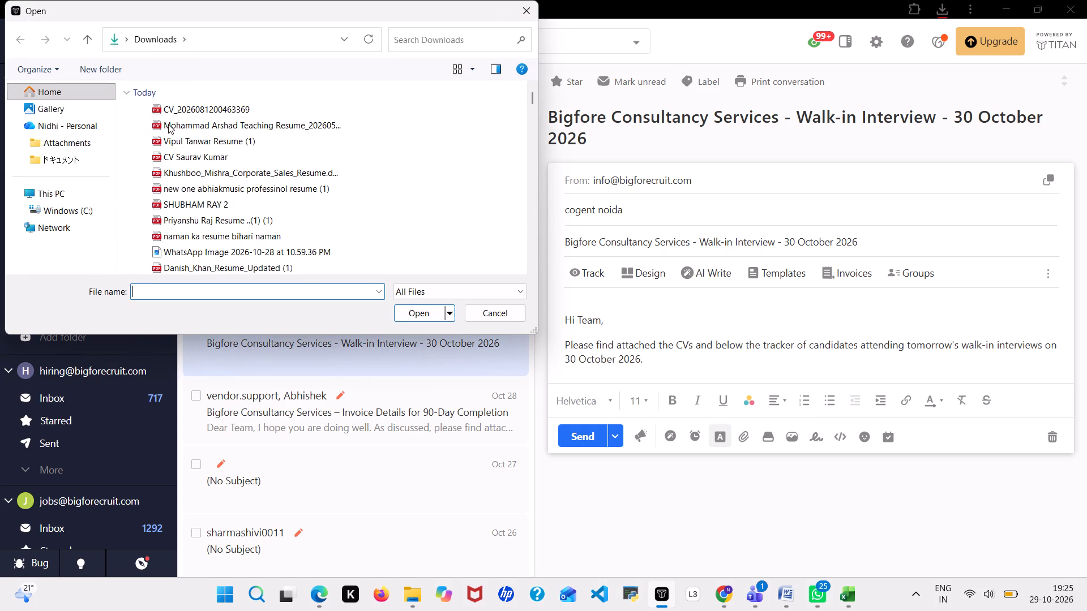
left_click(173, 128)
left_click(418, 311)
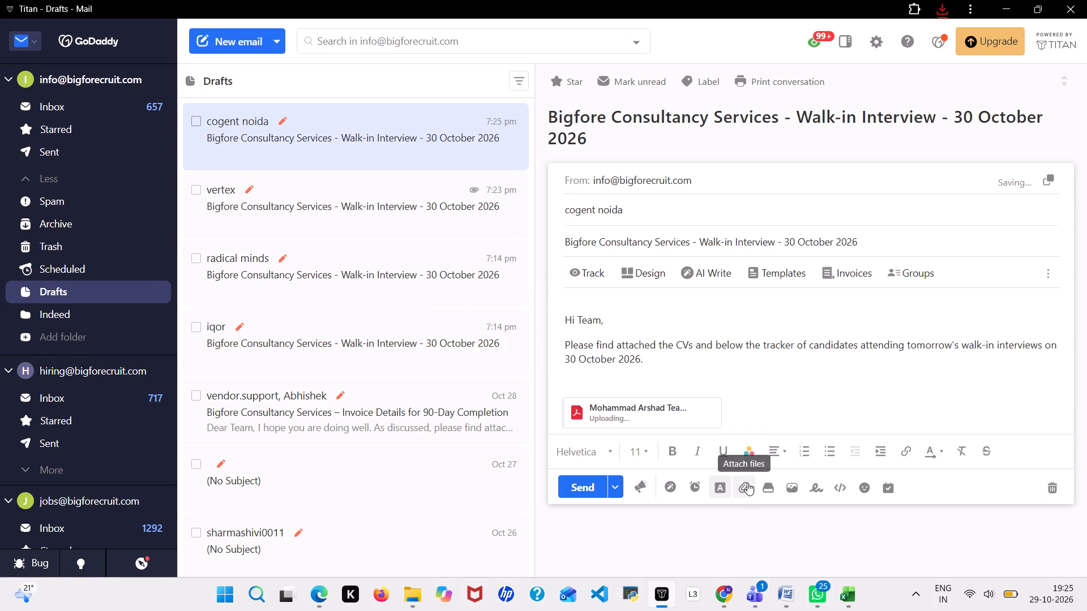
left_click(742, 483)
left_click(714, 384)
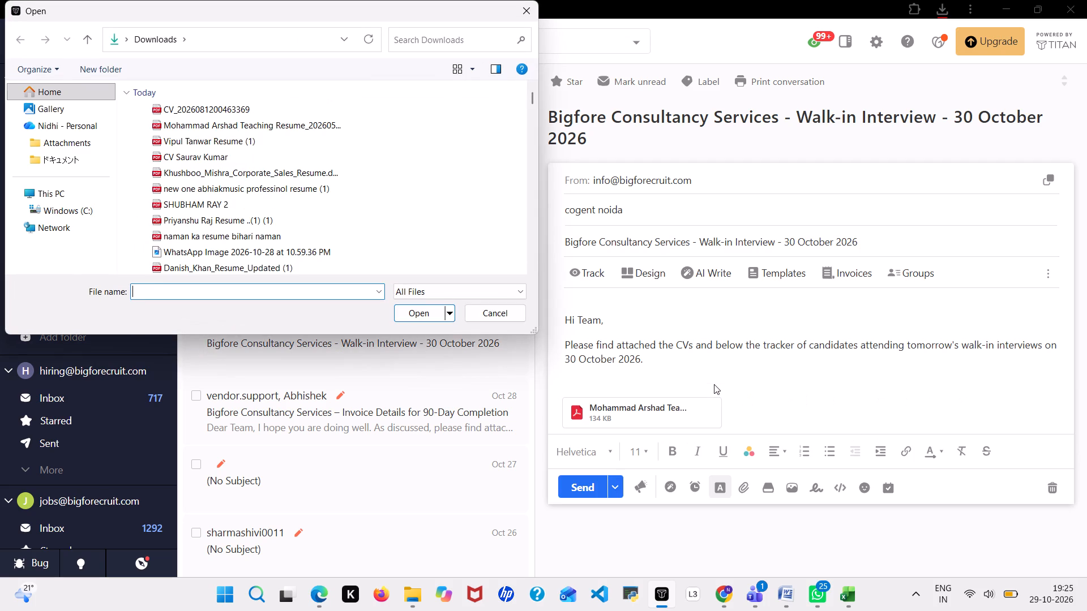
left_click(253, 111)
left_click(411, 315)
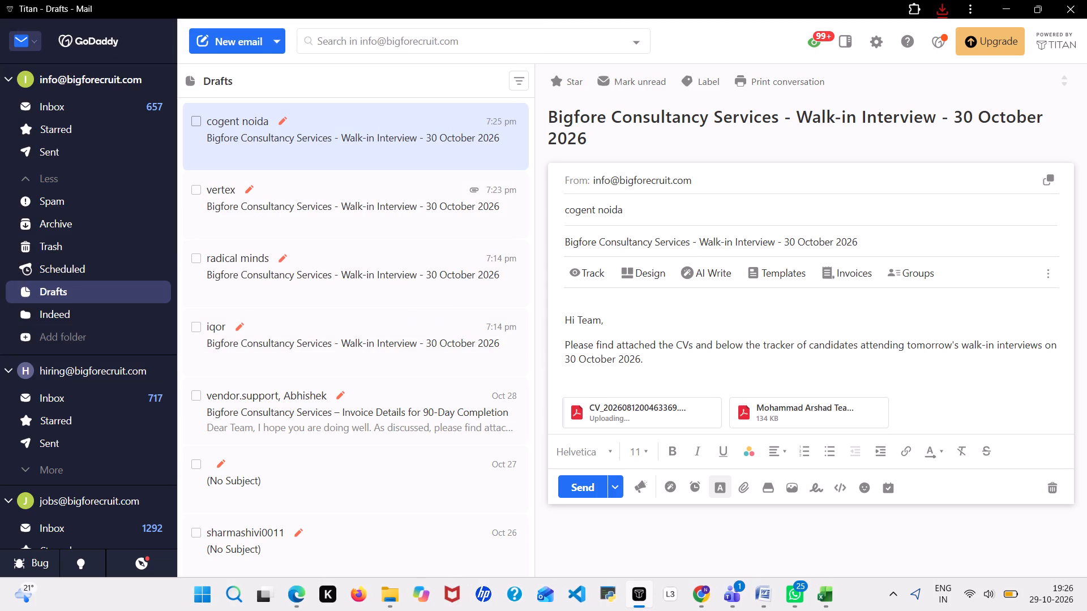
Open the Sent folder of the info mailbox.
left_click(28, 173)
left_click(39, 150)
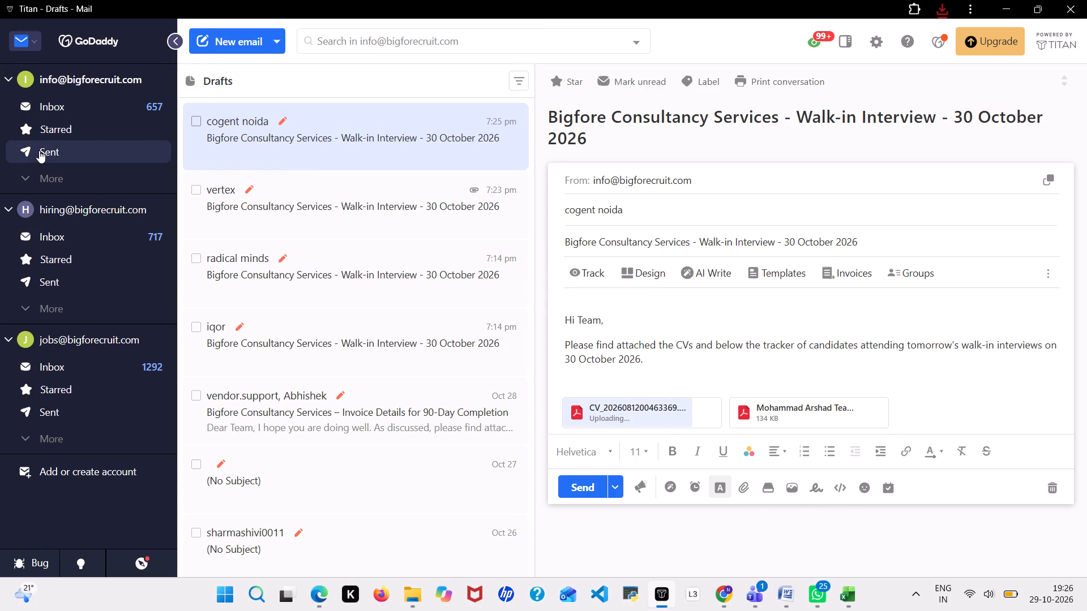
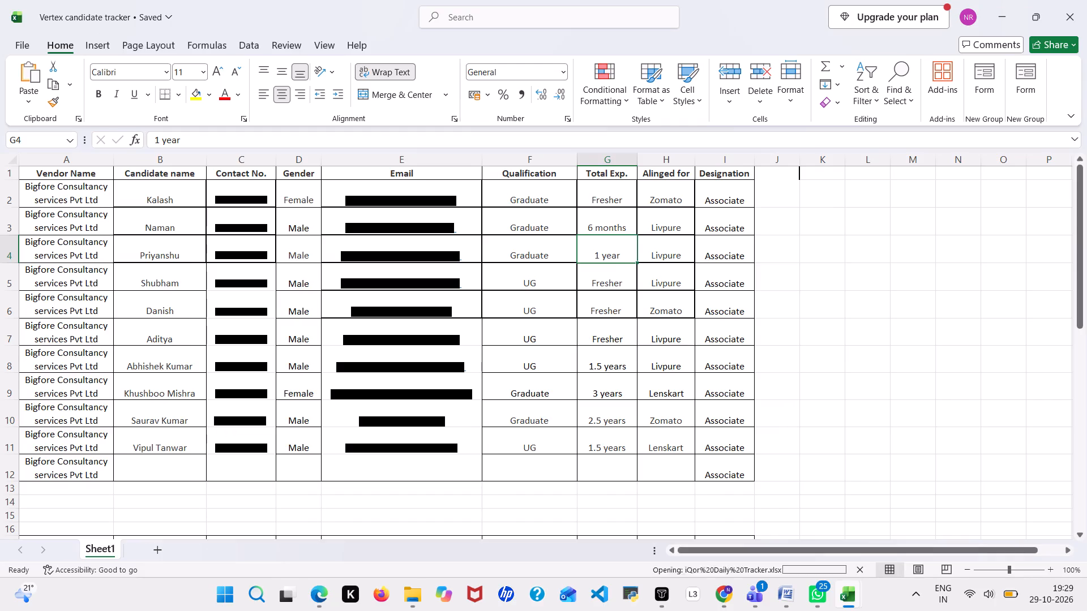
Clear the old candidate names, contact numbers, genders, emails and experience from rows 2 to 4 of the iQor Daily Tracker.
left_click(489, 369)
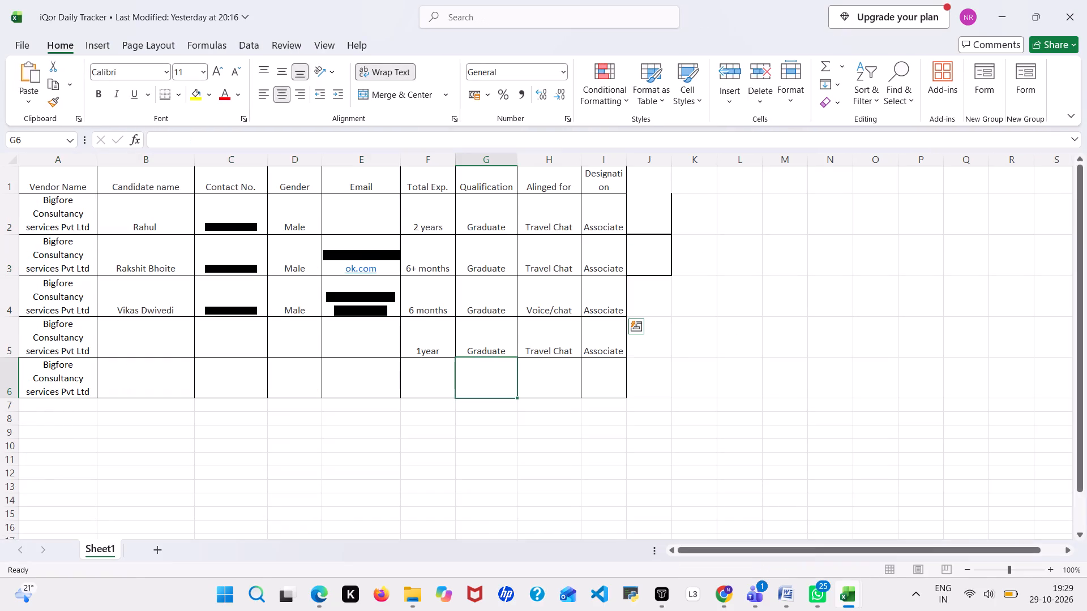
left_click_drag(438, 299, 336, 205)
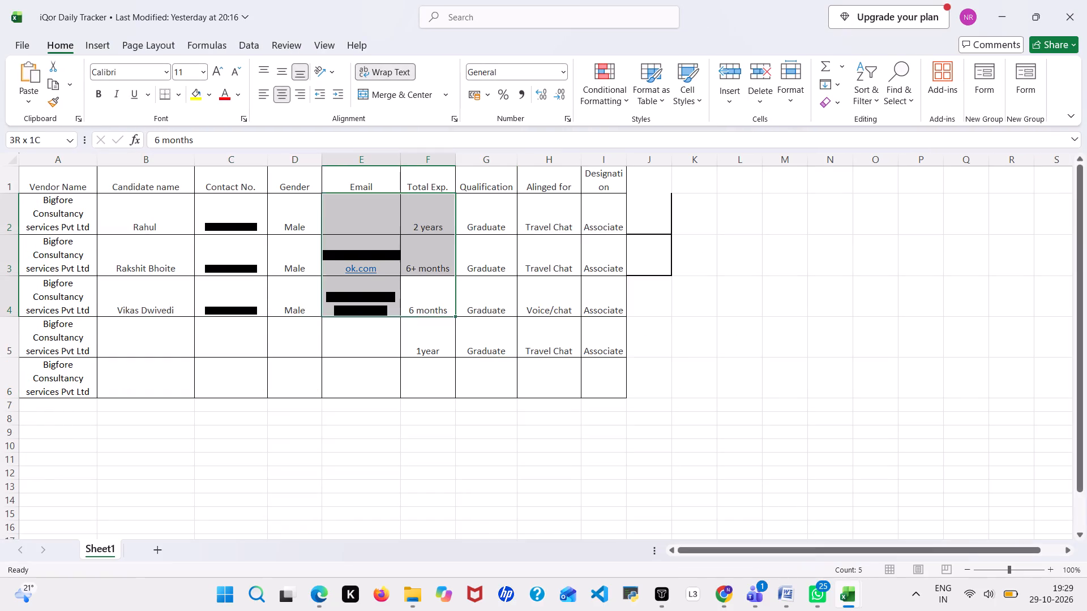
left_click_drag(336, 205, 147, 230)
key("Delete")
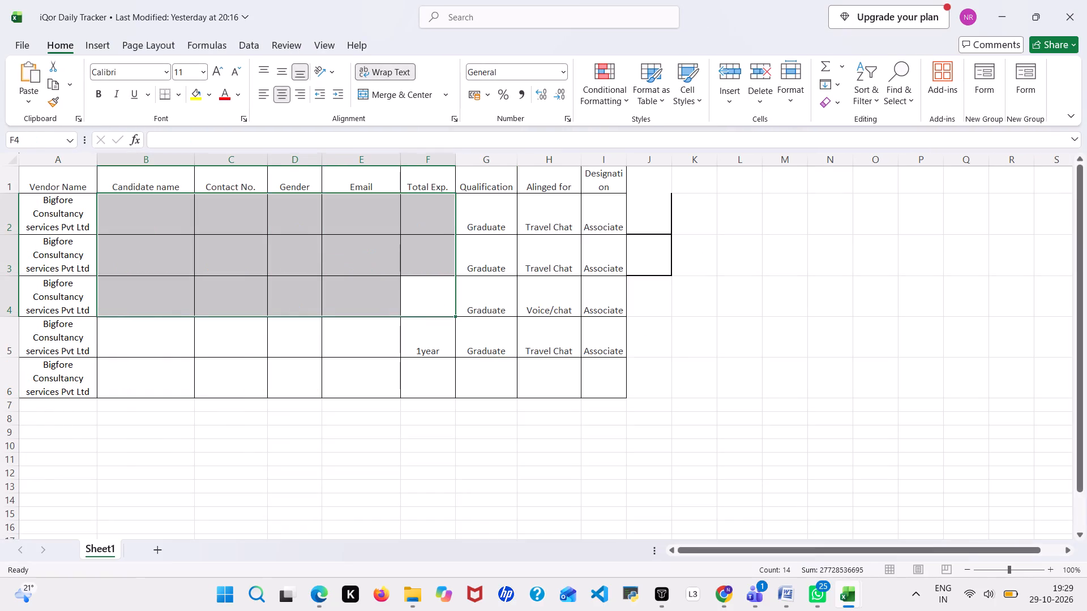
Paste the copied candidate name and contact number into row 2, and rewrite the all-caps name with only the initials capitalised.
left_click(147, 230)
key("ctrl+v")
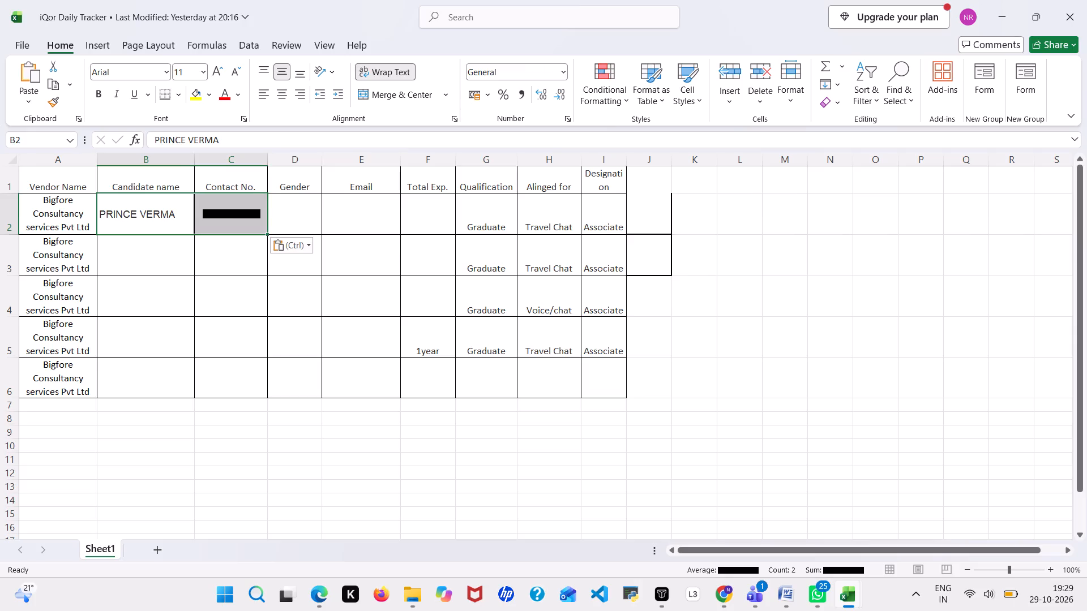
double_click(170, 218)
left_click_drag(181, 216, 147, 213)
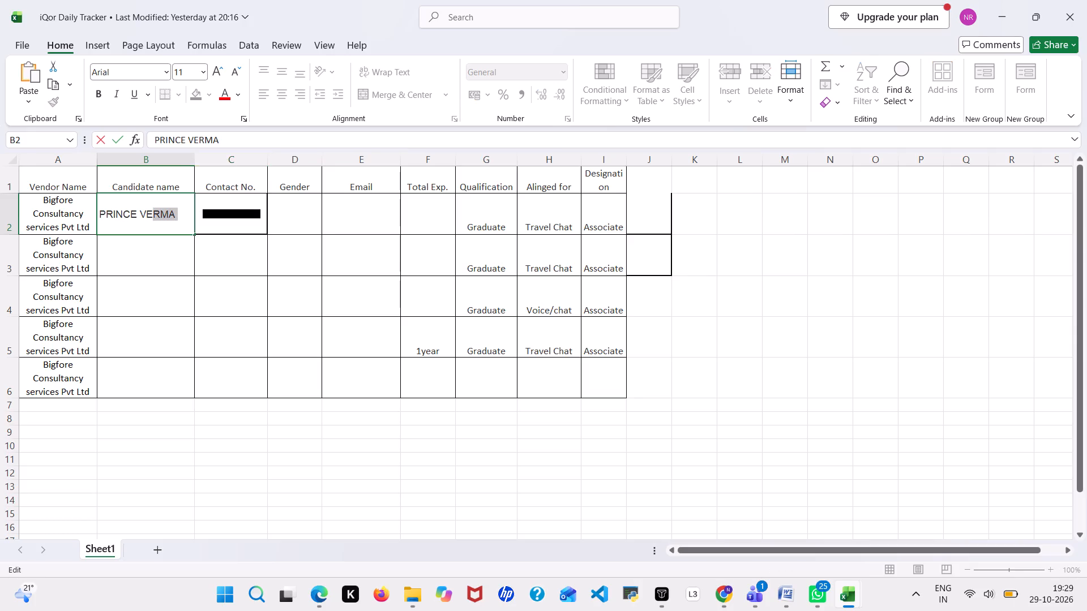
left_click_drag(147, 213, 105, 213)
key("Delete")
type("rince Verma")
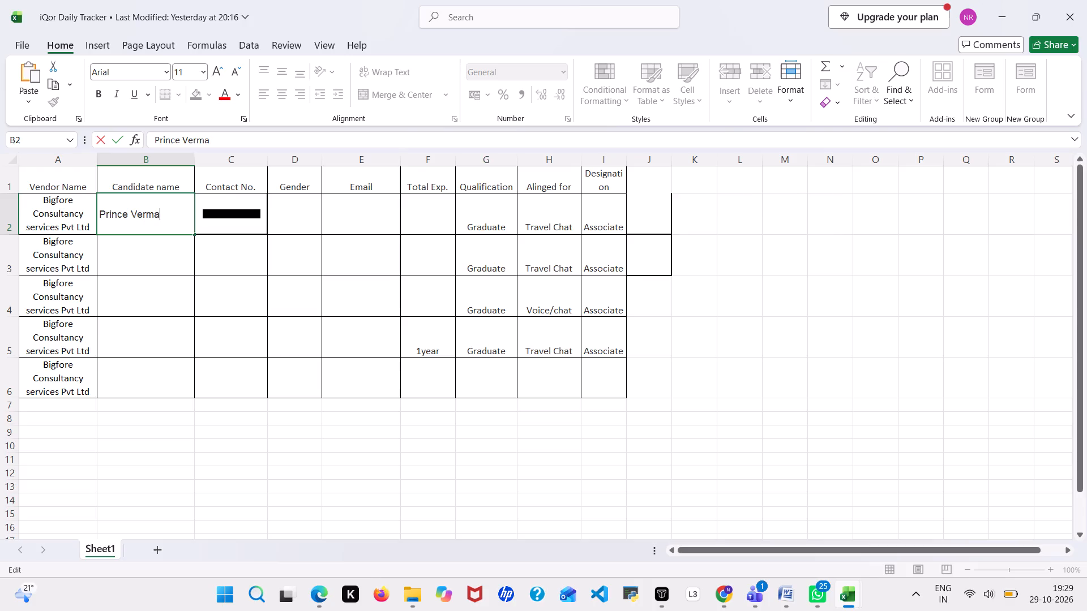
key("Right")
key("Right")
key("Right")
Enter Male as the gender of the candidate in row 2.
left_click(304, 213)
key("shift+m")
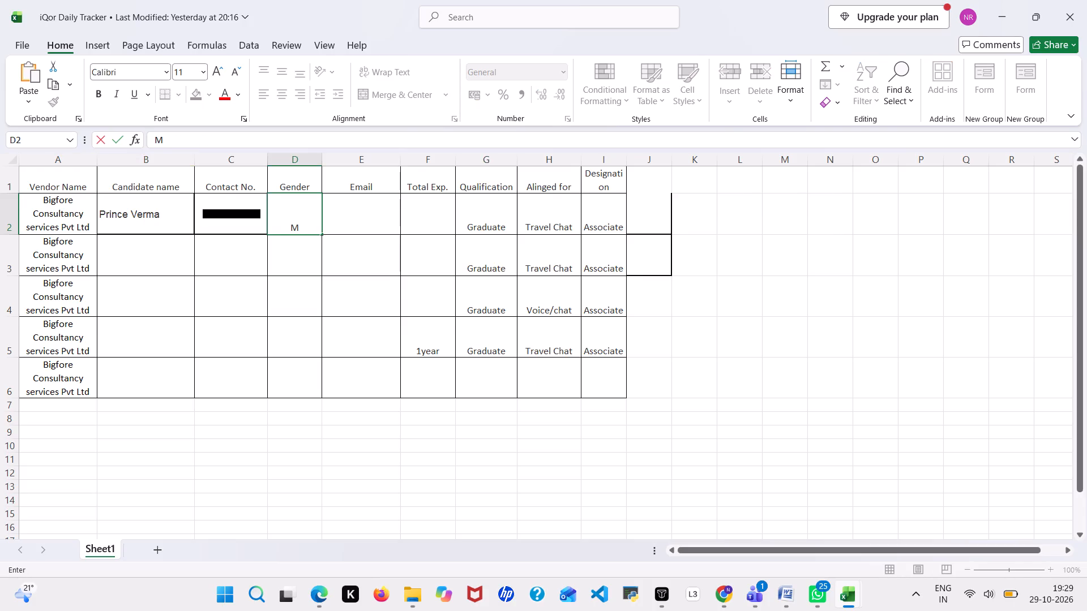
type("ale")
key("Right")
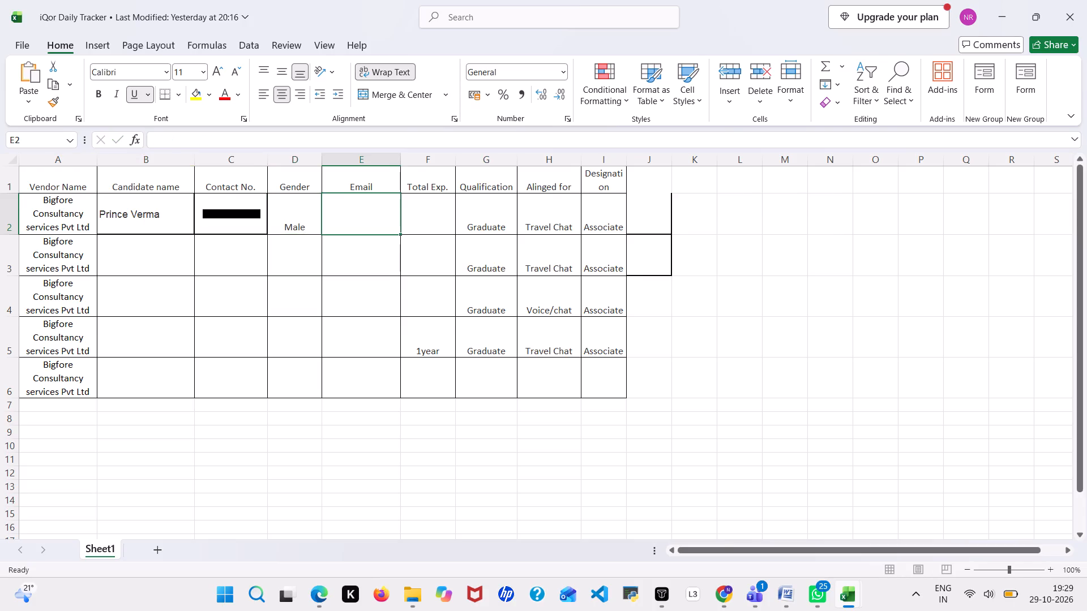
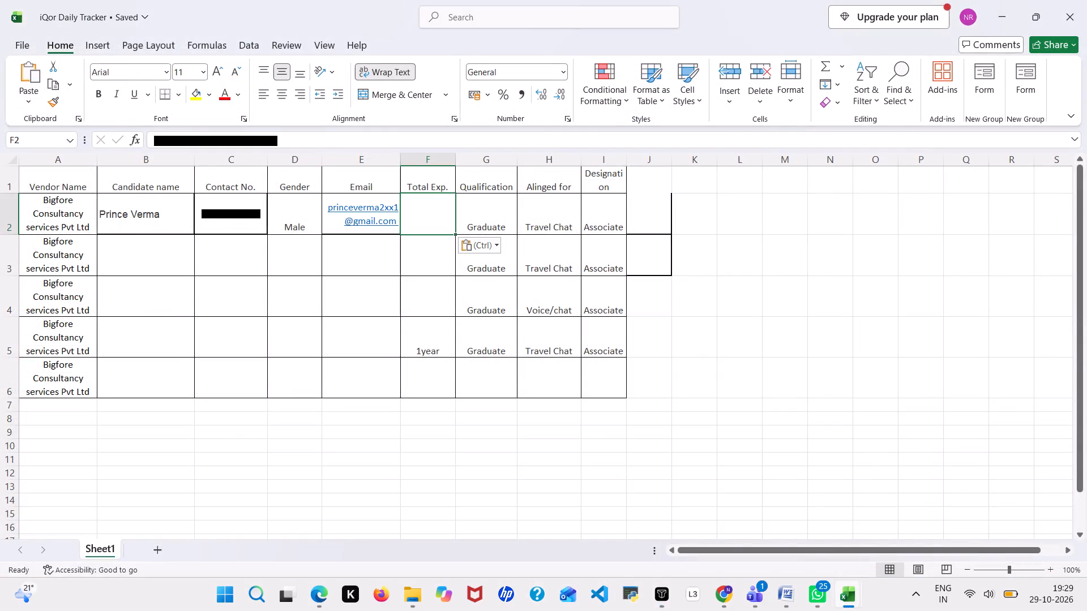
Enter 3 years as the total experience of the candidate in row 2.
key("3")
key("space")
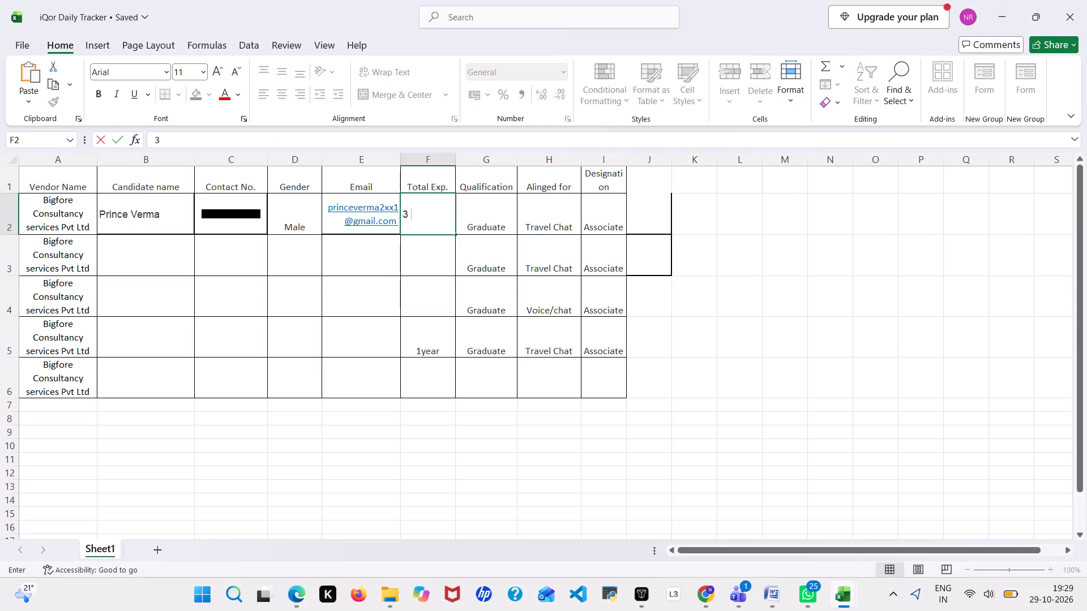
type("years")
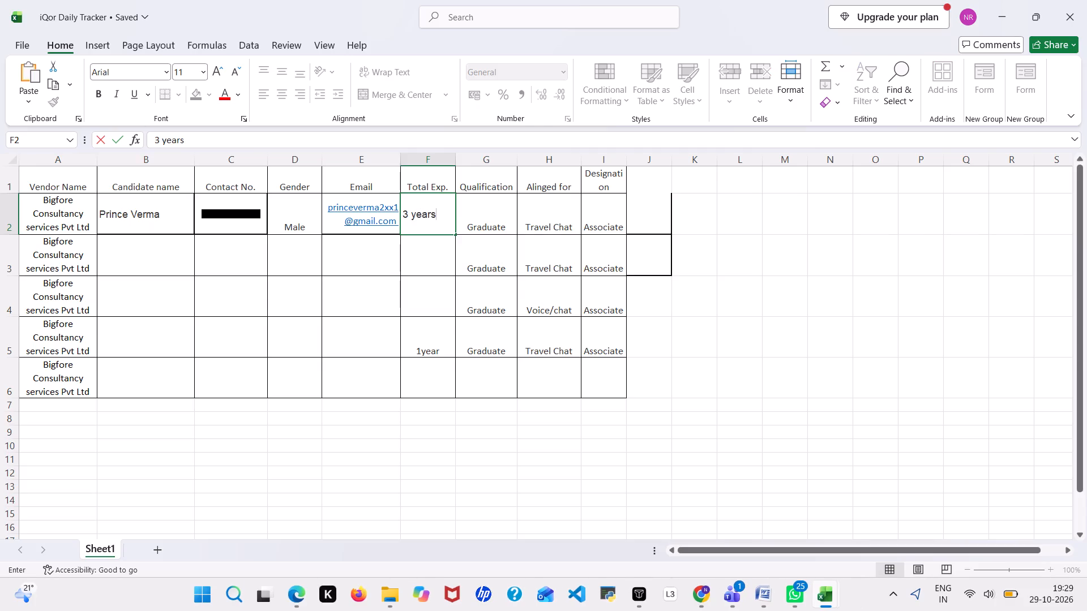
left_click(173, 277)
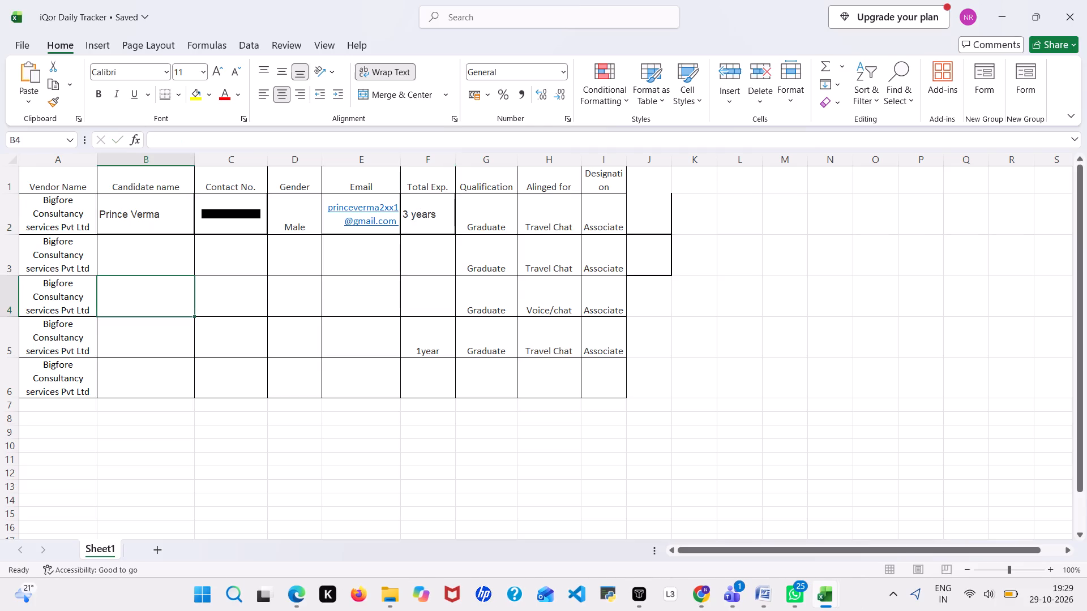
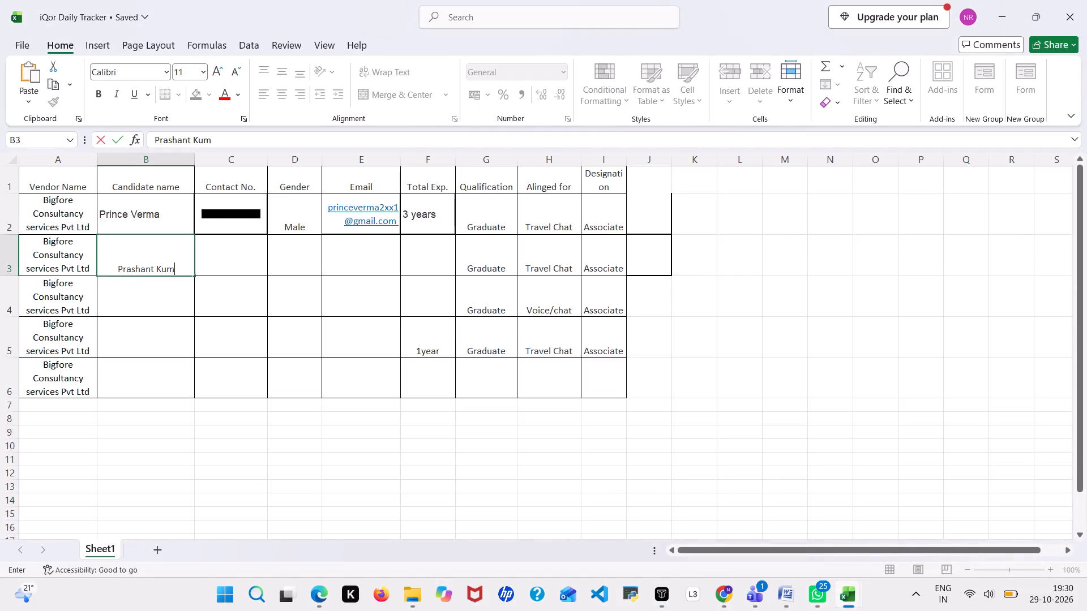
Fill in row 3 with the second candidate's full name, the copied contact number and the gender Male.
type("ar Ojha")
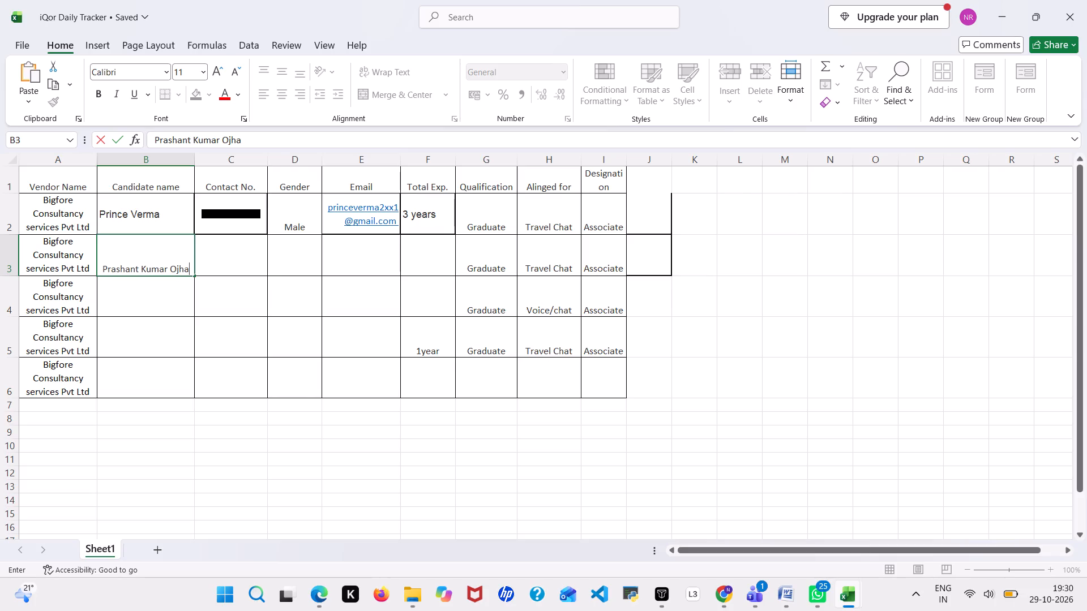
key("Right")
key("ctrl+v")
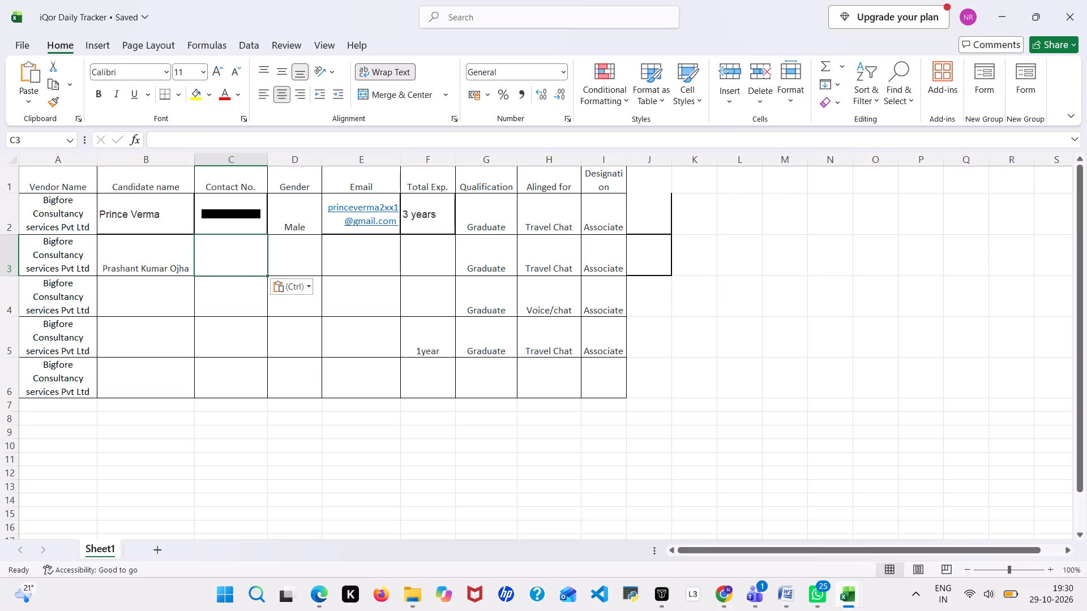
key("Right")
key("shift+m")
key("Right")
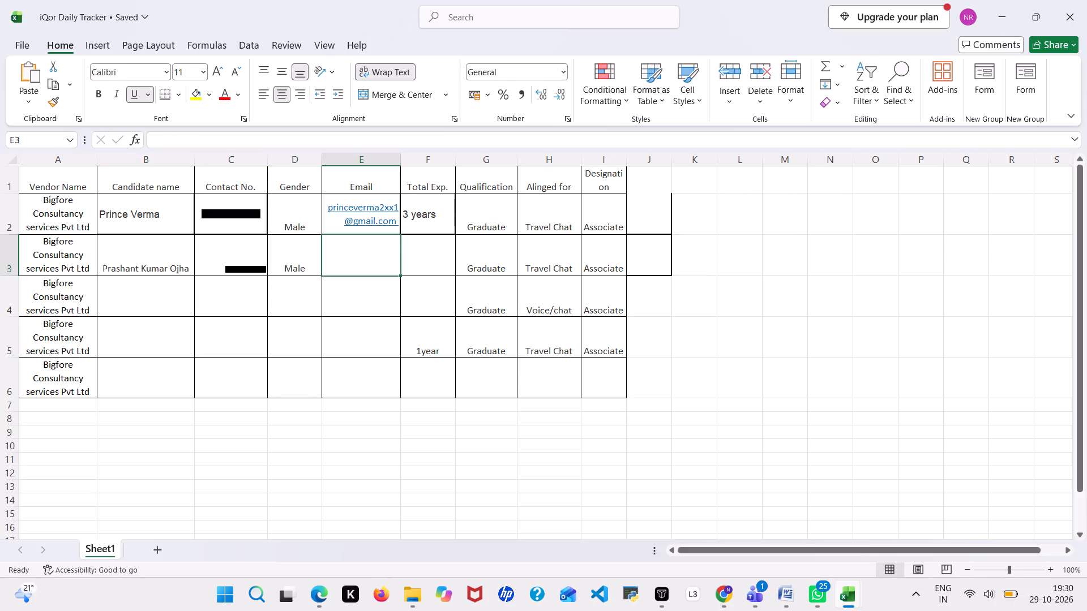
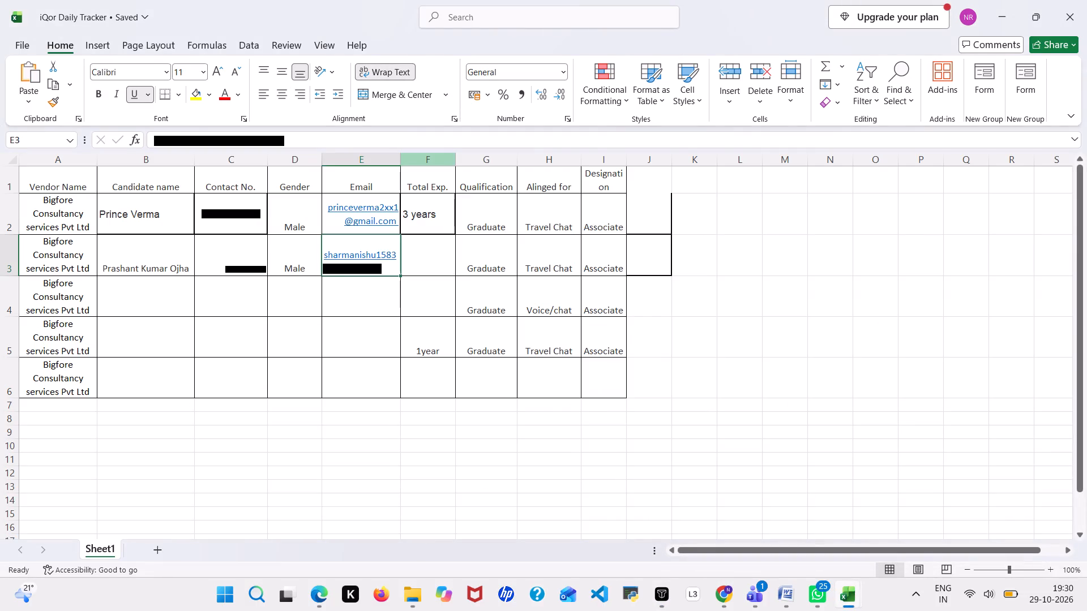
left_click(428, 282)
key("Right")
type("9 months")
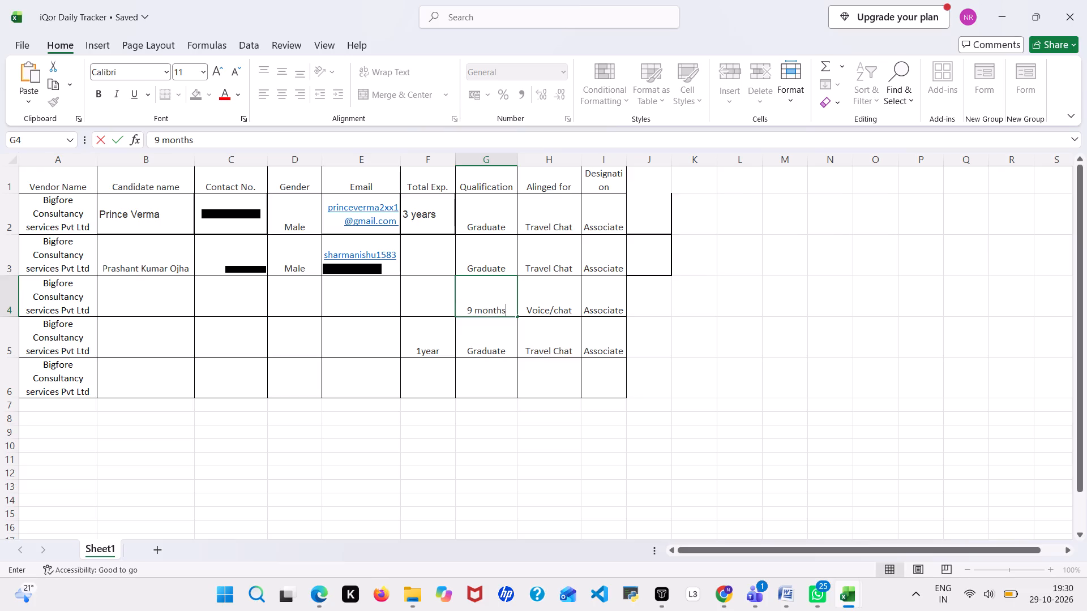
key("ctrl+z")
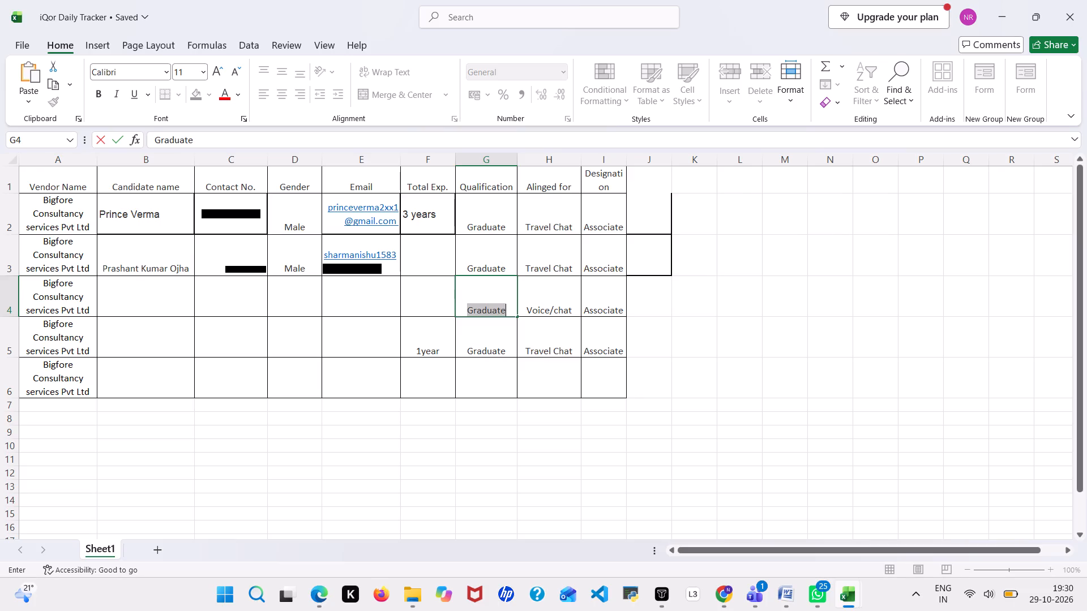
In row 3, enter 9 months as the total experience and change the qualification to UG.
left_click(427, 258)
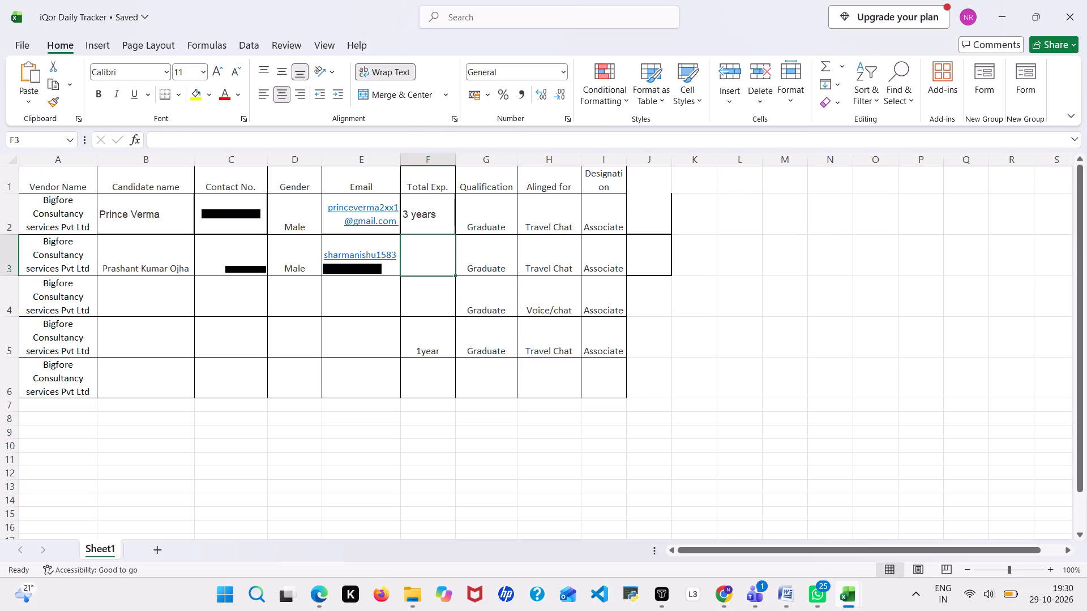
type("9 months")
key("Right")
key("shift+u")
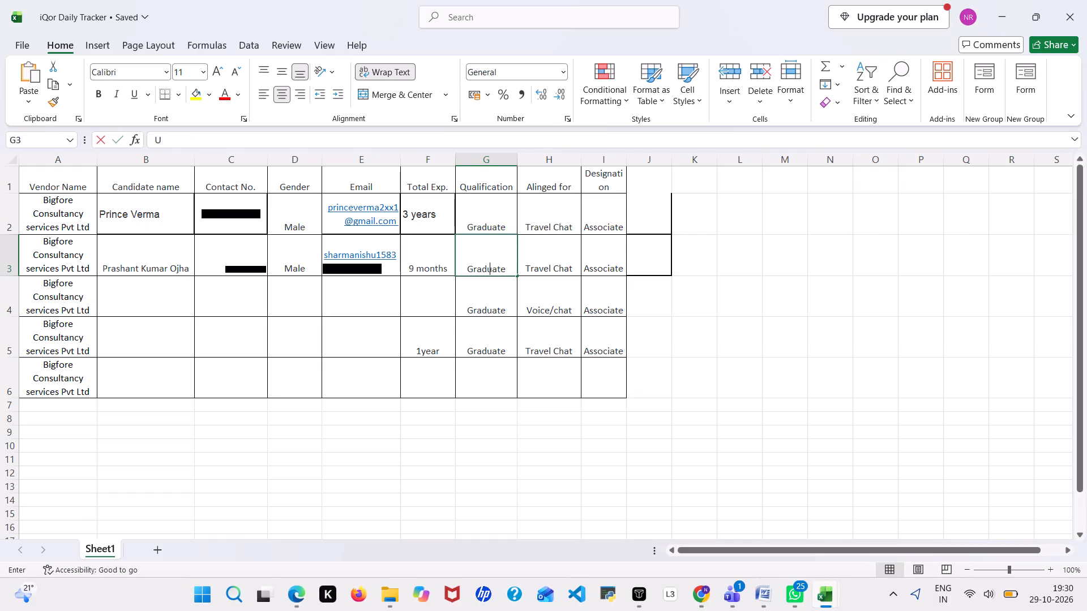
key("shift+g")
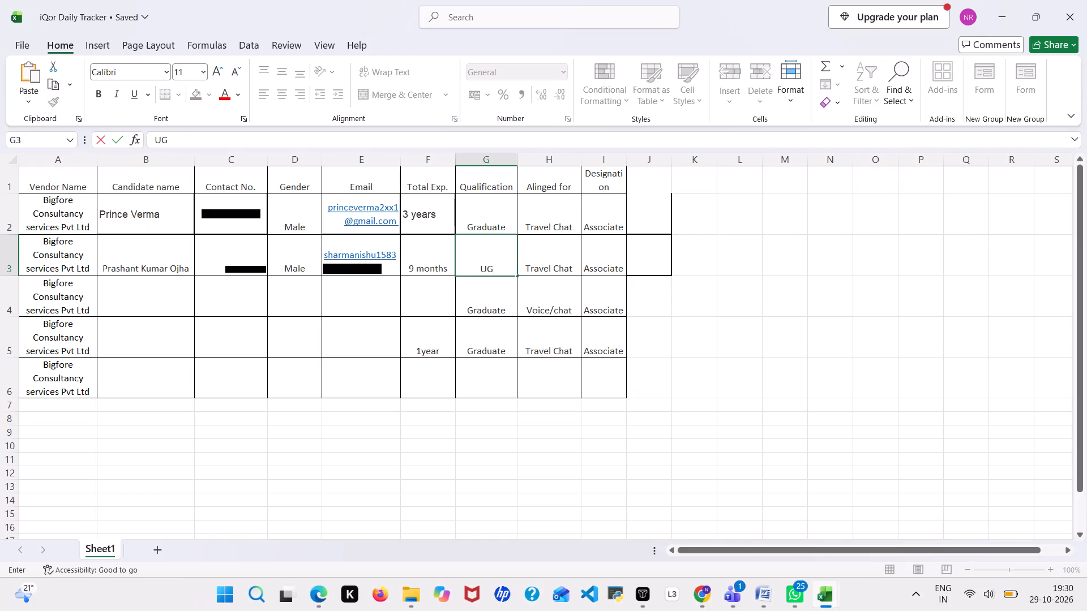
left_click(468, 432)
Clear the leftover experience, qualification and aligned-for entries in rows 4 and 5.
left_click_drag(563, 353, 444, 303)
key("Delete")
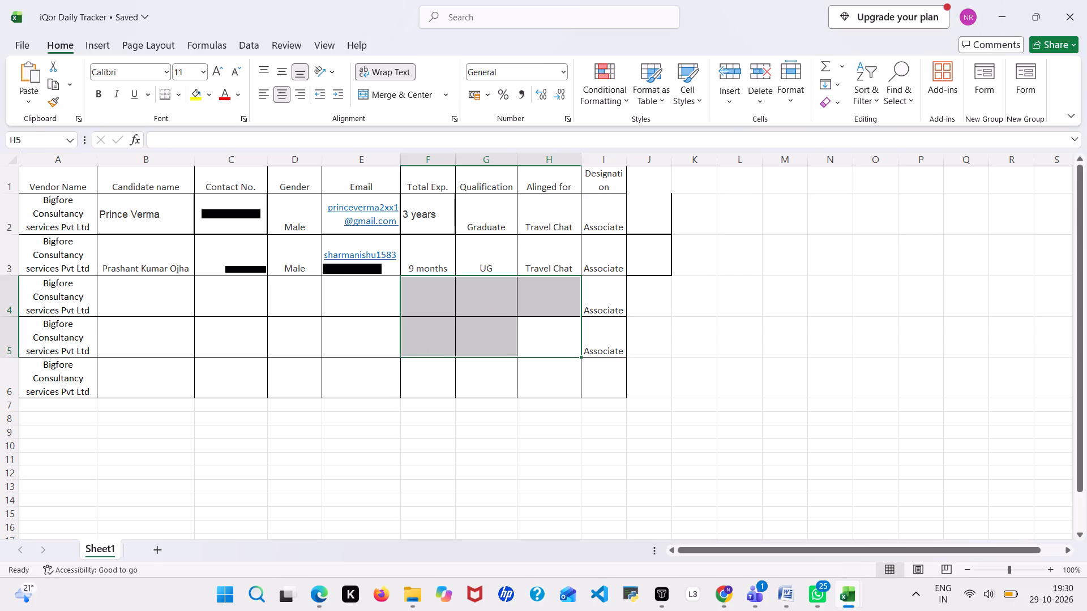
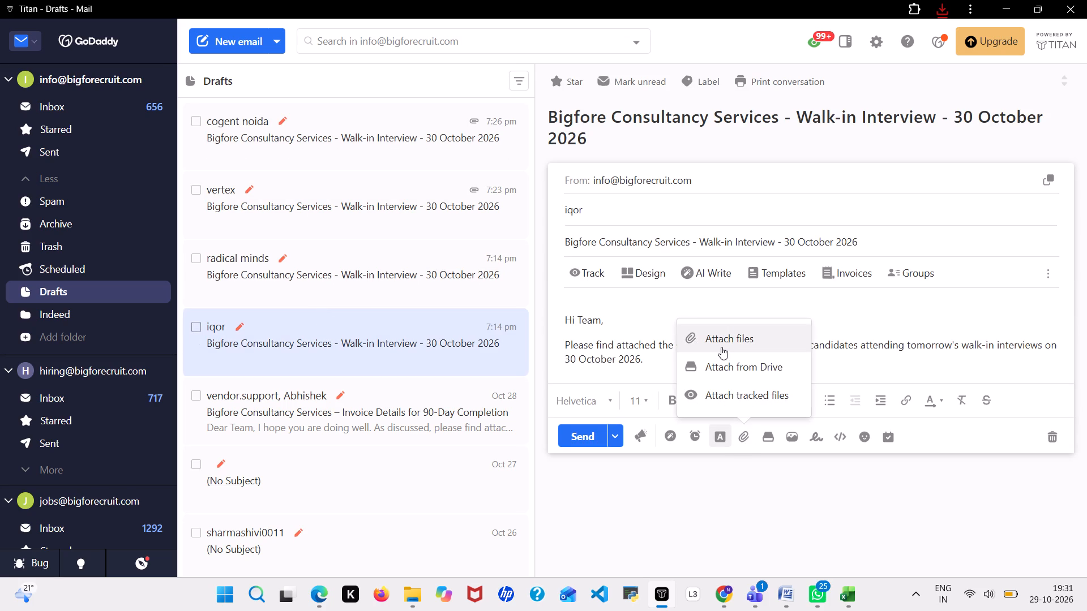
Attach the Mycv PDF and the candidate PDF ending in Resume-2 from Downloads to the iqor draft.
left_click(720, 347)
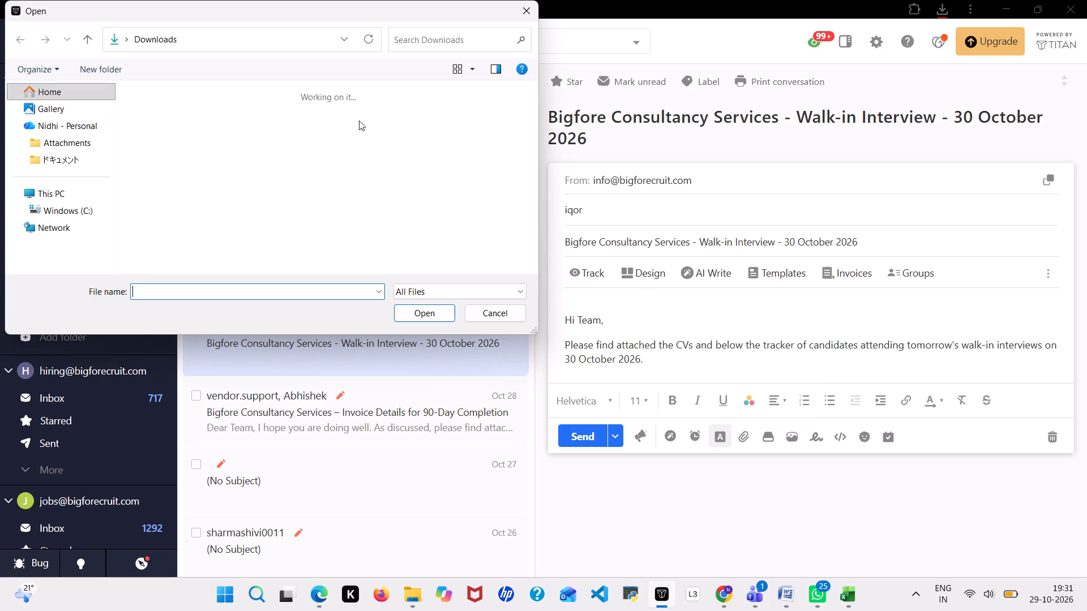
left_click(181, 120)
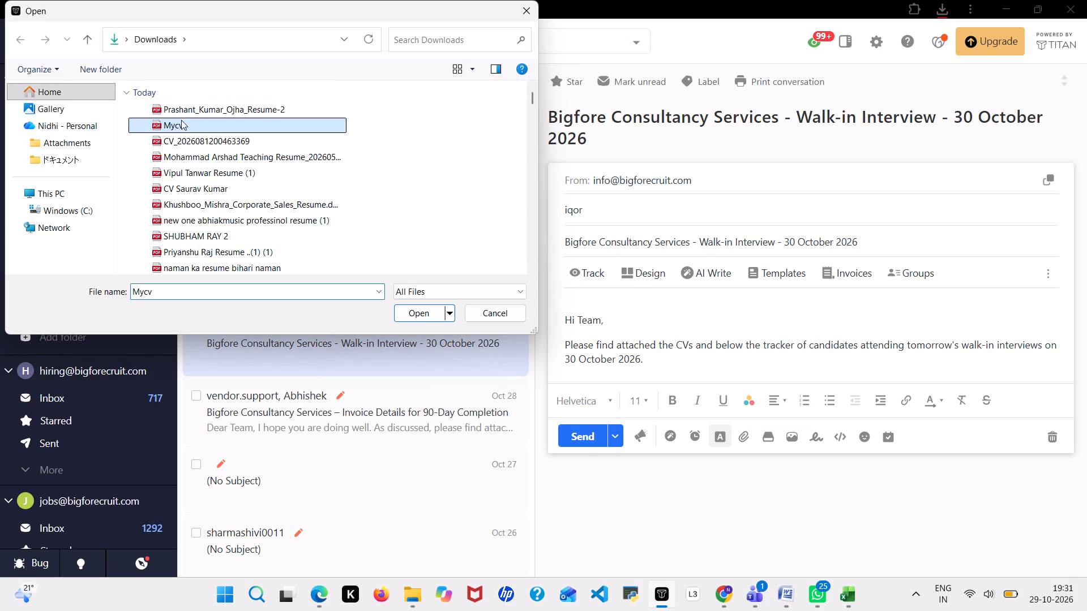
left_click(416, 308)
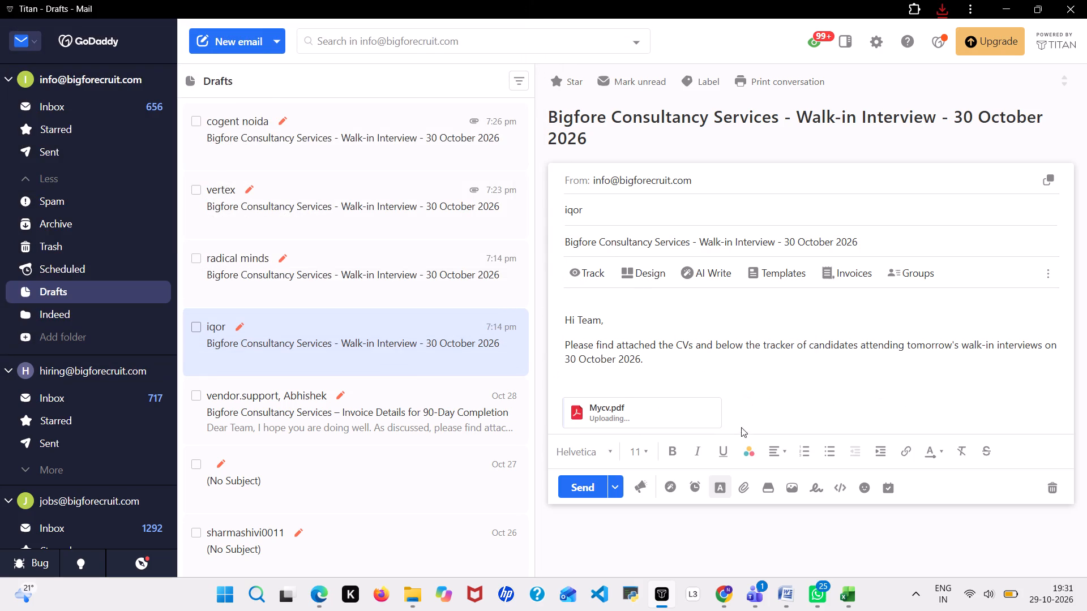
left_click(745, 483)
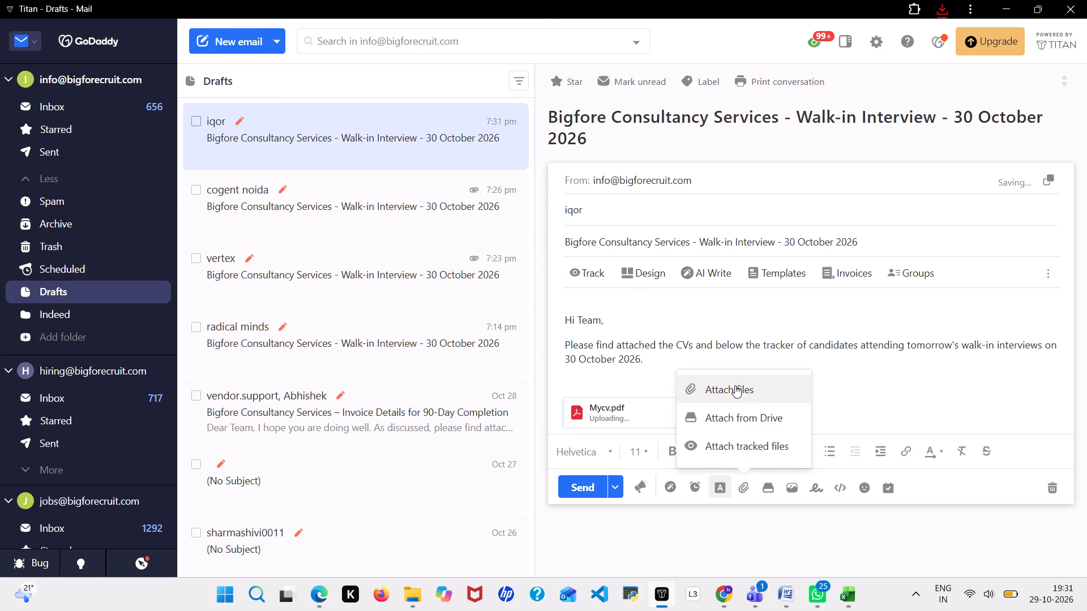
left_click(735, 385)
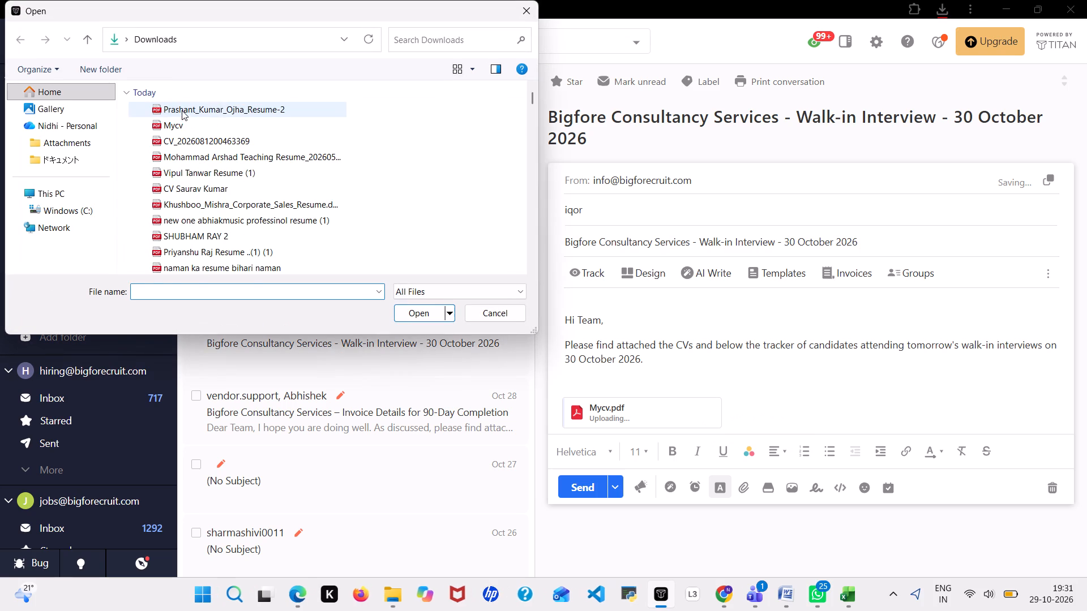
left_click(179, 107)
left_click(418, 310)
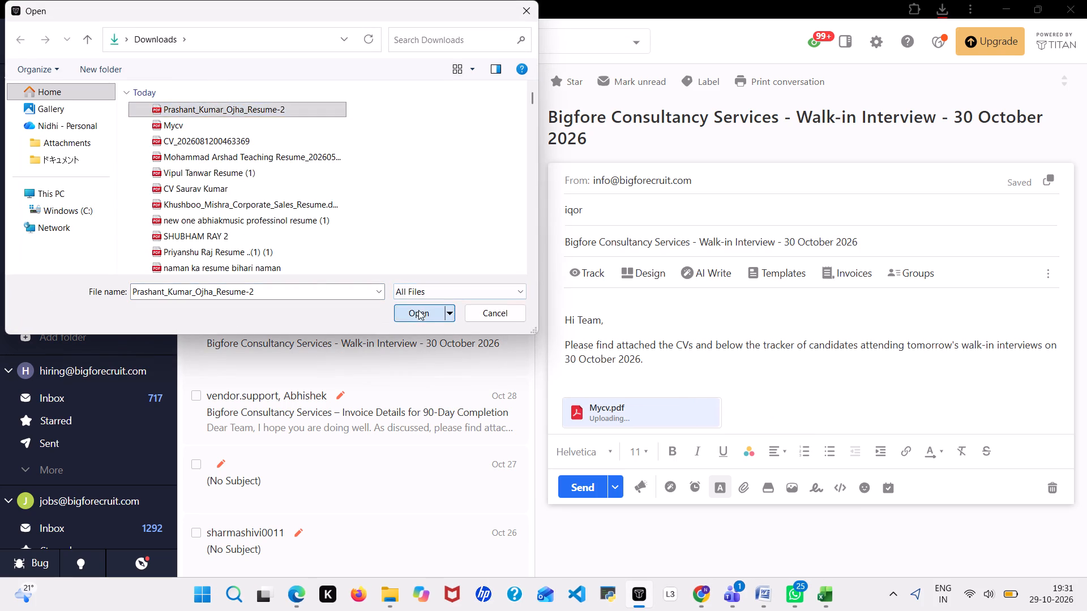
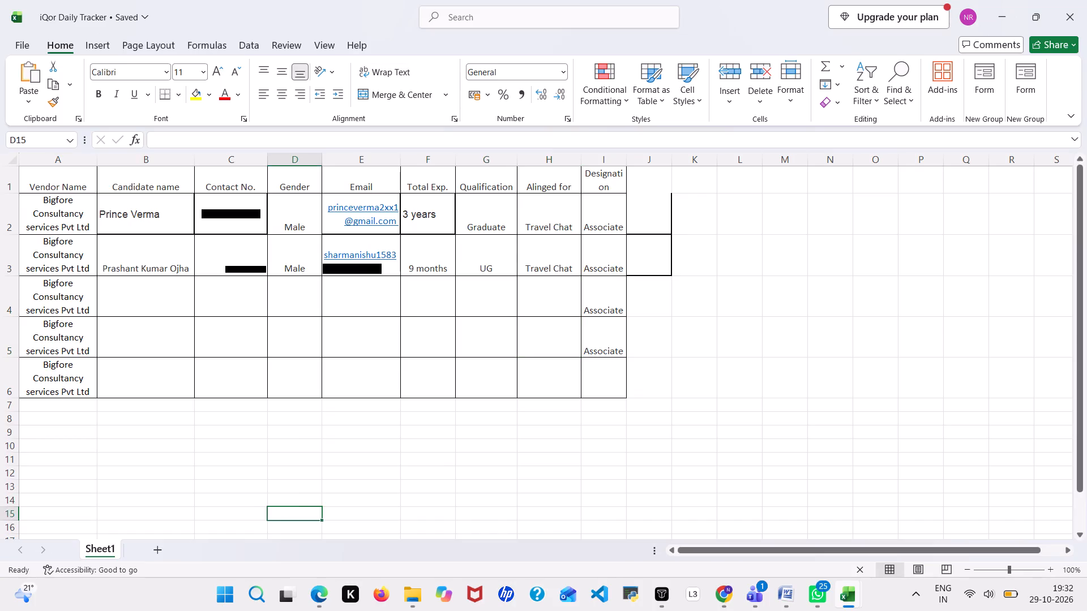
Clear the previous candidates' details from Candidate name through Alinged for in rows 2 to 4 of the Radical Minds daily tracker.
left_click(568, 358)
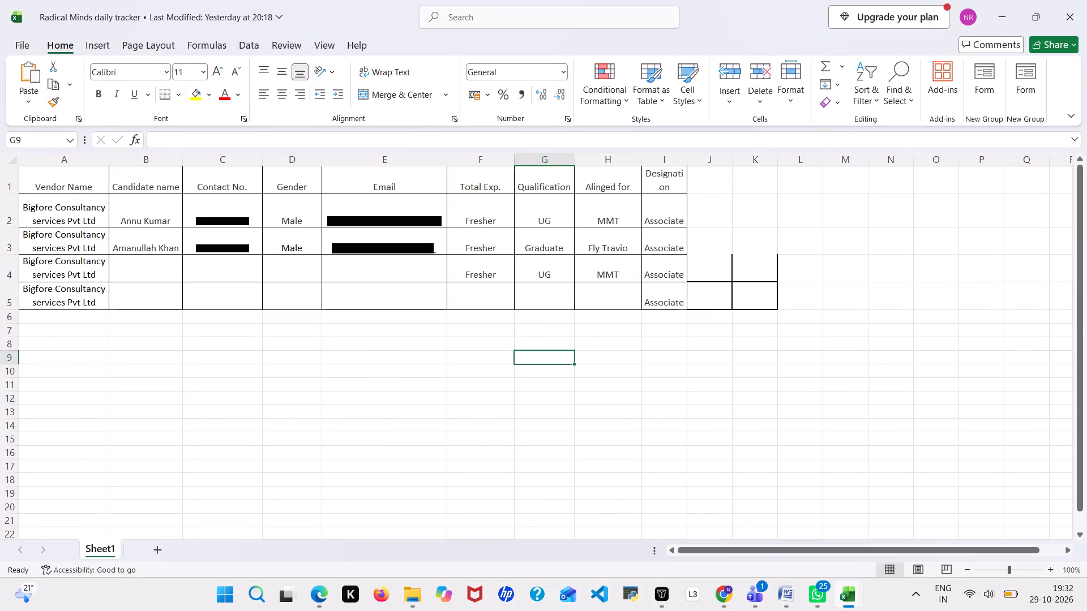
left_click_drag(625, 273, 177, 203)
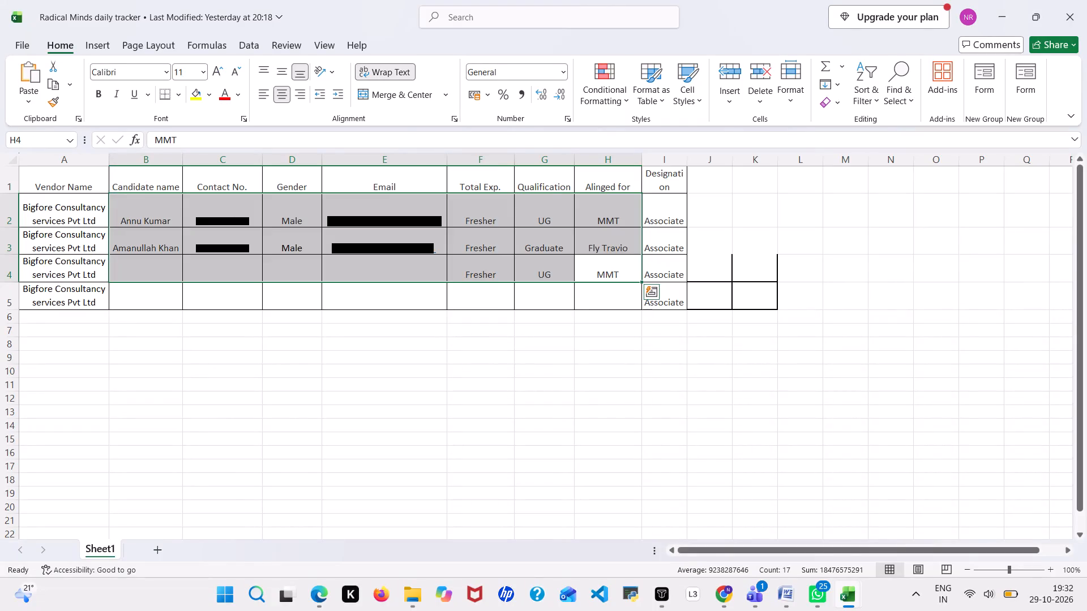
key("Delete")
Paste the copied candidate name and contact number into row 2 of the Radical Minds tracker and enter Male as the gender.
left_click(177, 203)
key("ctrl+v")
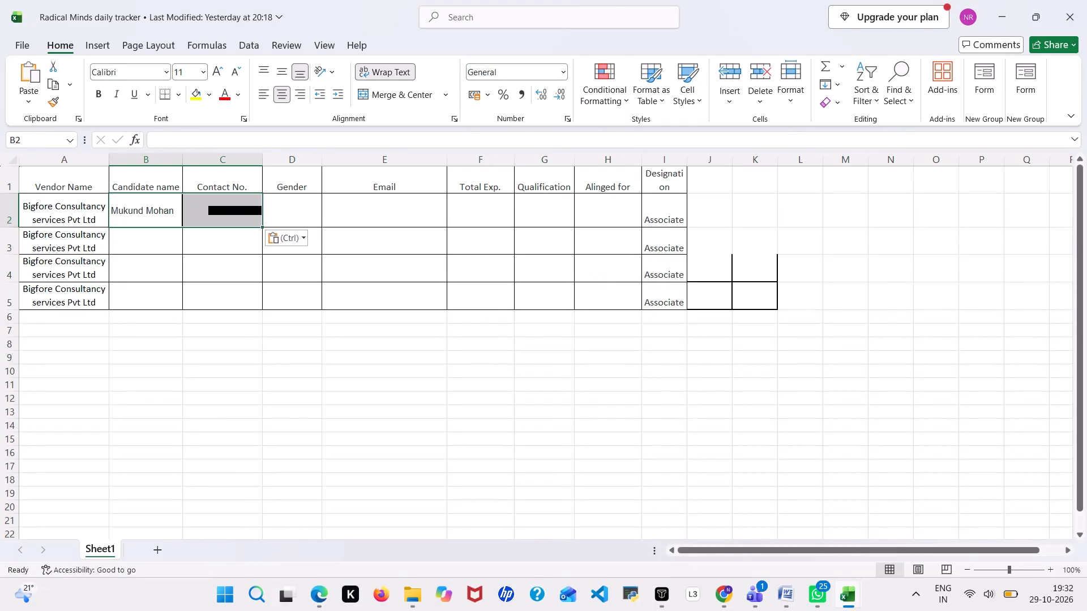
key("Right")
key("shift+m")
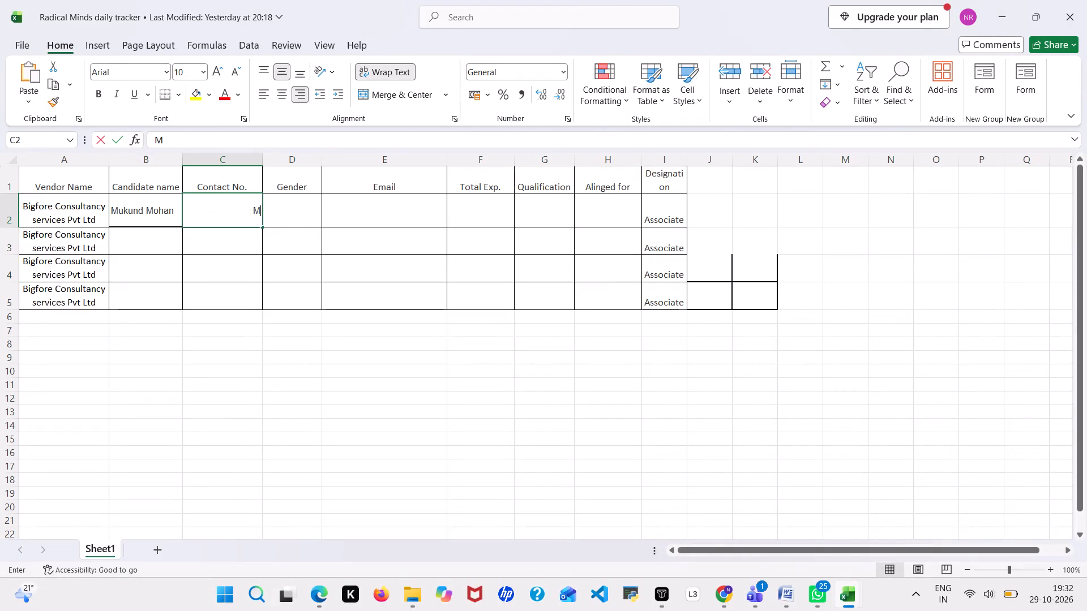
key("BackSpace")
key("ctrl+z")
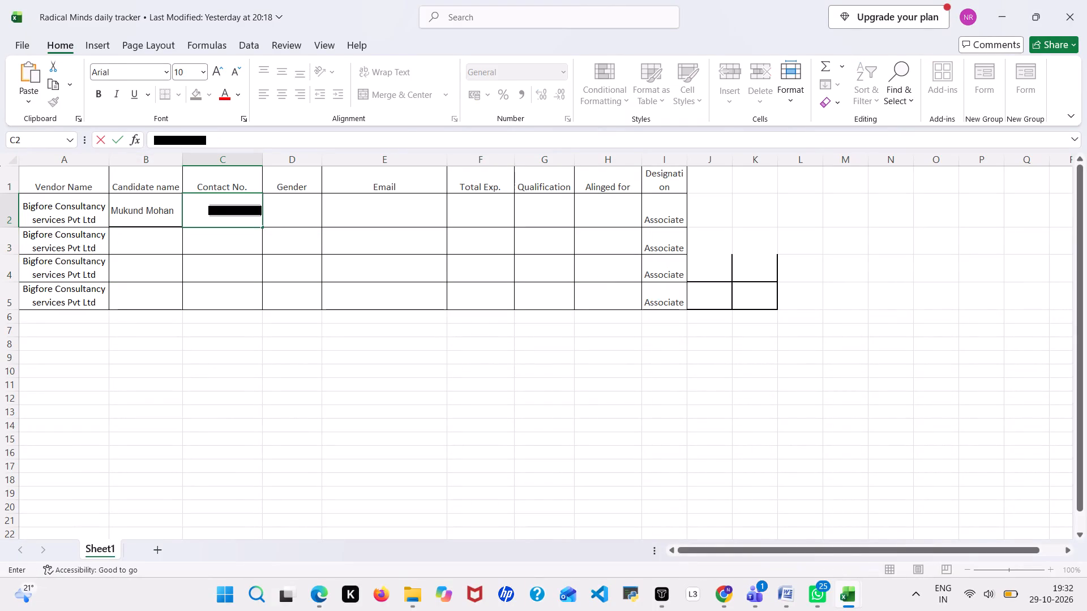
key("Right")
key("shift+m")
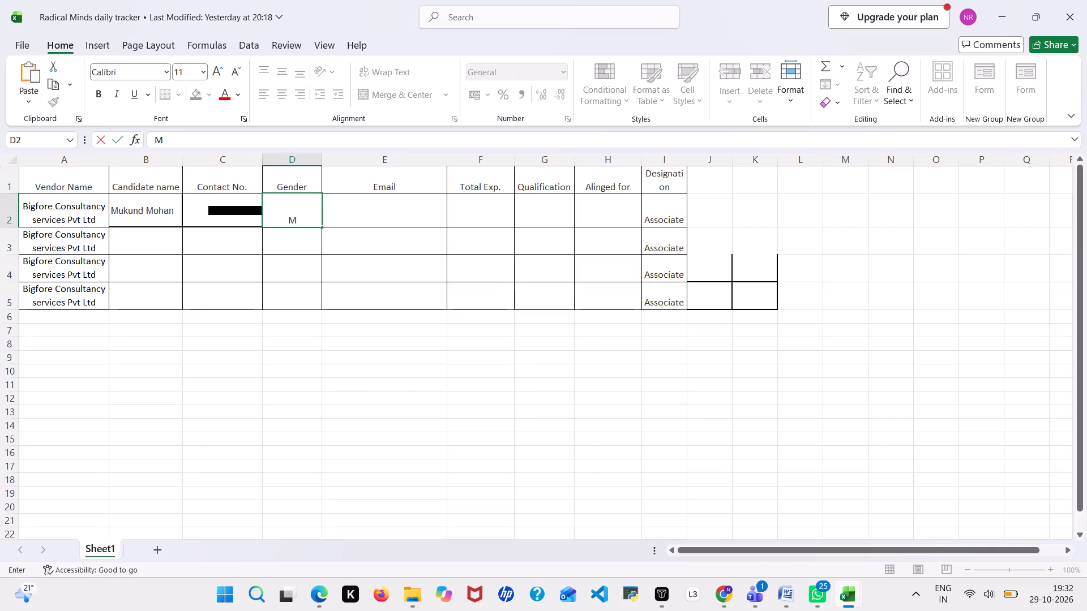
type("ale")
key("Right")
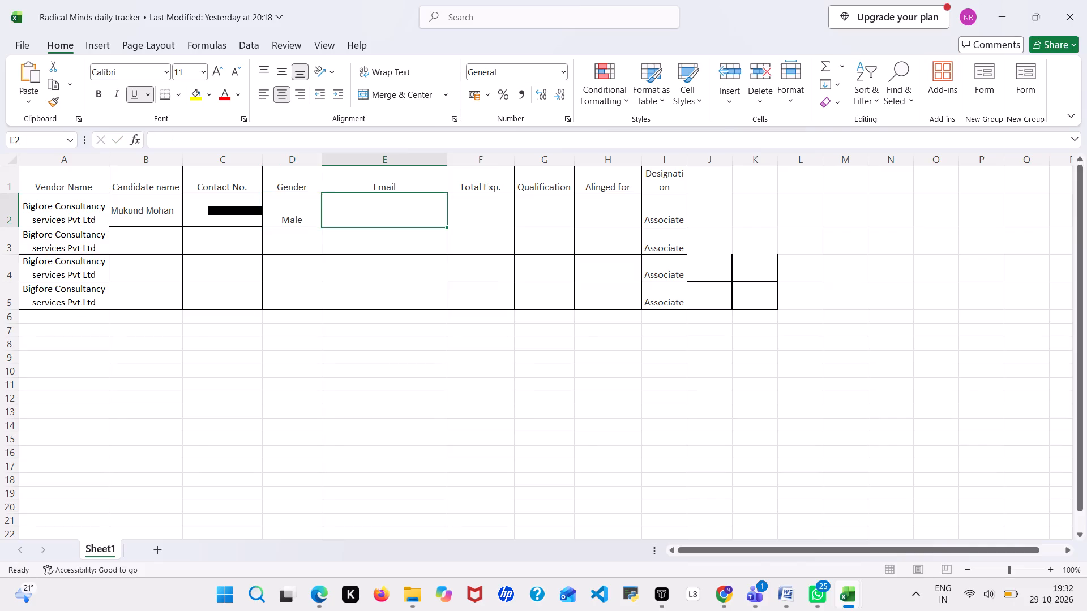
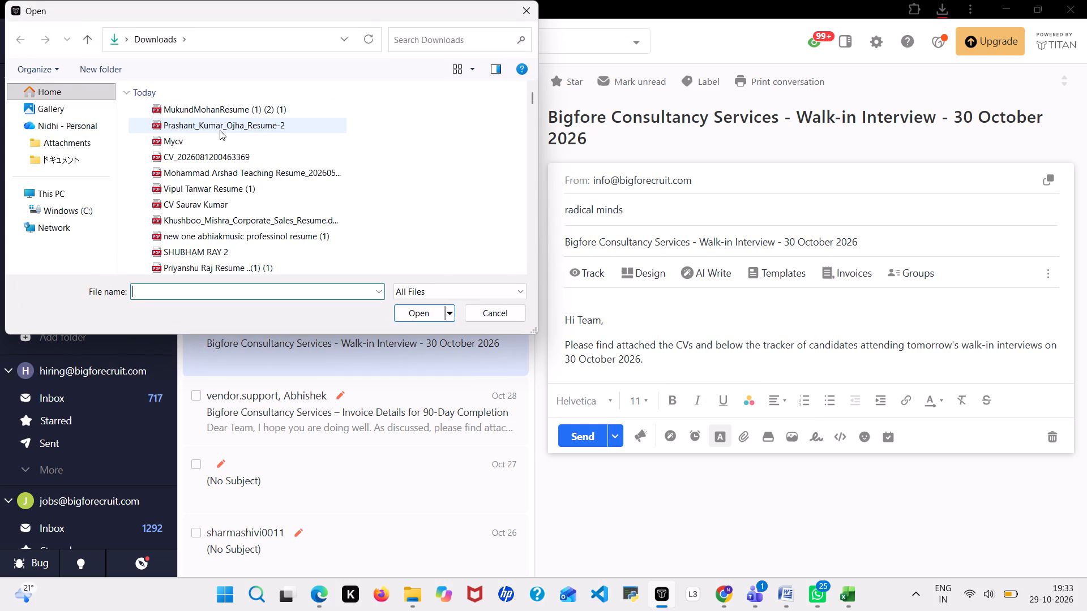
Attach the candidate's most recently downloaded resume PDF from Downloads to the Radical Minds walk-in interview draft.
left_click(220, 111)
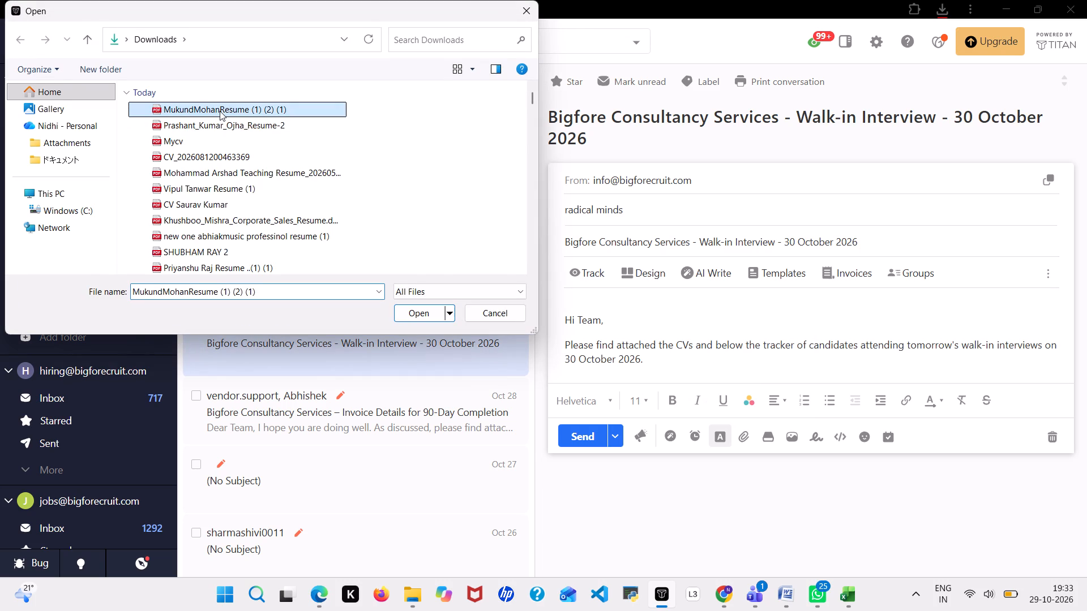
left_click(422, 305)
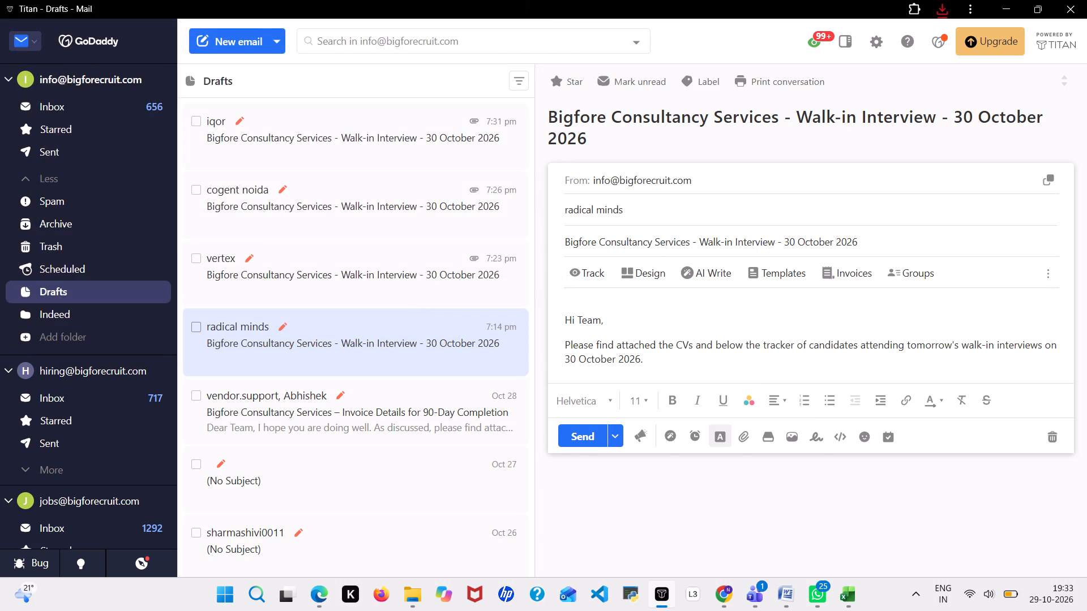
Open the recent download history to find the resume just attached.
left_click(948, 2)
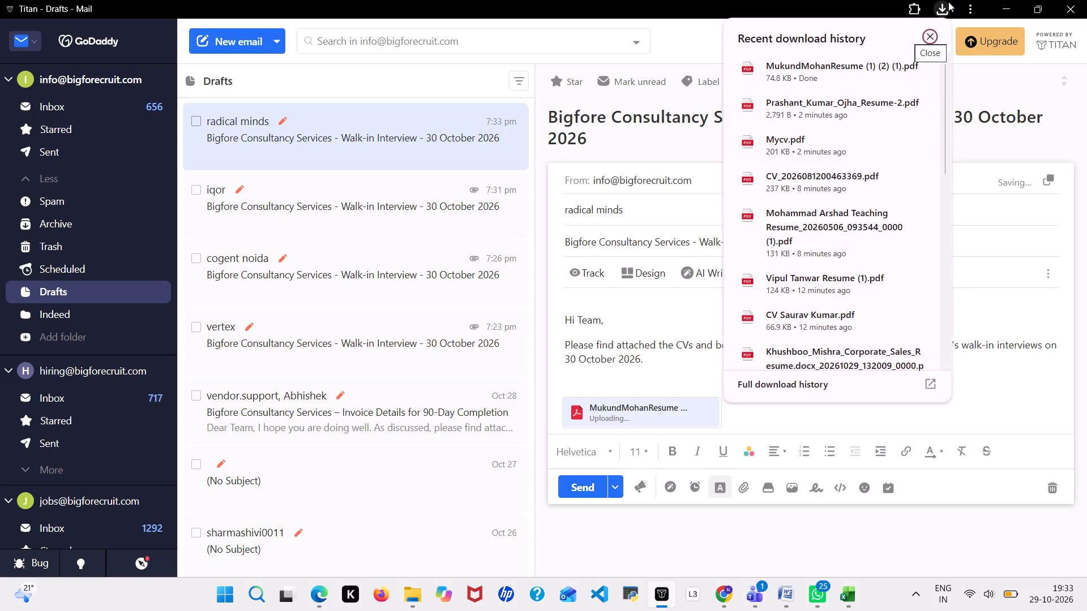
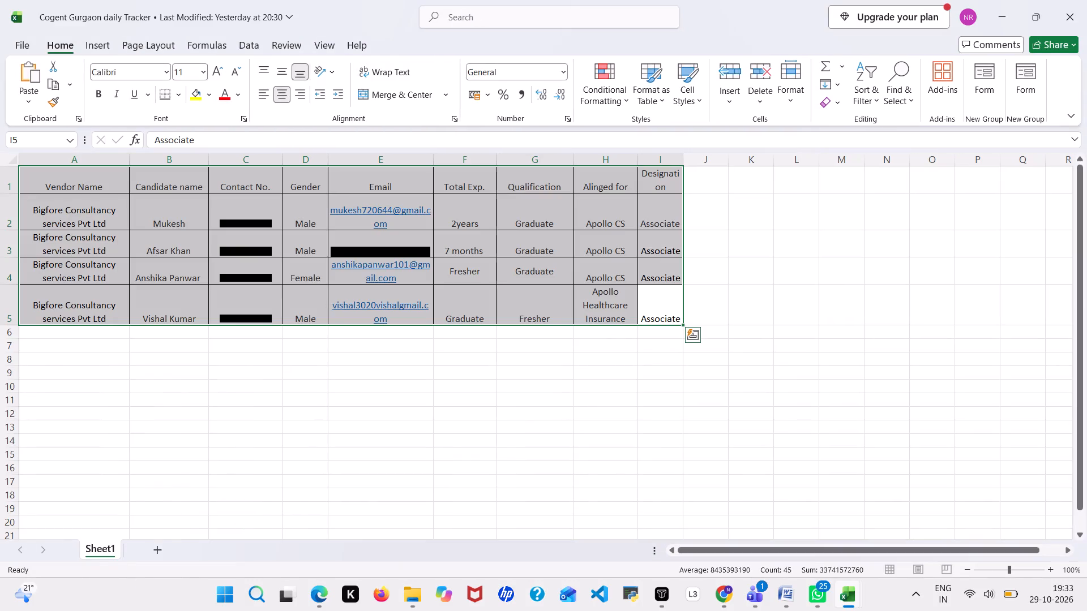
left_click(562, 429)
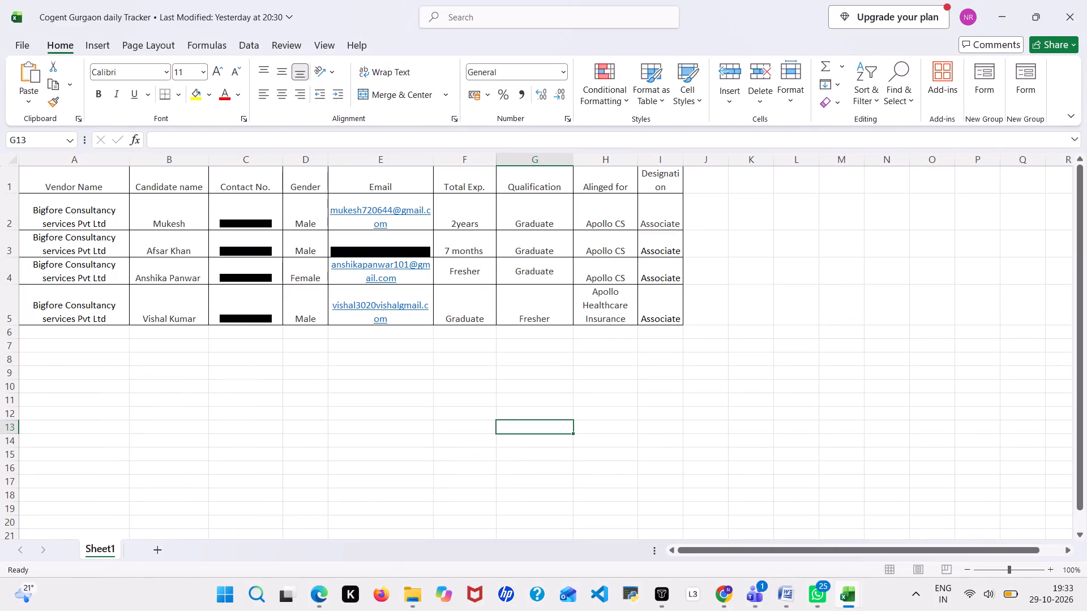
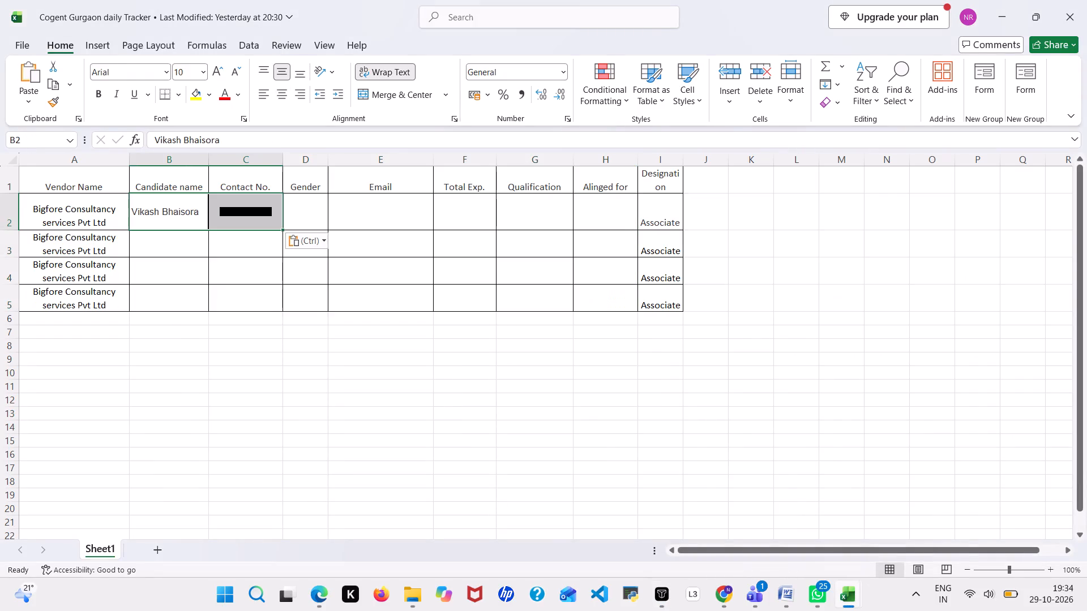
Enter Male as the gender for the first candidate in the Cogent Gurgaon daily tracker.
left_click_drag(332, 214, 309, 214)
left_click(309, 214)
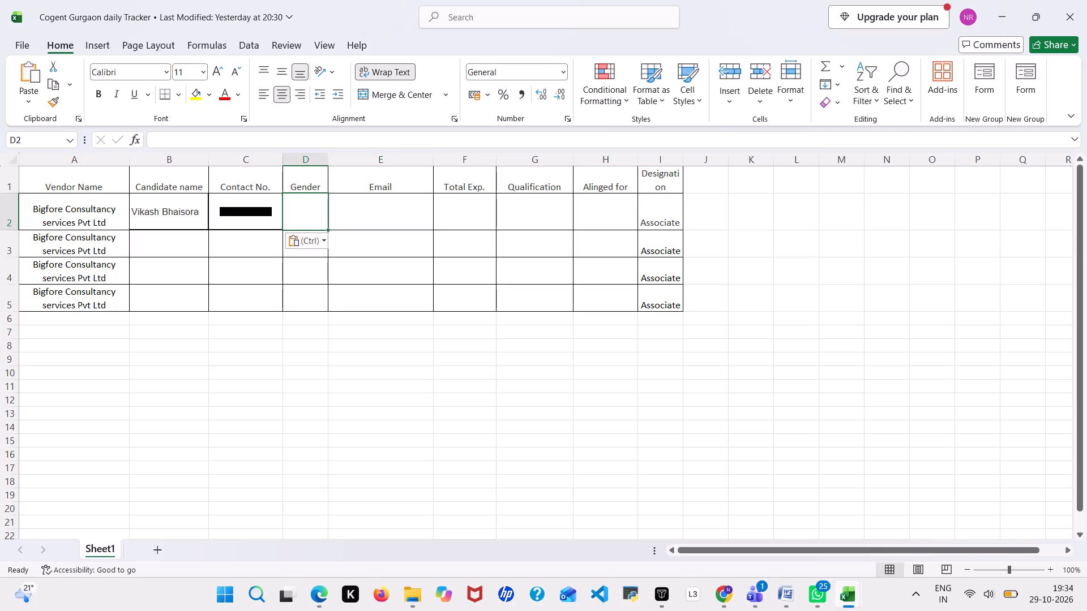
type("Male")
key("Right")
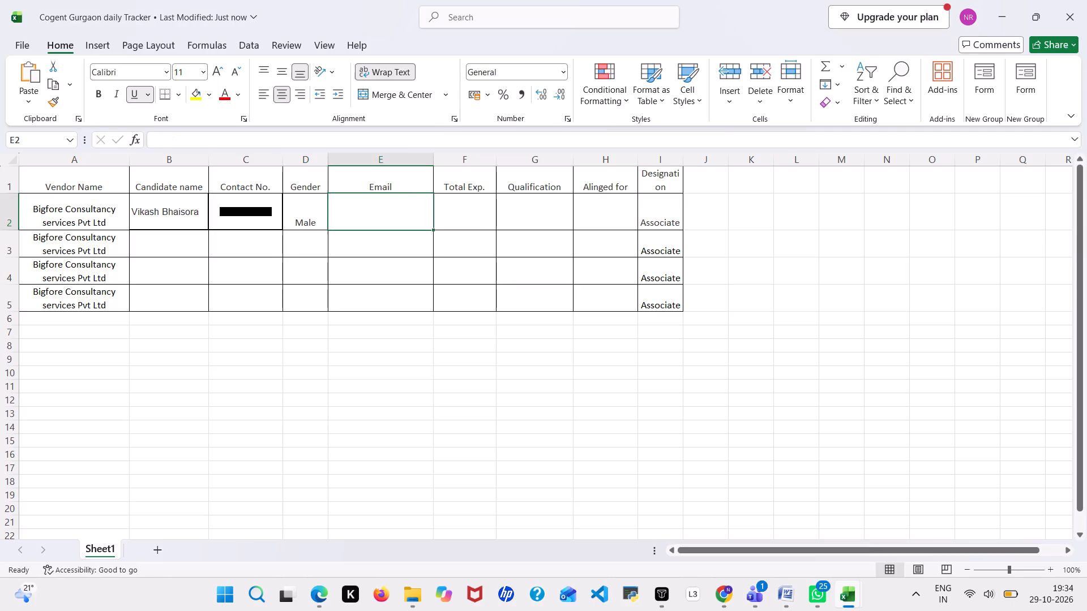
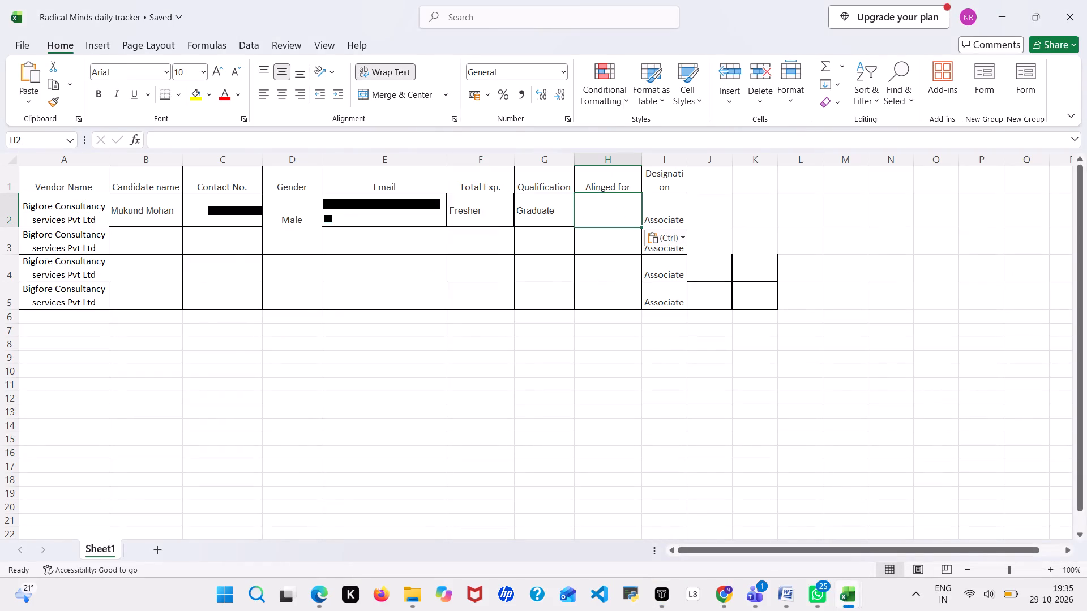
Select the first candidate's entries from Candidate name through Qualification in the Radical Minds daily tracker.
left_click_drag(547, 212, 174, 212)
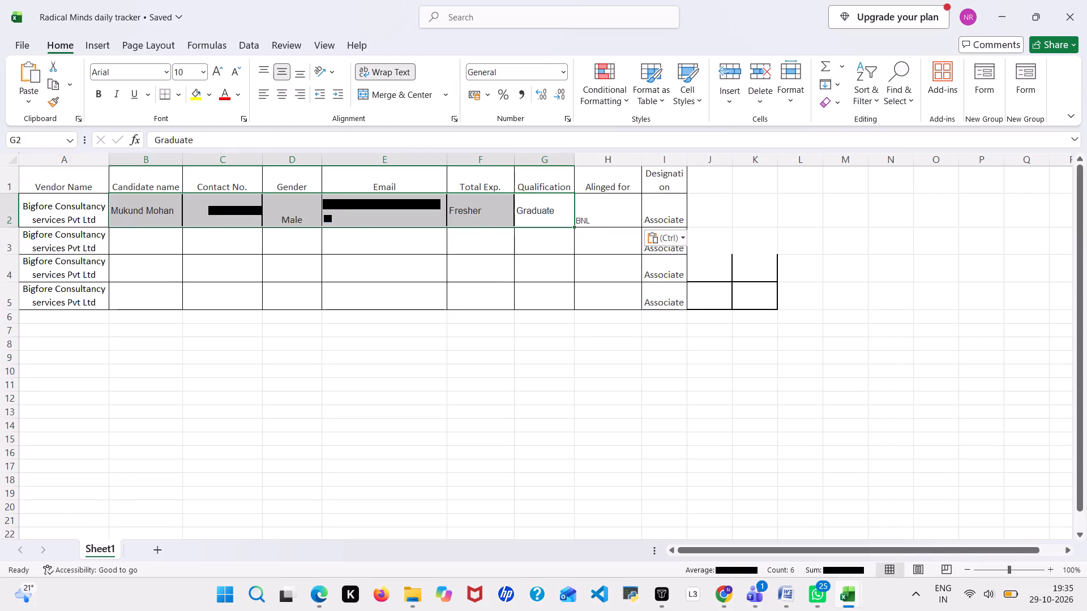
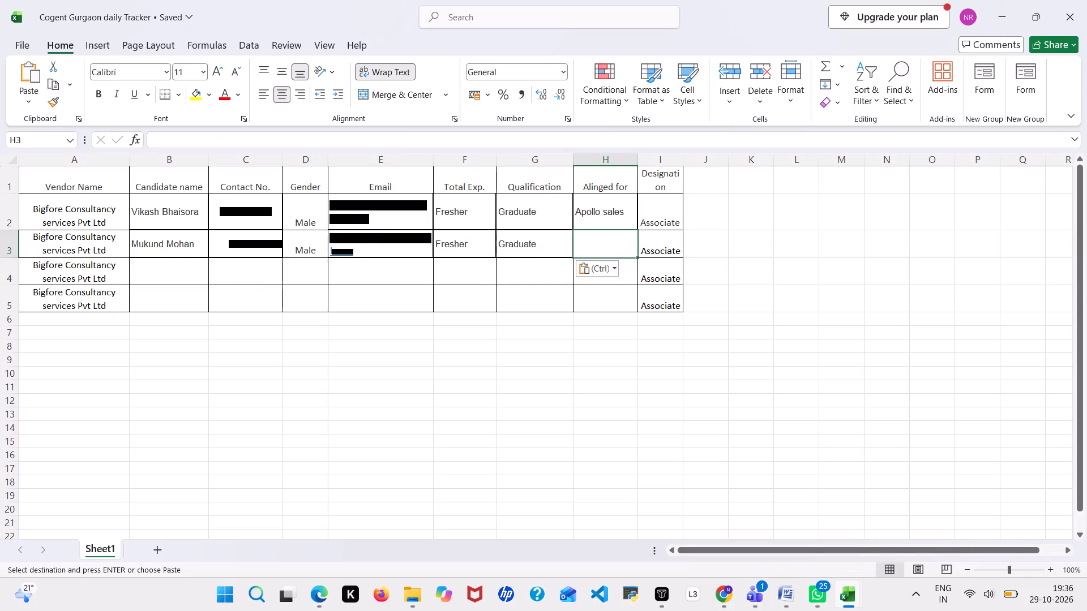
Fill the Alinged for value "Apollo sales" from the first candidate's row down to the second candidate's row in the Cogent Gurgaon tracker.
left_click(610, 223)
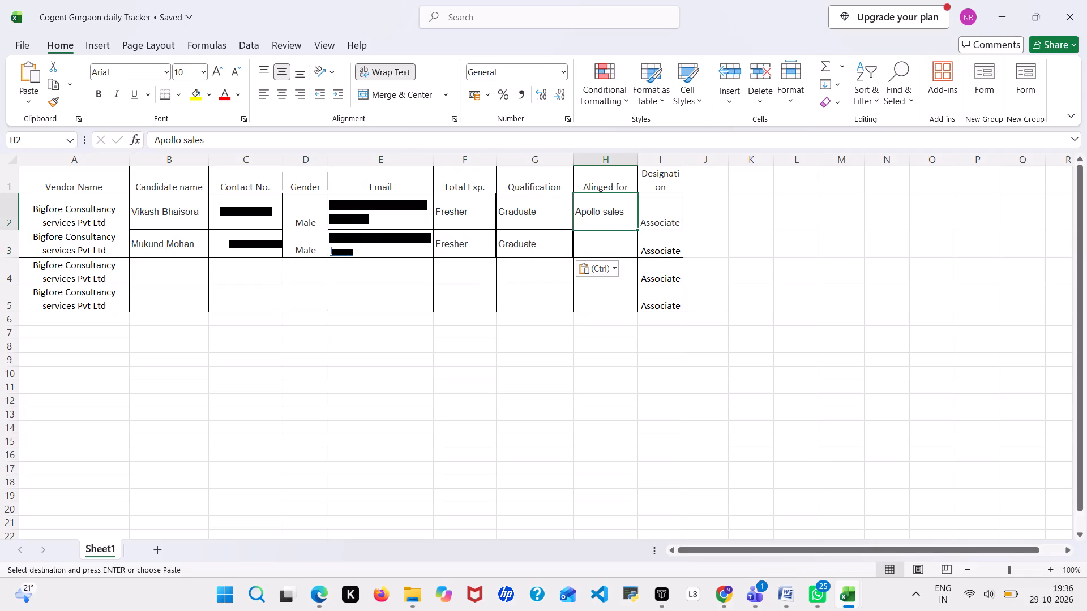
left_click_drag(637, 229, 640, 251)
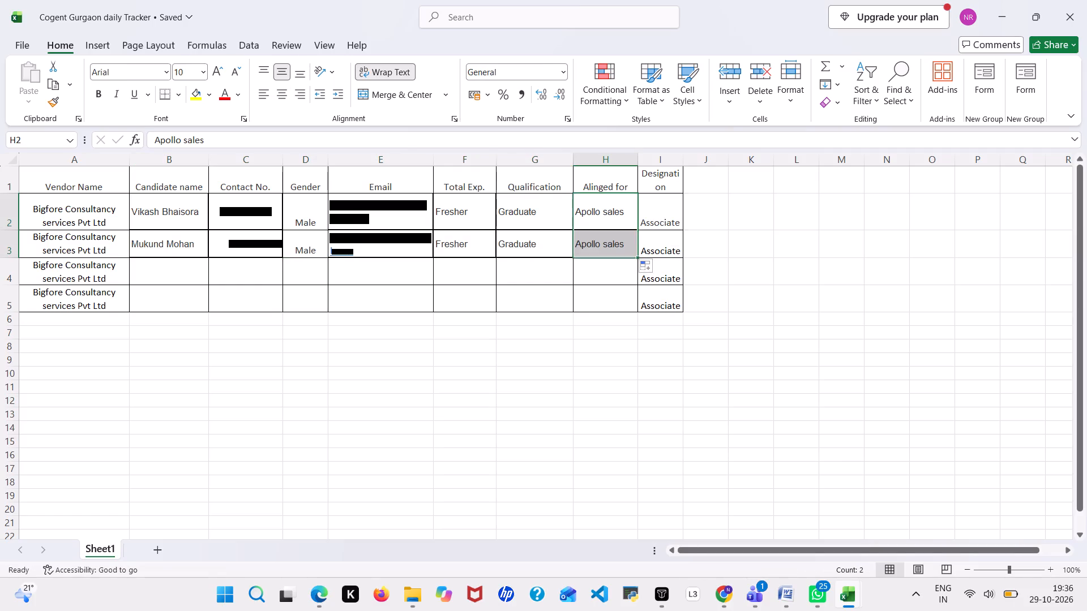
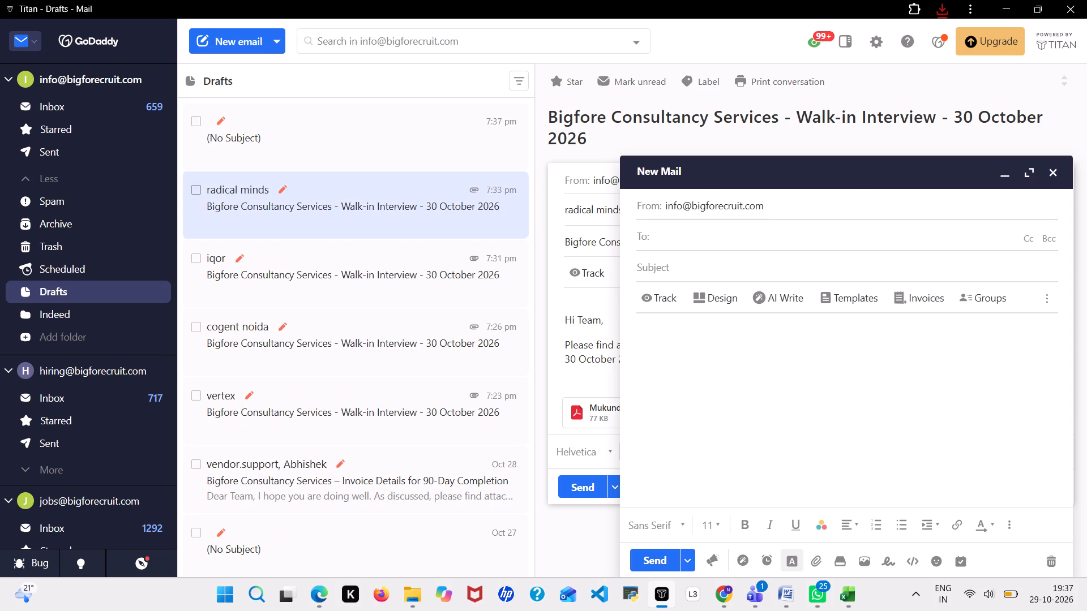
Copy the 30 October 2026 walk-in interview subject and the "Hi Team" message text from the radical minds draft into the new email.
left_click_drag(551, 116, 586, 144)
key("ctrl+c")
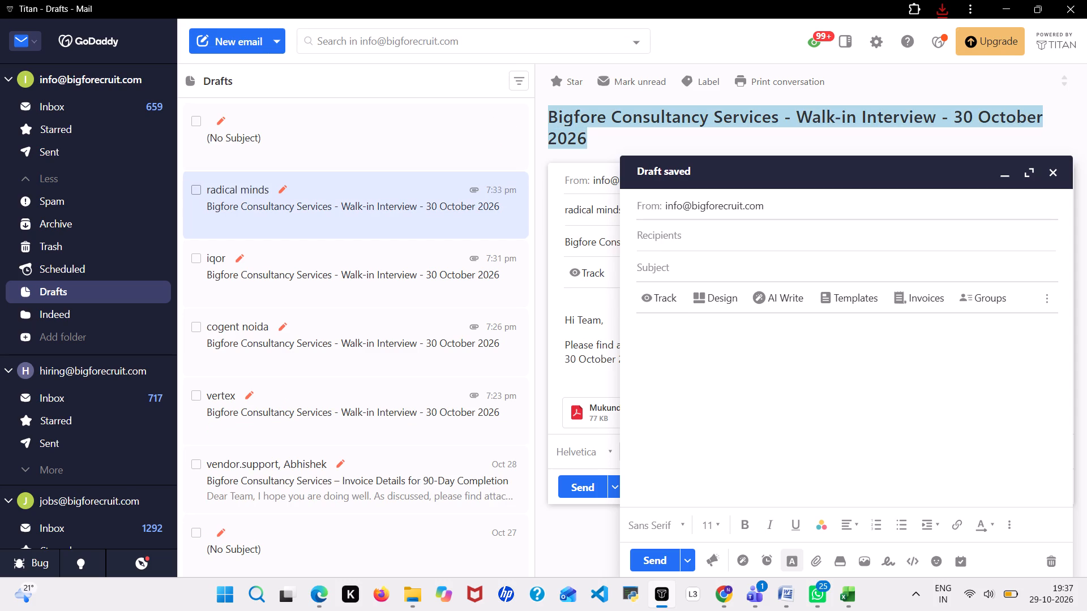
left_click(653, 258)
key("ctrl+v")
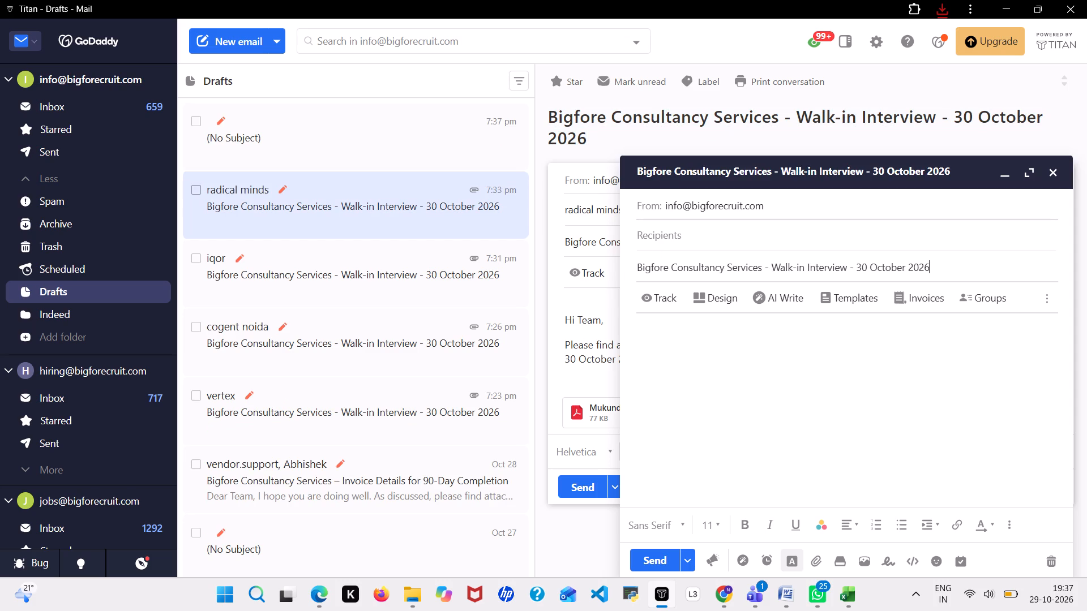
left_click_drag(565, 320, 692, 376)
key("ctrl+c")
left_click(668, 348)
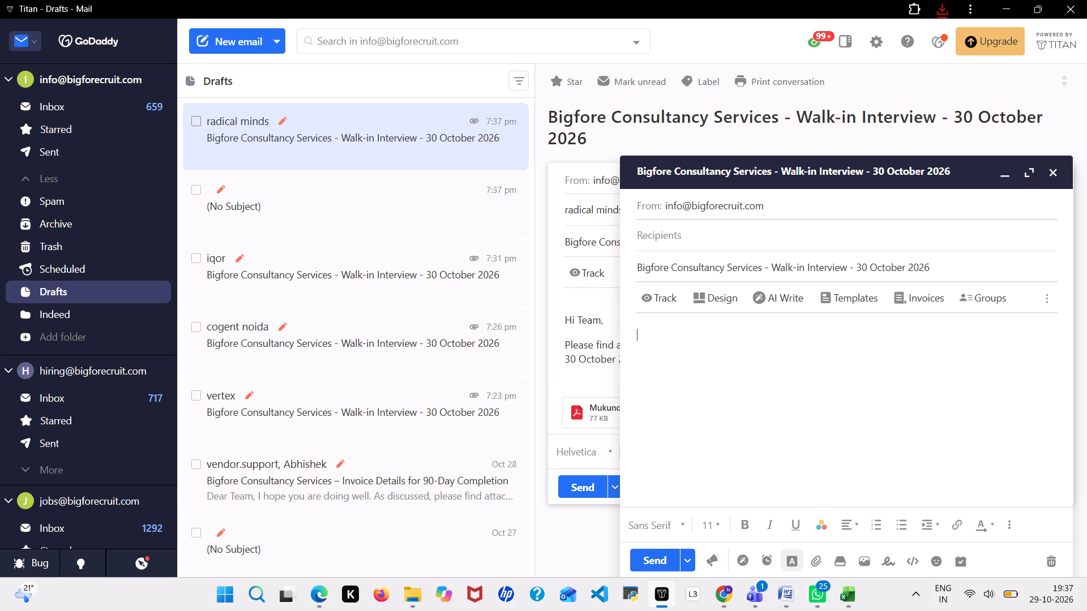
key("ctrl+v")
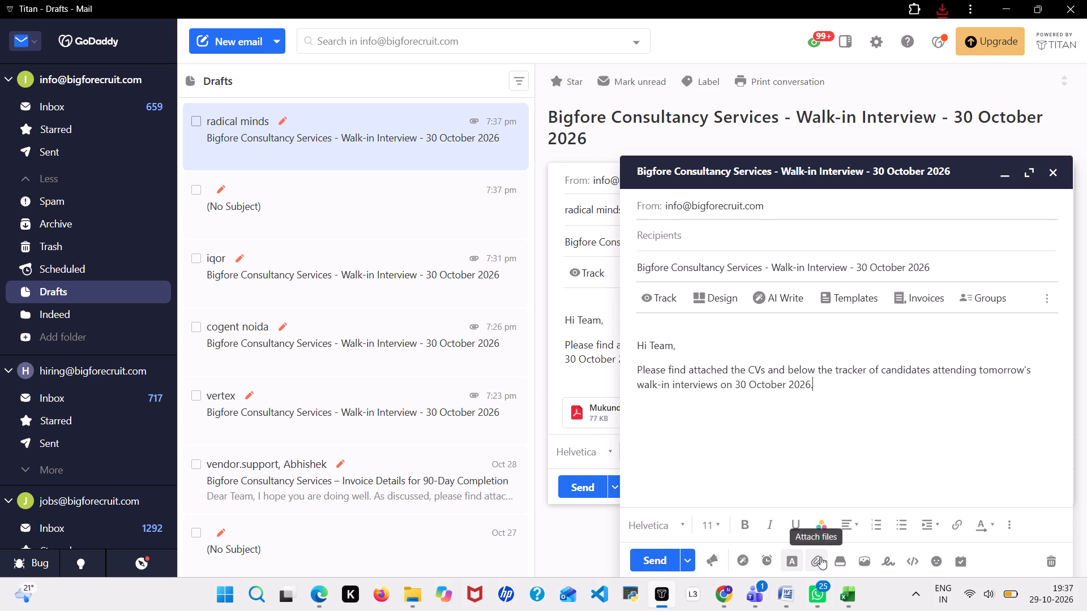
Attach "New sales resume (1)" and the Mukund resume, copy "(1) (2) (1)", from Downloads to the new email.
left_click(820, 557)
left_click(802, 461)
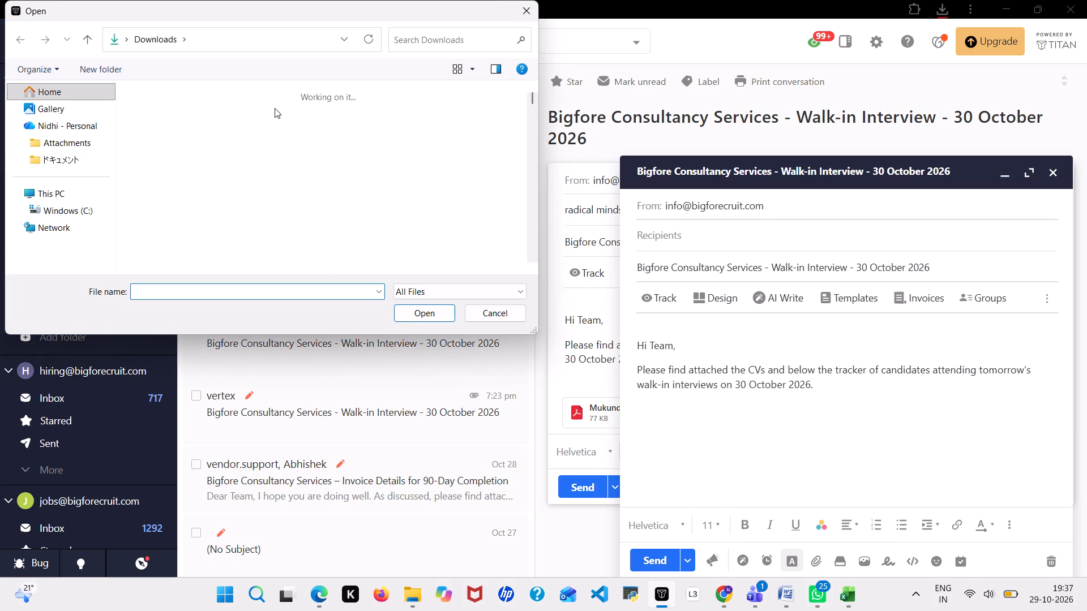
left_click(273, 108)
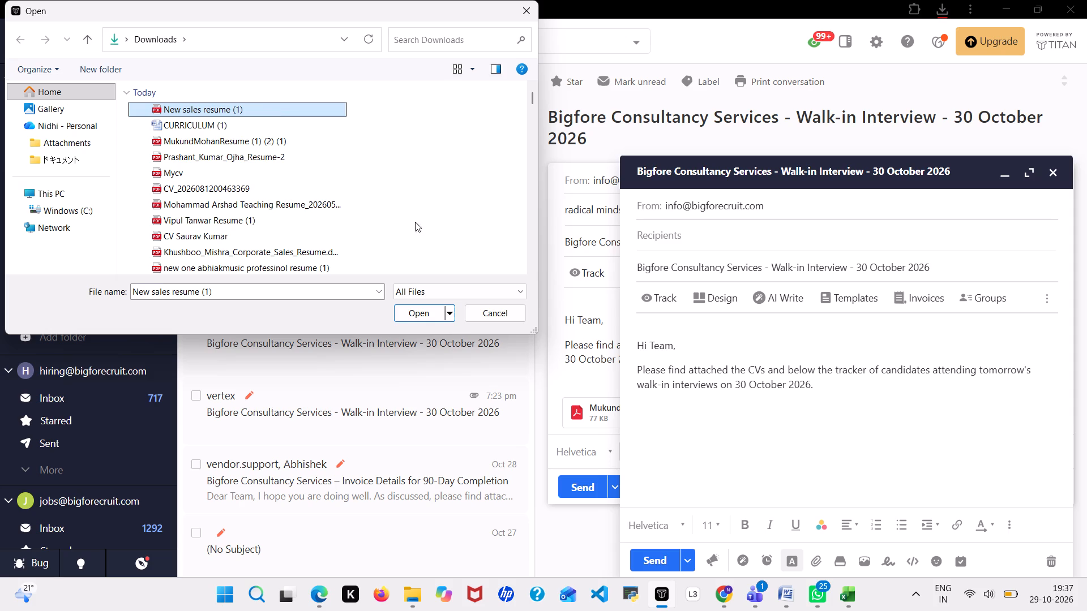
left_click(421, 322)
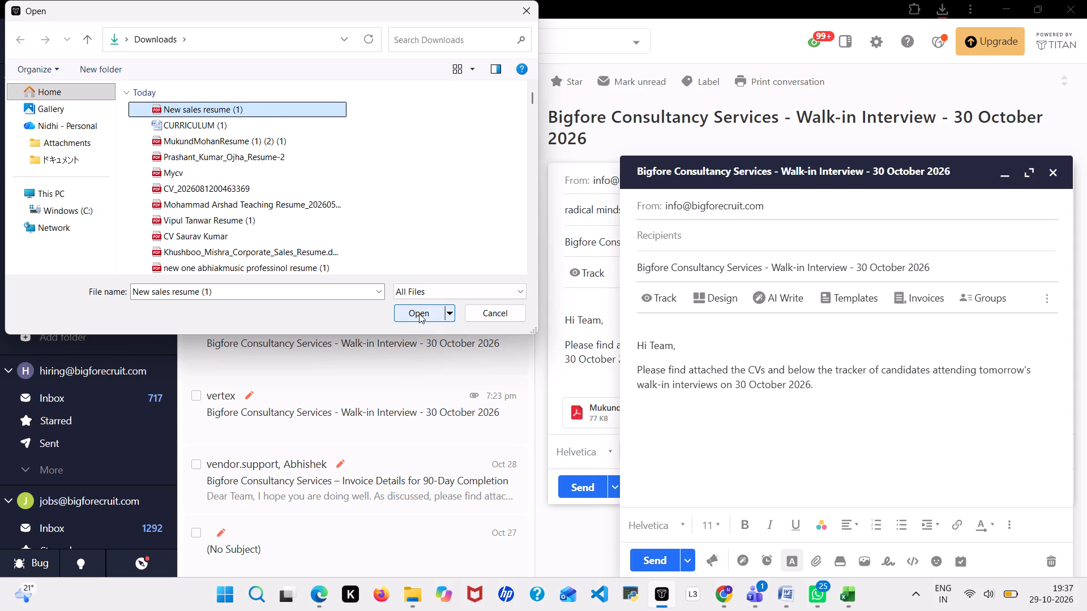
left_click(419, 313)
left_click(817, 562)
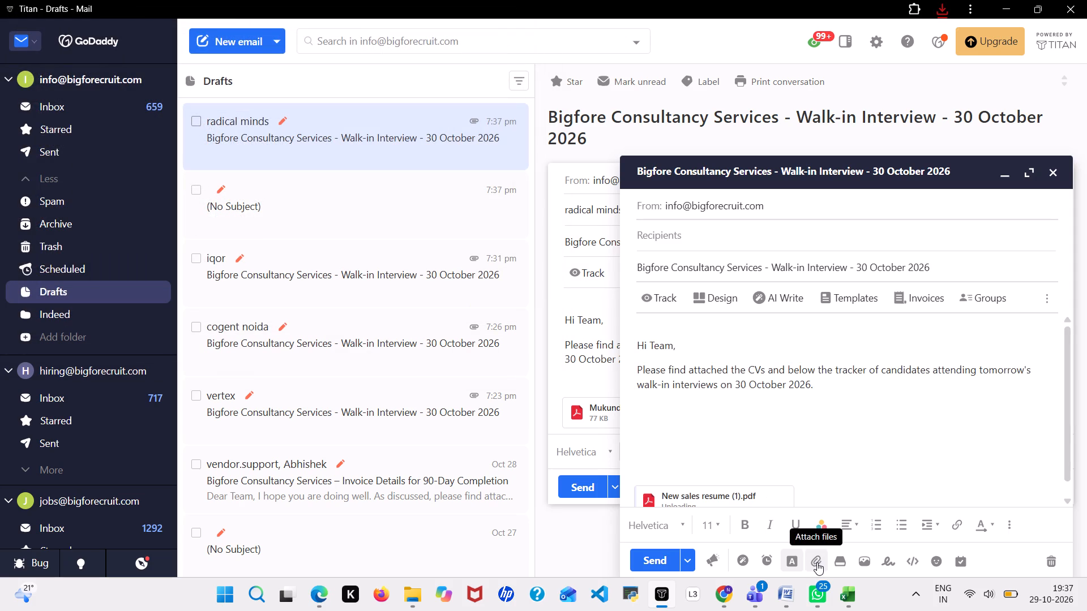
left_click(803, 466)
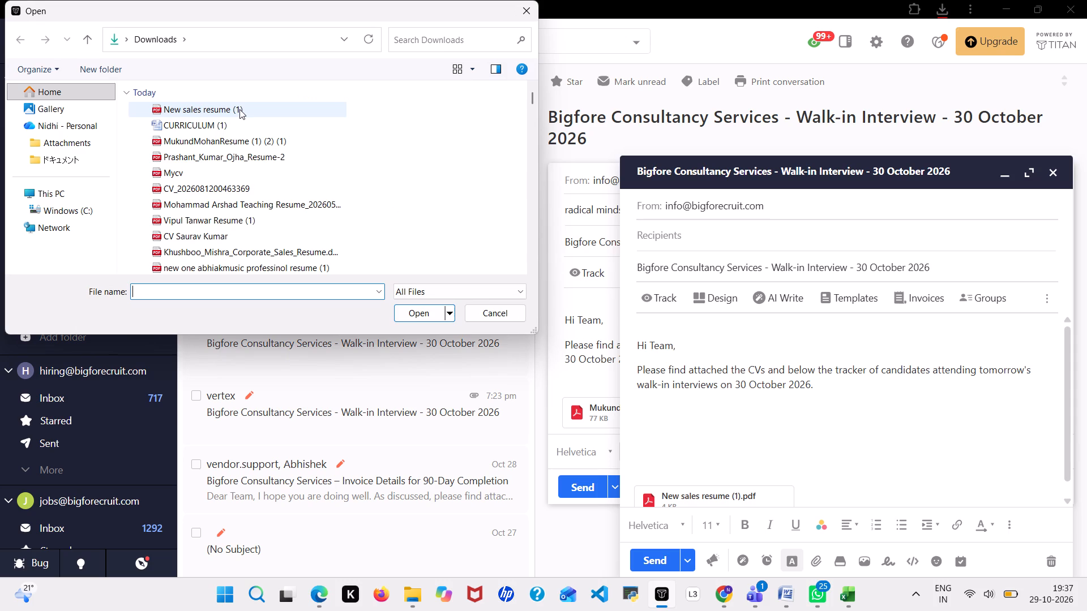
left_click(213, 139)
left_click(425, 313)
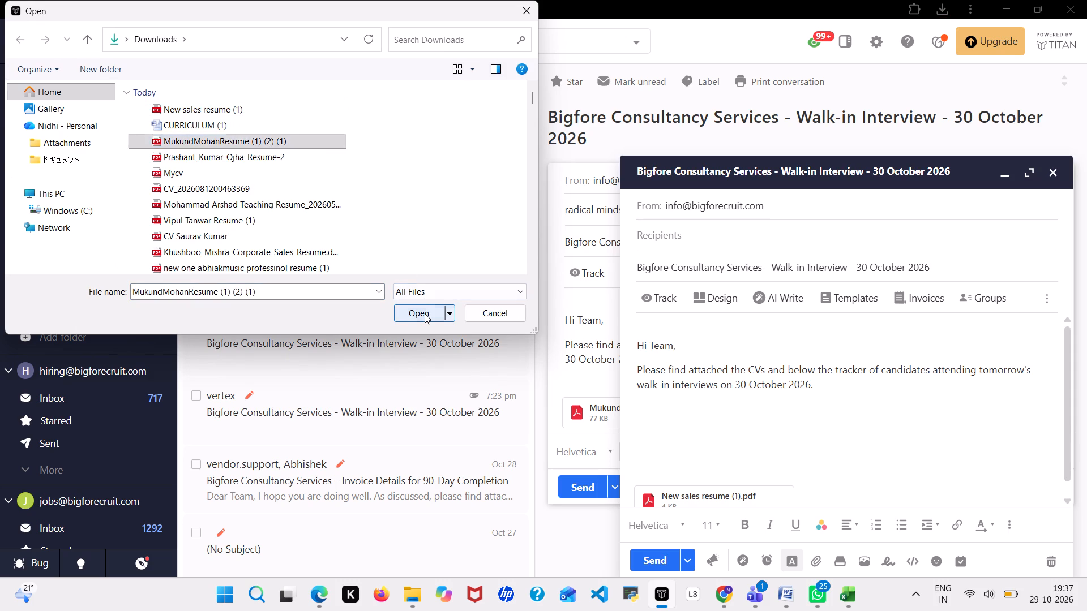
scroll(822, 379, "down", 1)
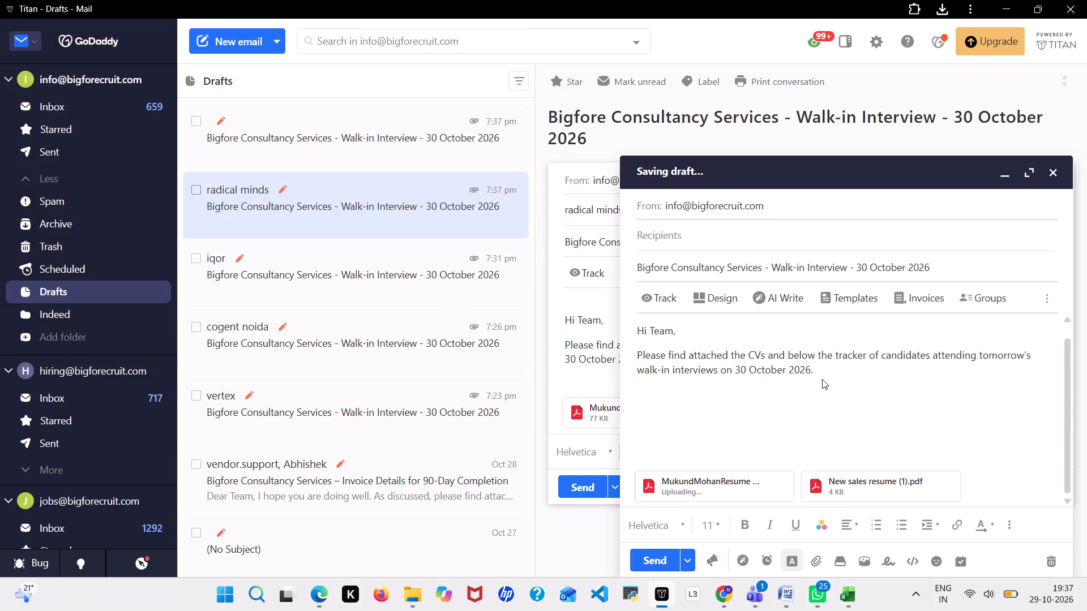
Save the new walk-in interview email as a draft with the recipient left blank, and close it.
left_click(739, 243)
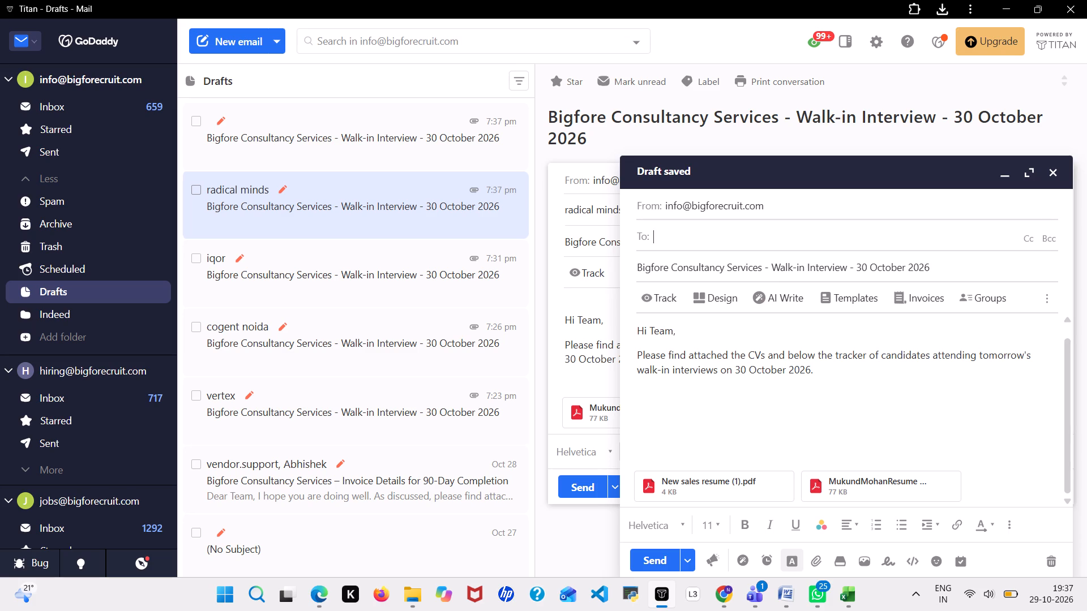
left_click(1059, 178)
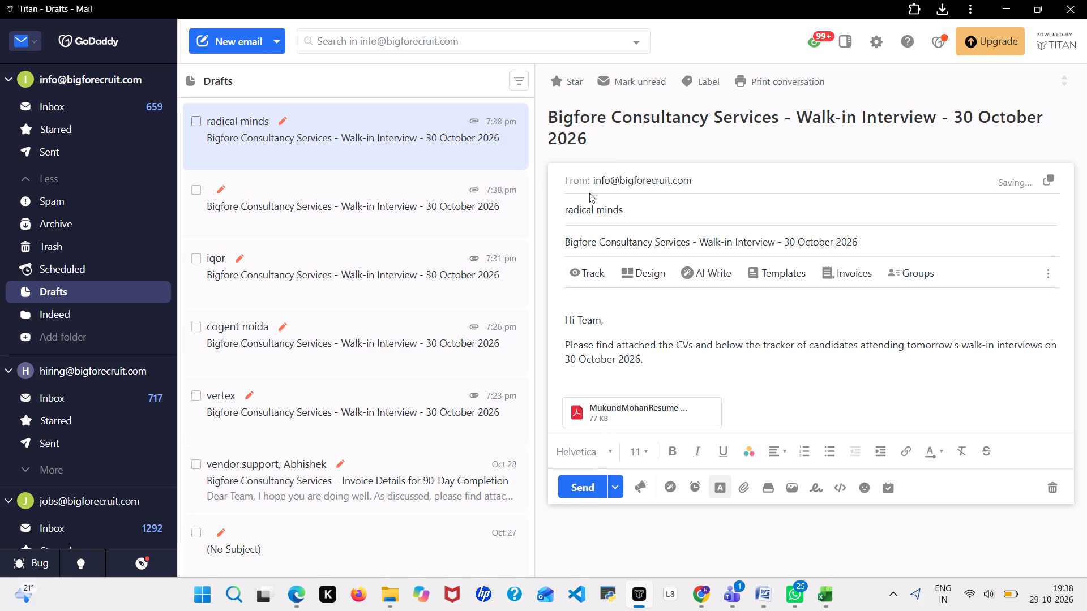
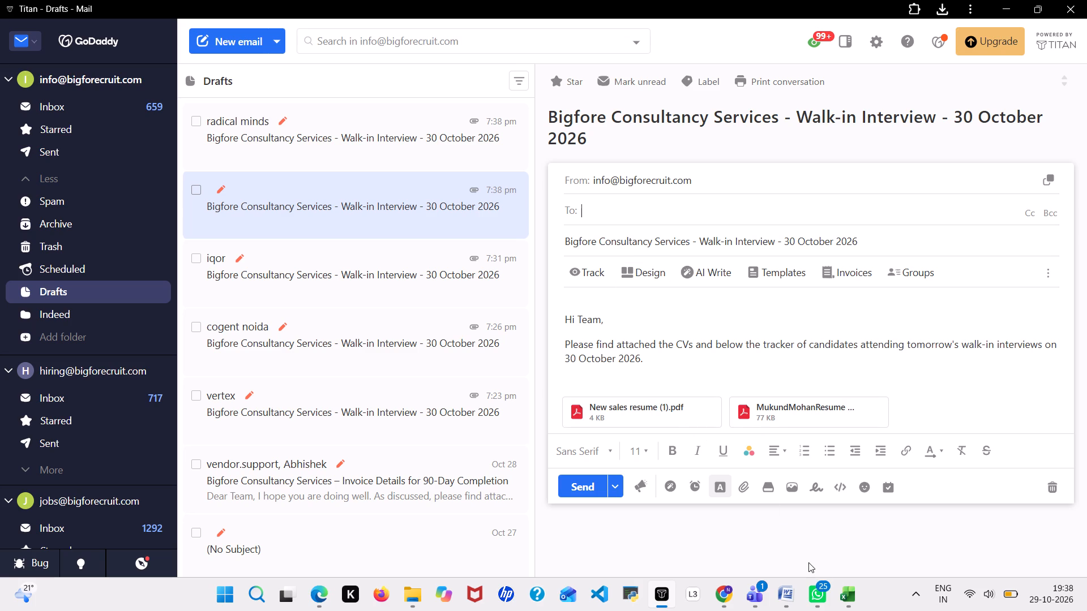
Format the header and two candidate rows of the Cogent Gurgaon daily tracker as Calibri 11, bottom-aligned and centred horizontally.
left_click(1021, 494)
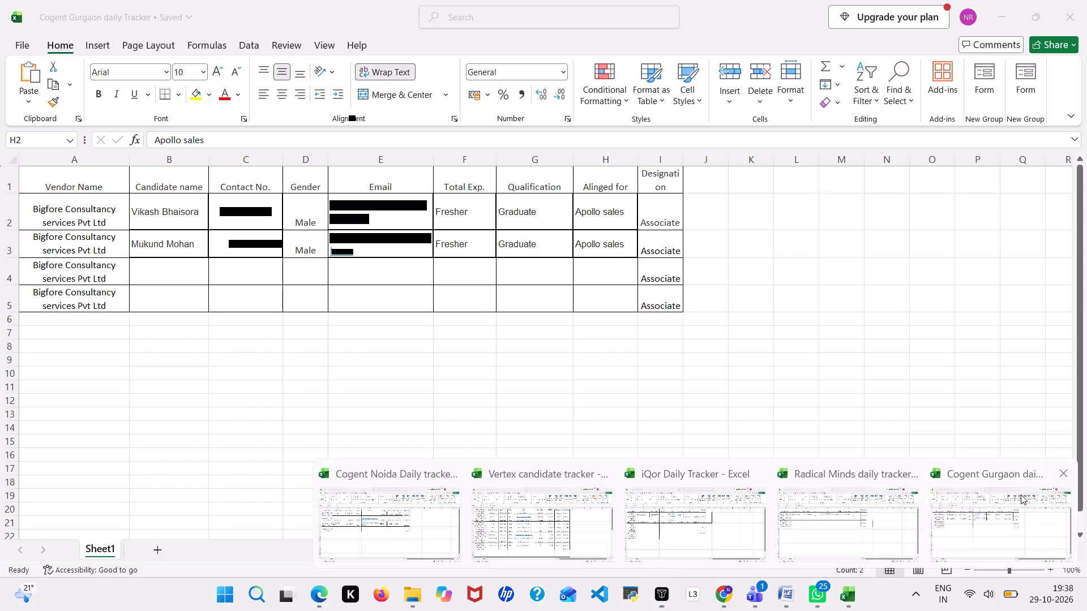
left_click_drag(669, 251, 200, 189)
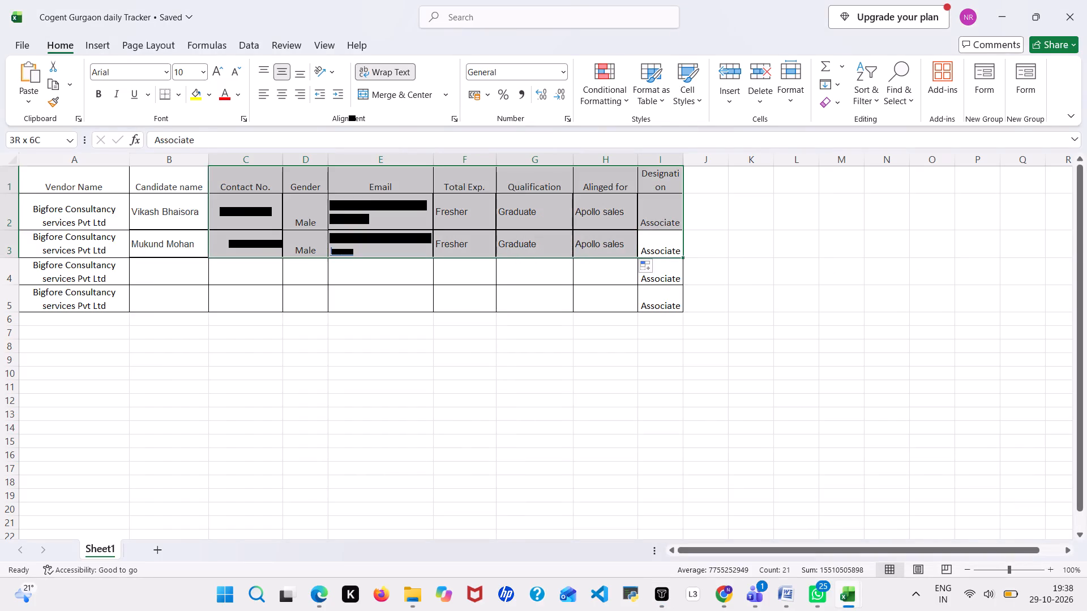
left_click_drag(200, 189, 27, 183)
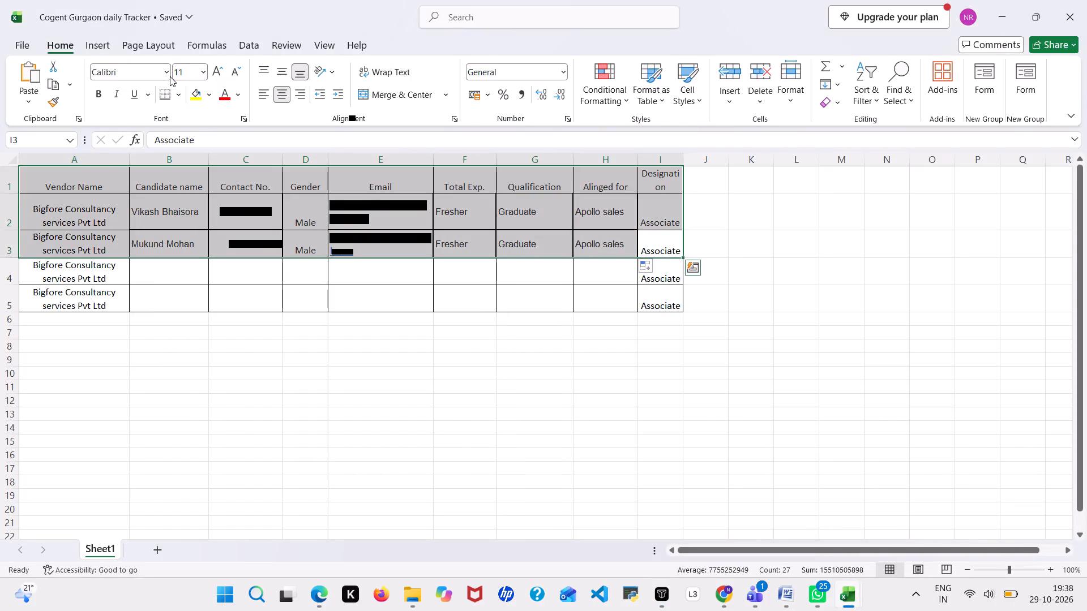
left_click(168, 74)
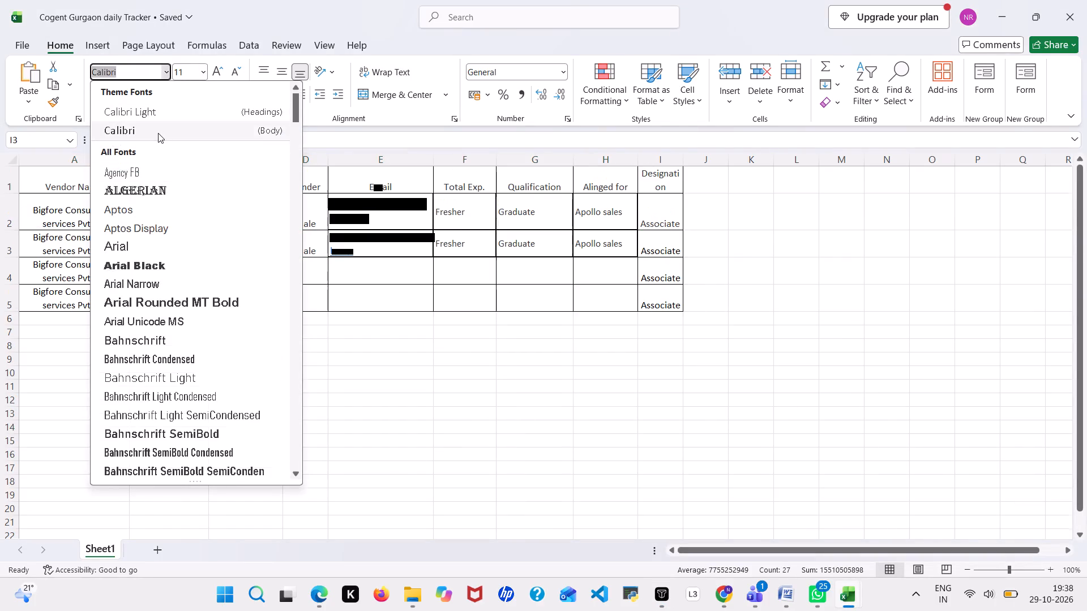
left_click(158, 132)
left_click(201, 73)
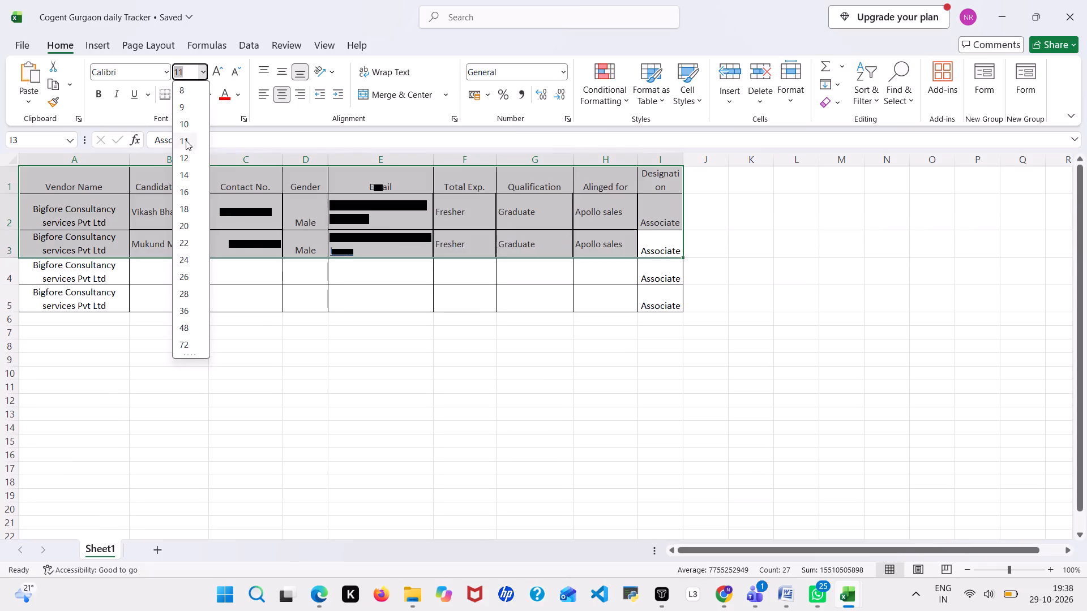
left_click(186, 140)
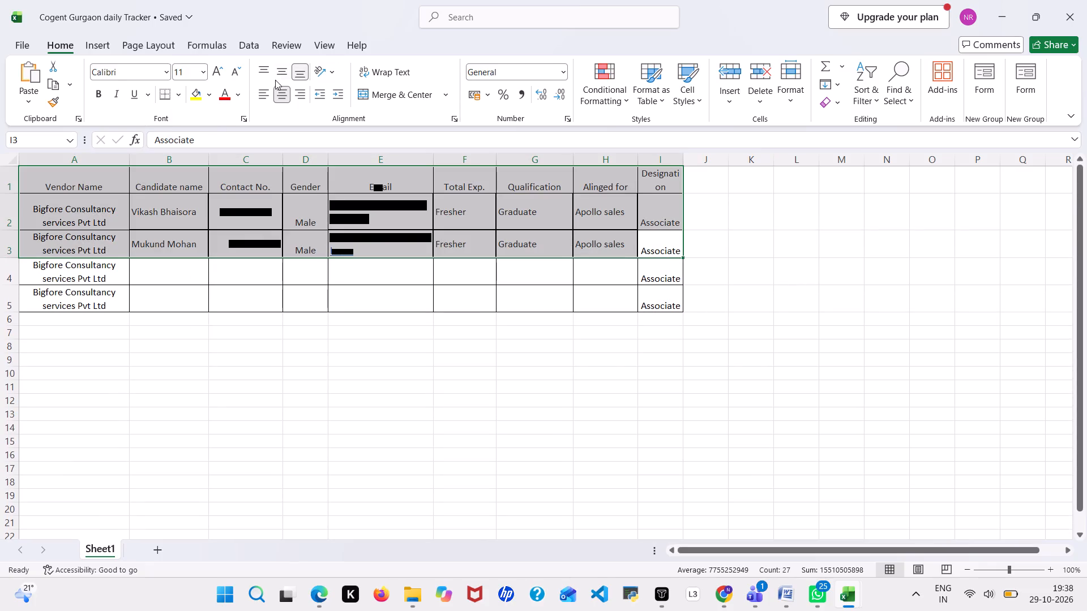
left_click(283, 95)
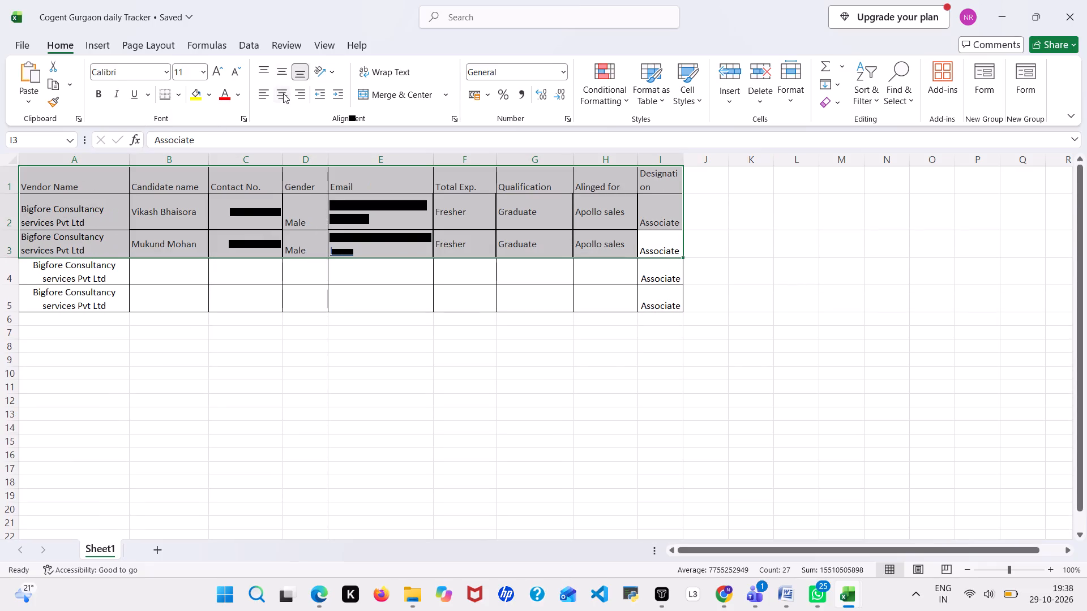
left_click(288, 71)
left_click(298, 71)
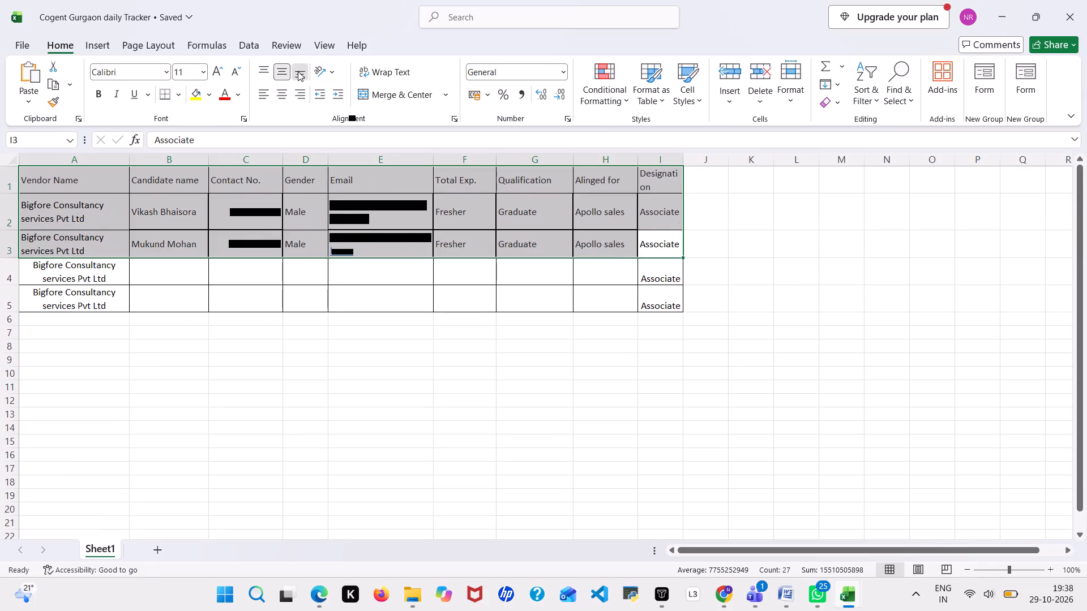
left_click(276, 95)
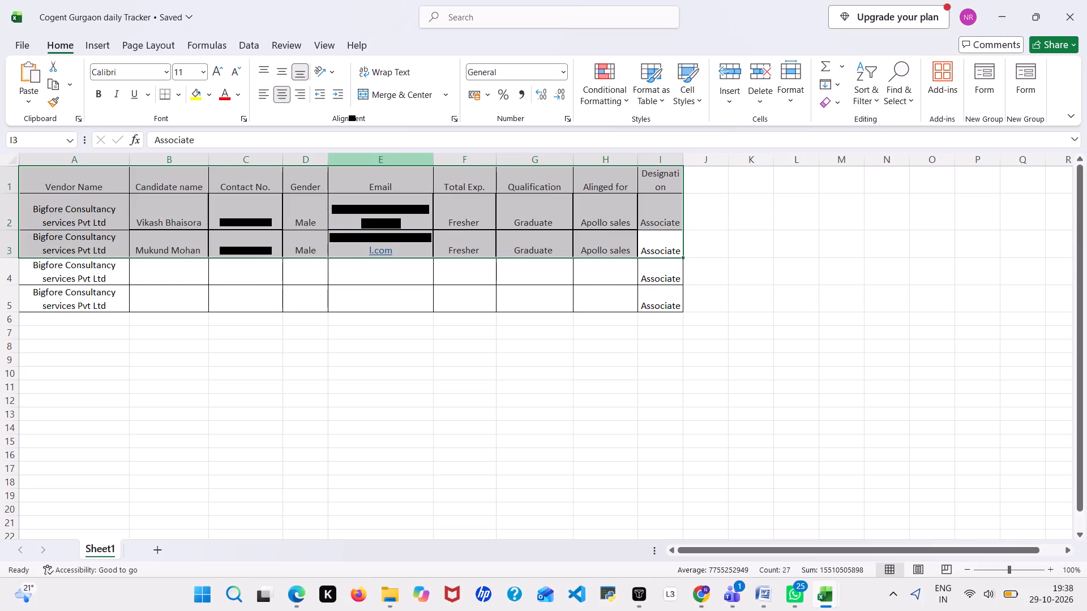
Copy the formatted Cogent Gurgaon tracker rows into the blank-recipient walk-in interview draft, below the message text.
key("ctrl+c")
left_click(631, 597)
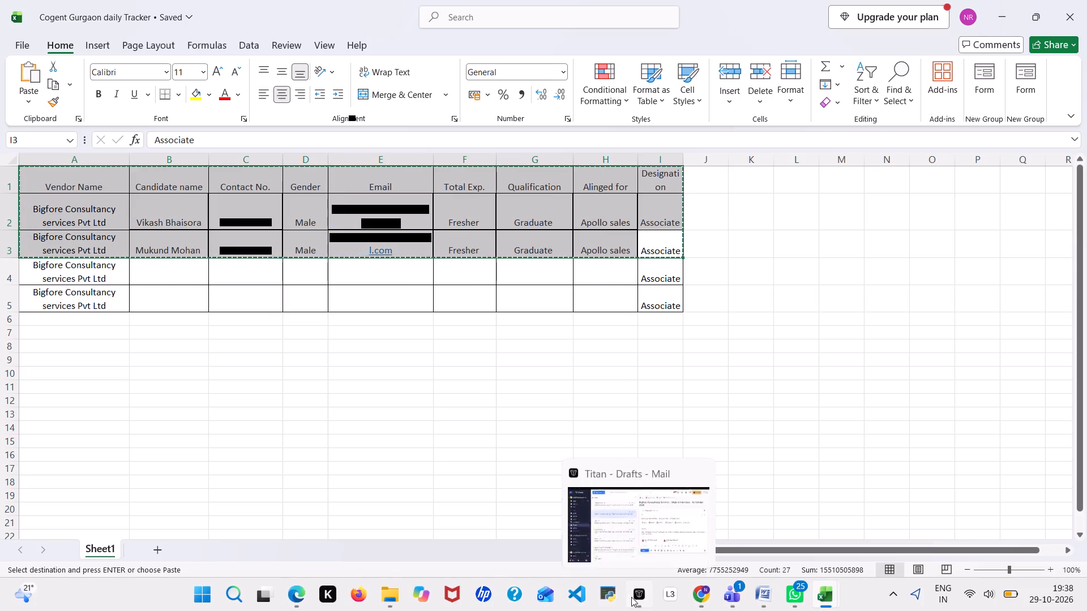
left_click(647, 360)
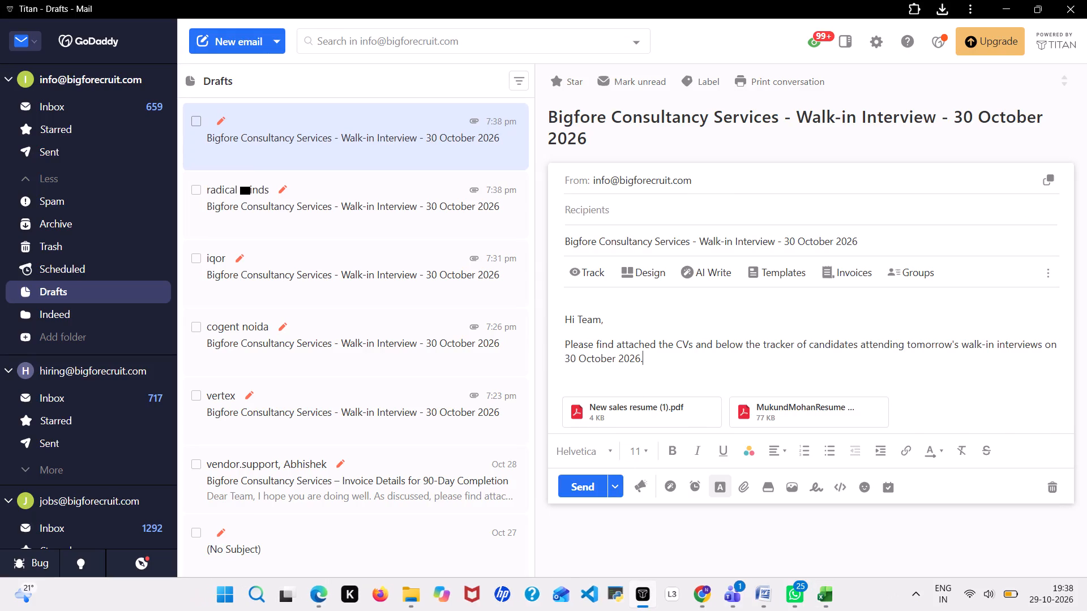
key("Return")
key("Return")
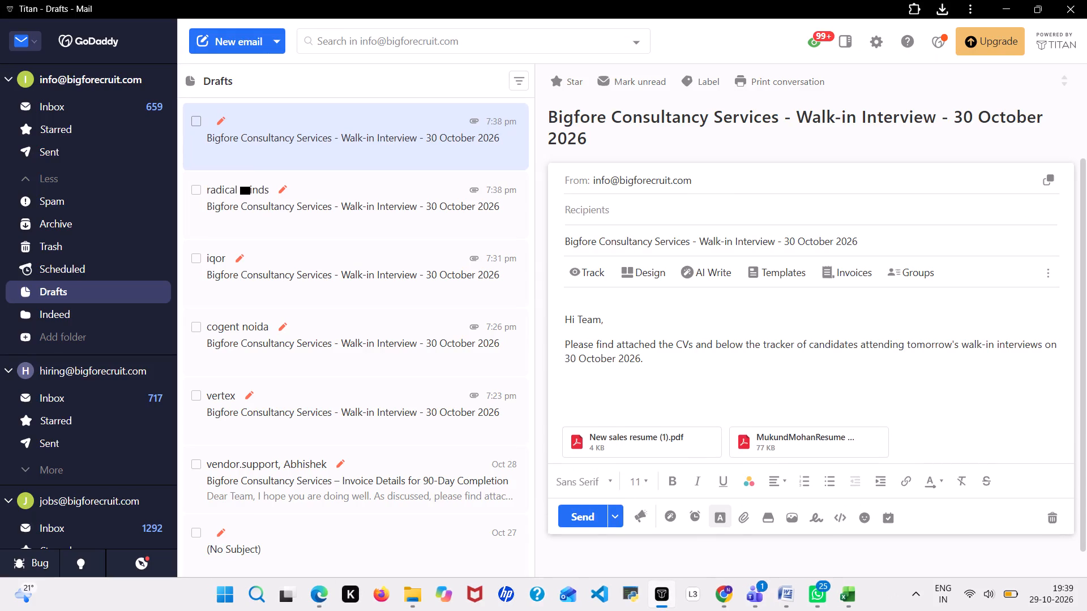
key("ctrl+v")
scroll(647, 360, "down", 1)
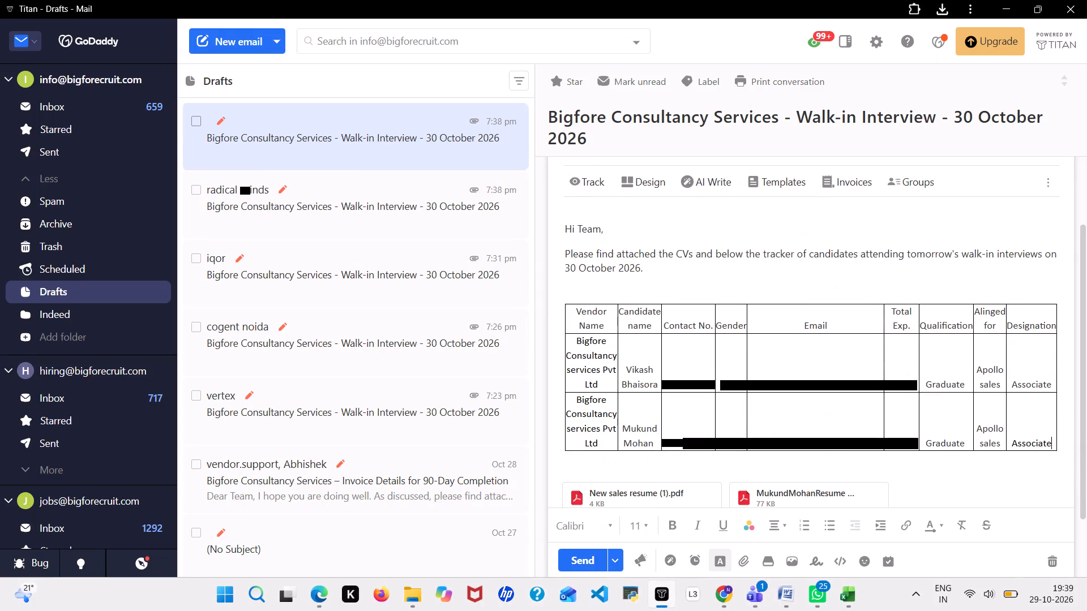
Add the sign-off "Thanks & Regards," with "Pawan" on the following line, below the tracker table in the draft.
left_click(1060, 449)
key("Return")
key("Return")
type("Thanks")
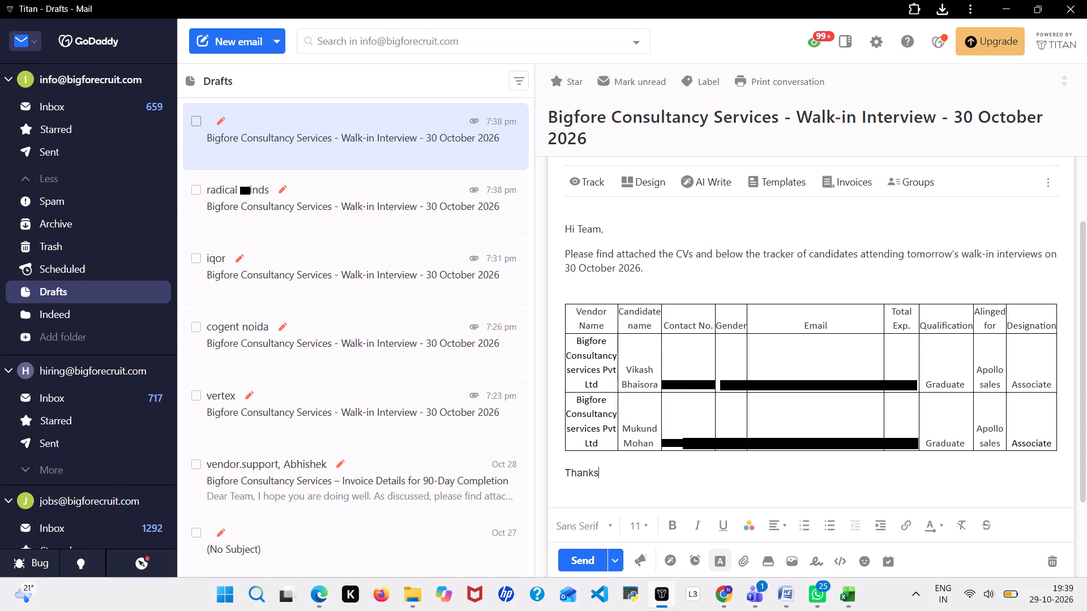
key("space")
type("& Regards,")
key("Return")
type("Pawan")
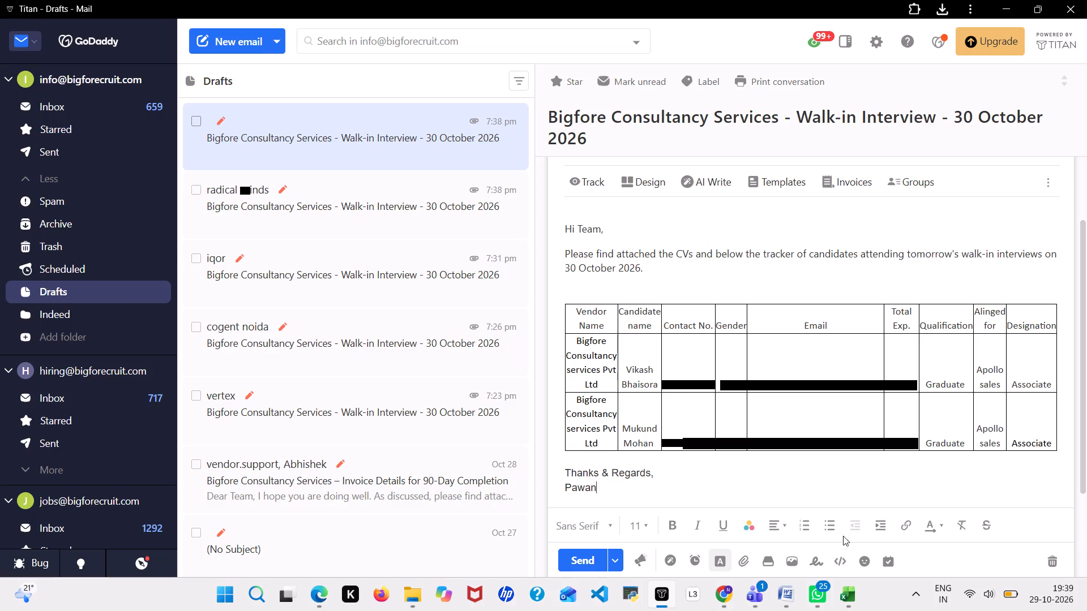
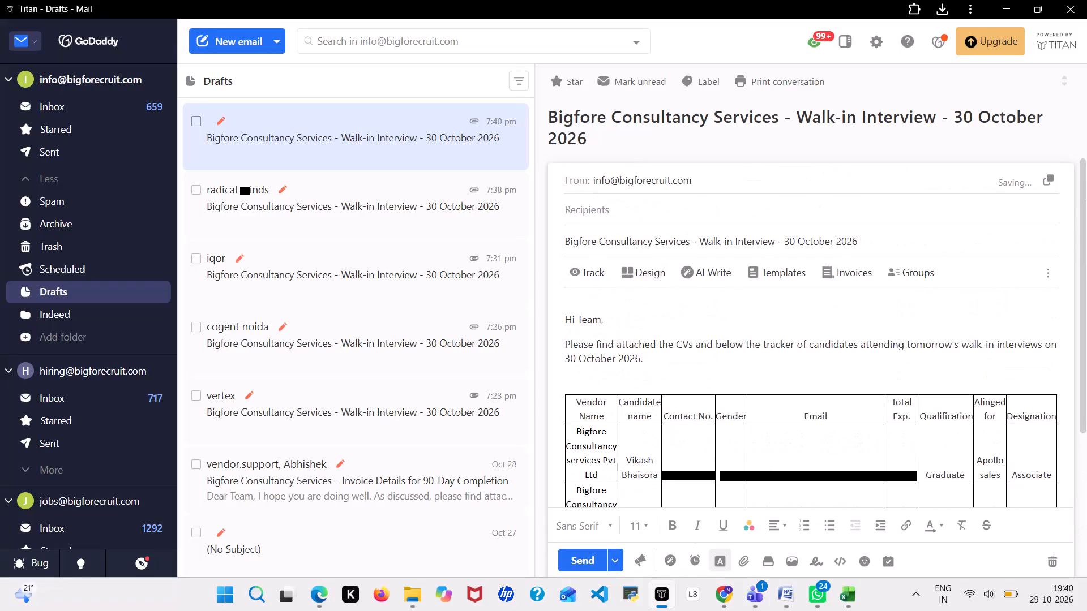
Address the blank-recipient walk-in interview draft to Manoj and Arun, with the first contact matching "mu" and Monika in Cc.
left_click(626, 209)
type("ma")
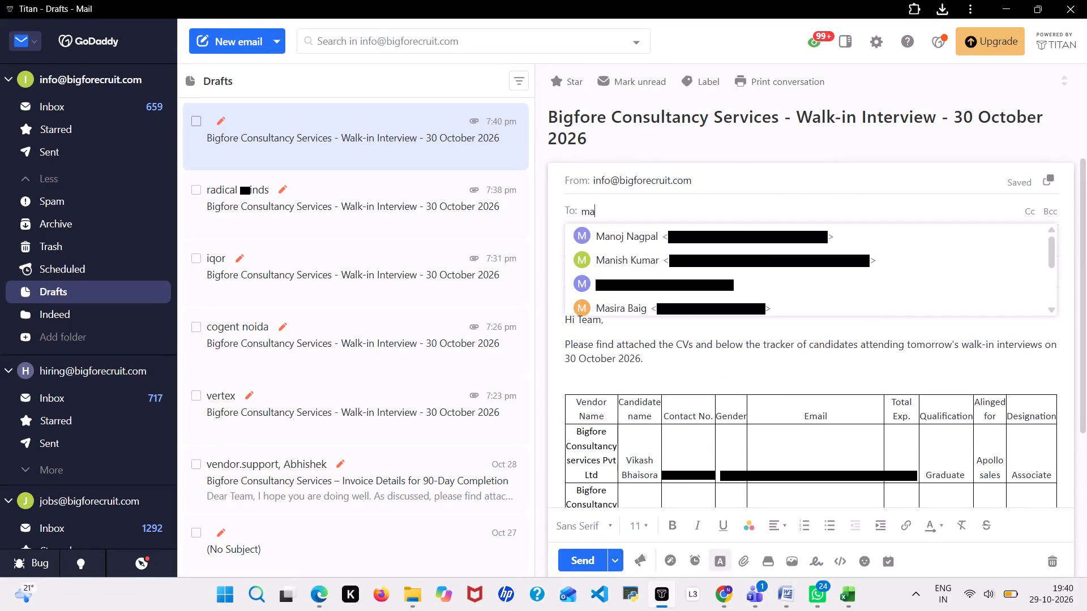
left_click(646, 235)
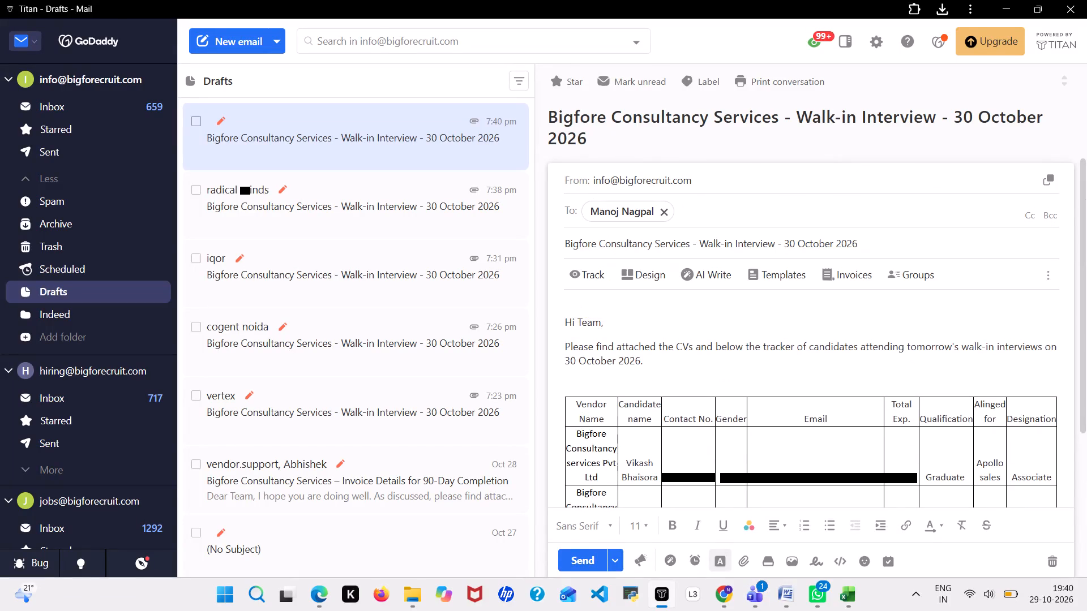
type("ar")
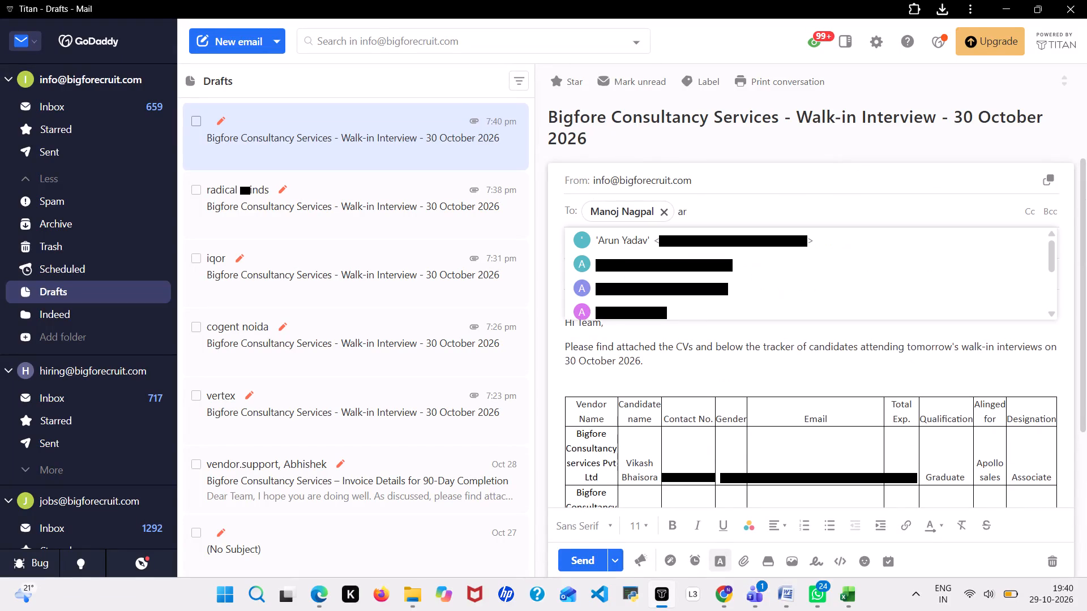
left_click(697, 236)
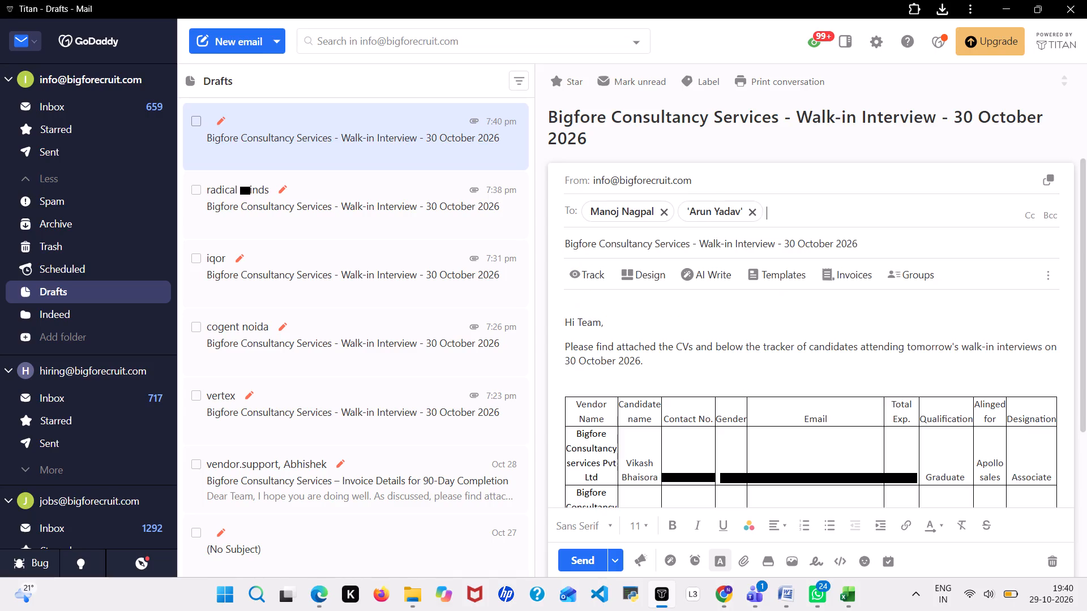
left_click(1031, 218)
type("mu")
left_click(906, 271)
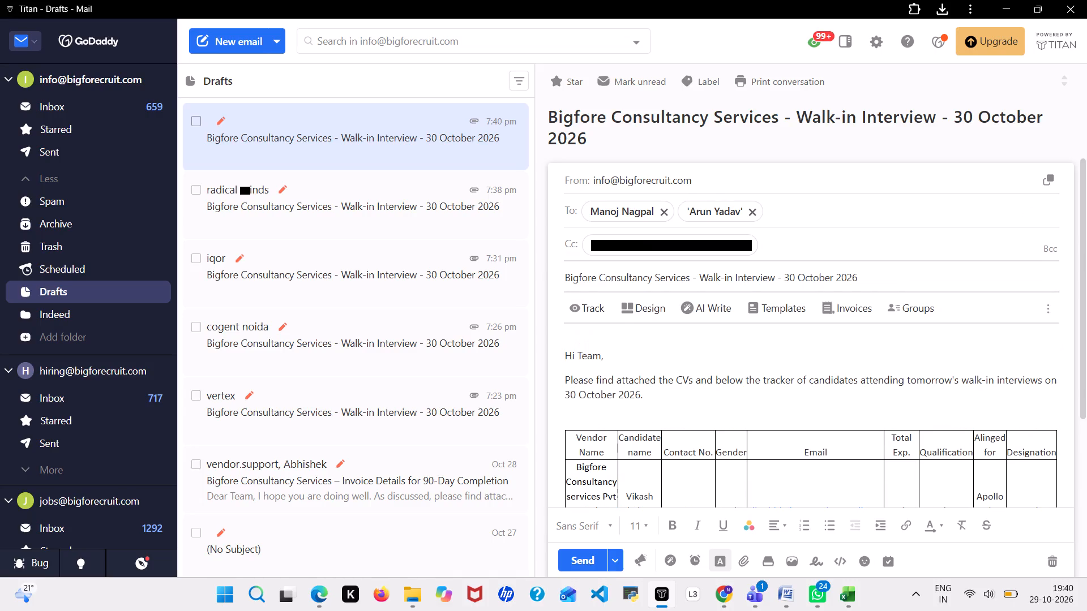
type("mon")
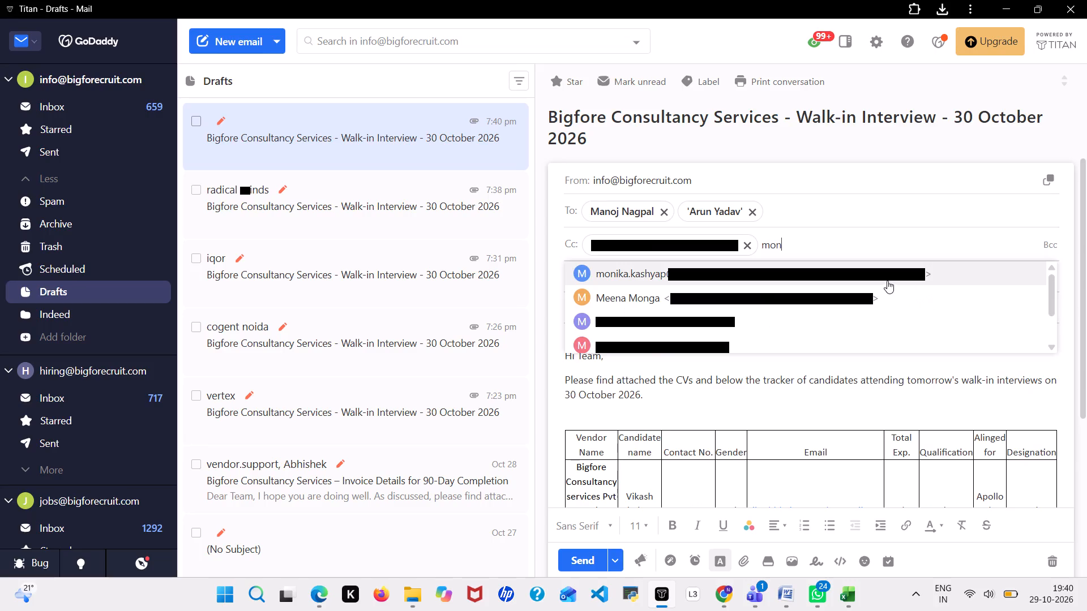
left_click(887, 279)
Check the addressed draft's recipients, tracker table, sign-off and two CV attachments, and send the email.
scroll(753, 397, "down", 1)
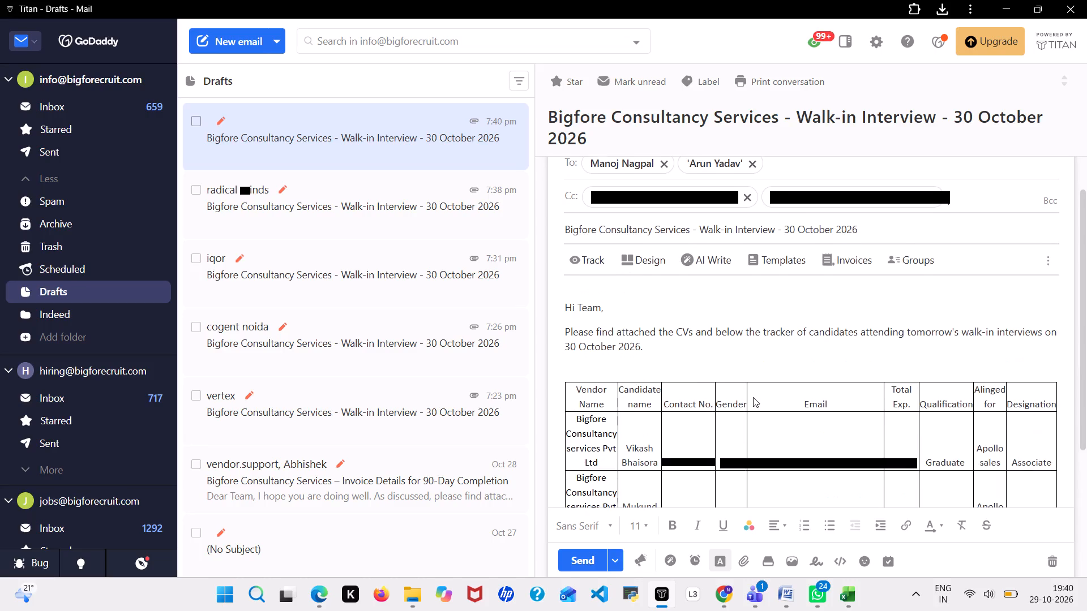
scroll(753, 397, "down", 1)
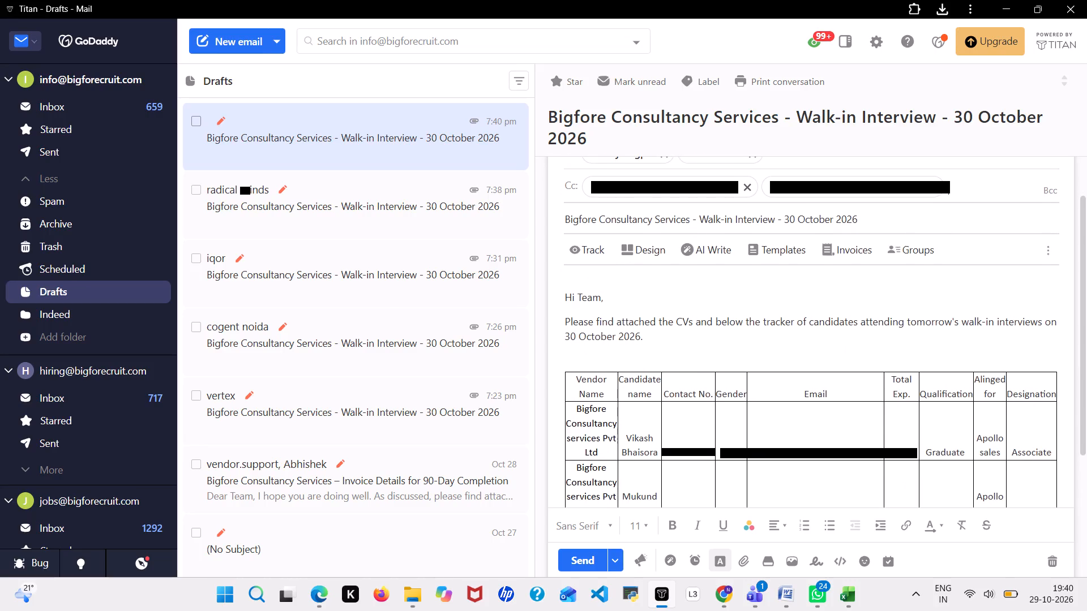
scroll(897, 328, "down", 1)
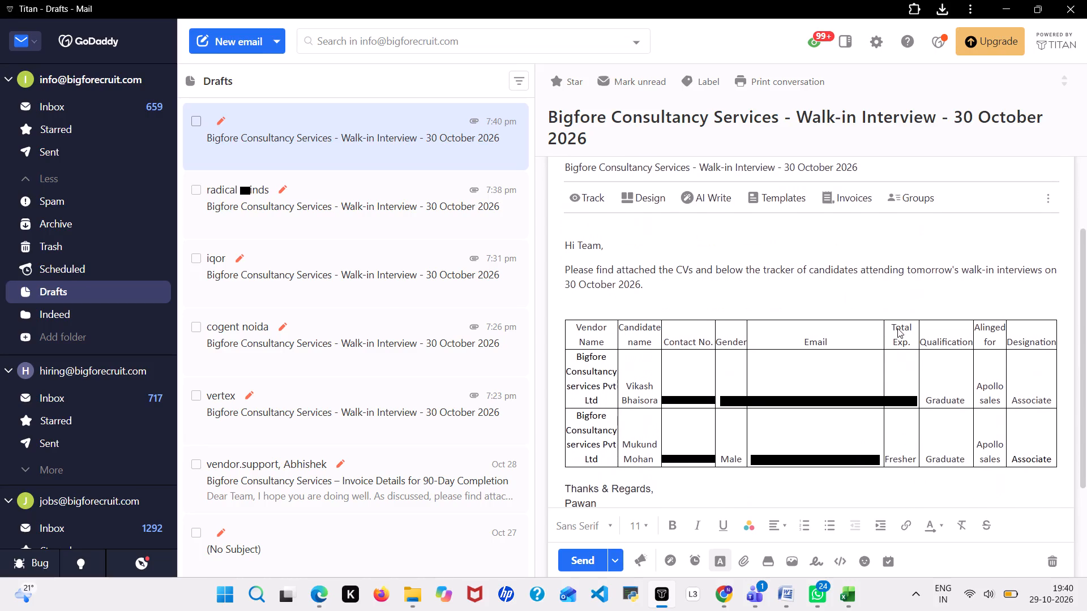
scroll(897, 328, "down", 1)
scroll(828, 338, "up", 1)
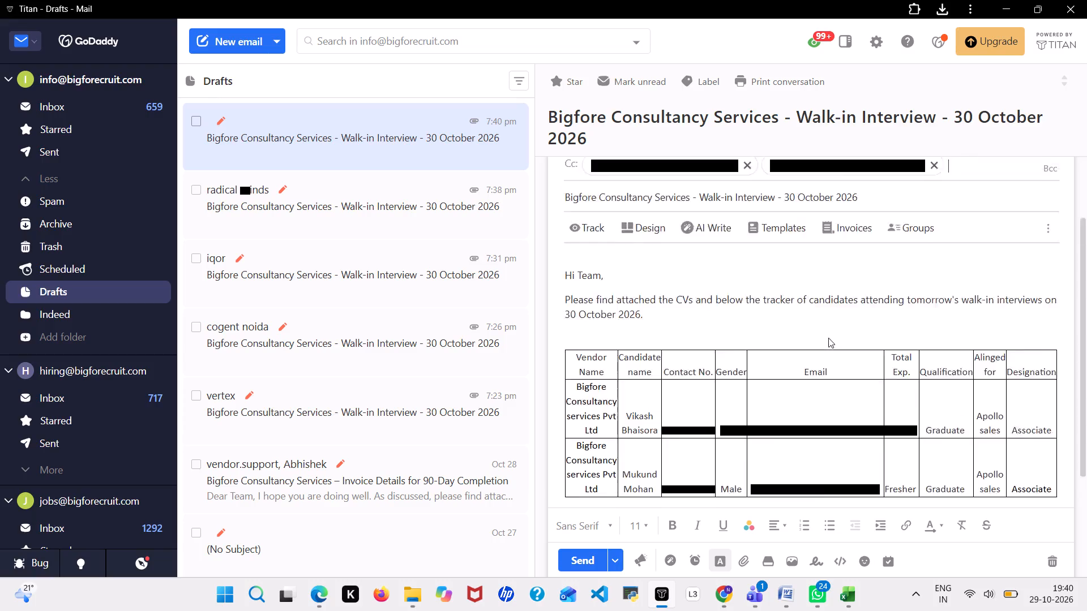
scroll(828, 338, "up", 1)
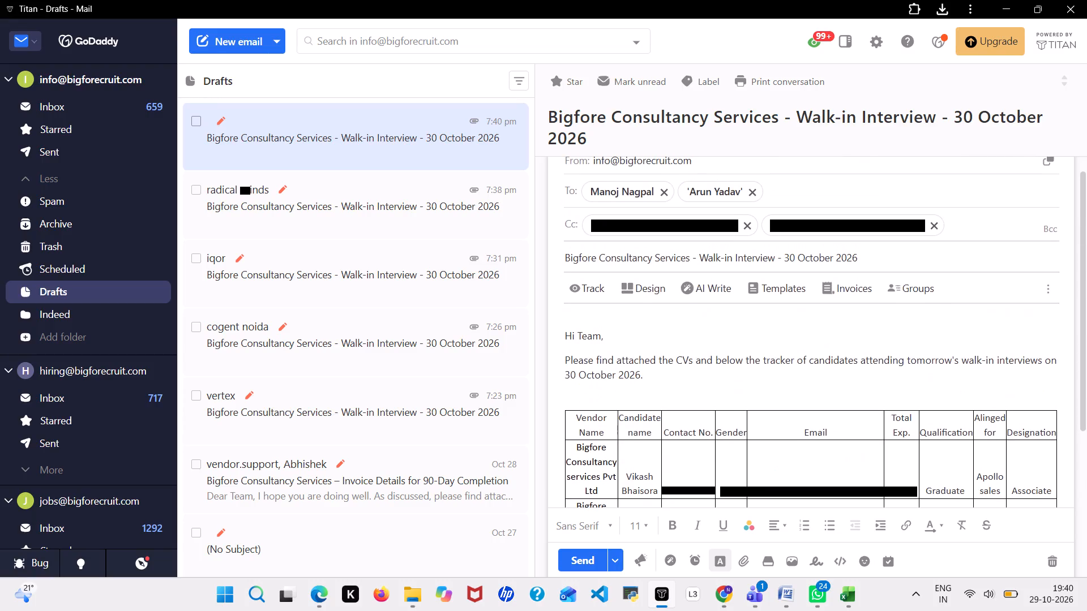
scroll(750, 354, "down", 2)
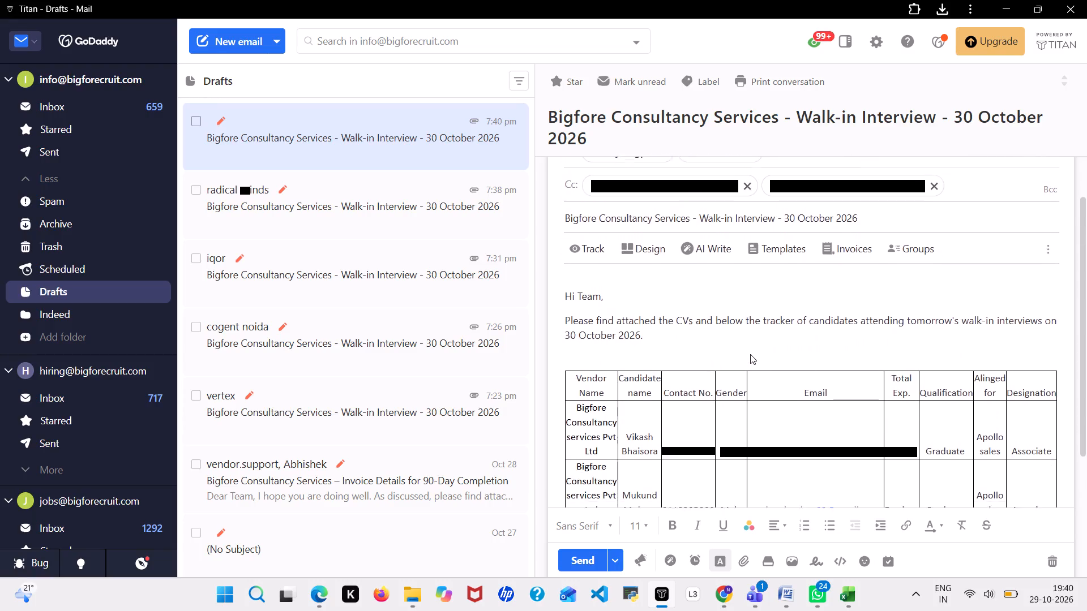
scroll(750, 354, "down", 2)
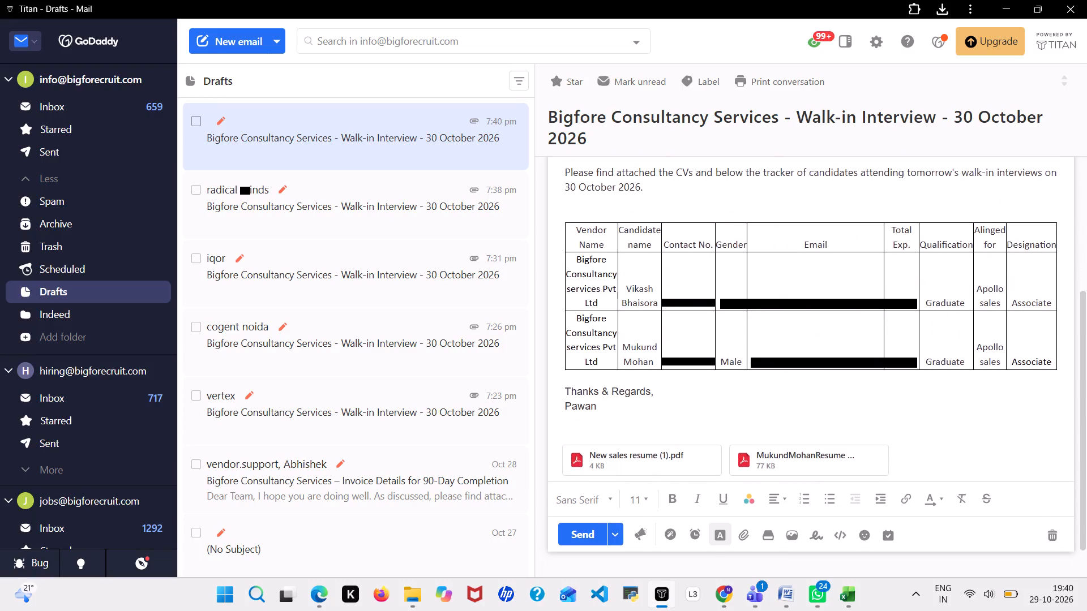
left_click(597, 531)
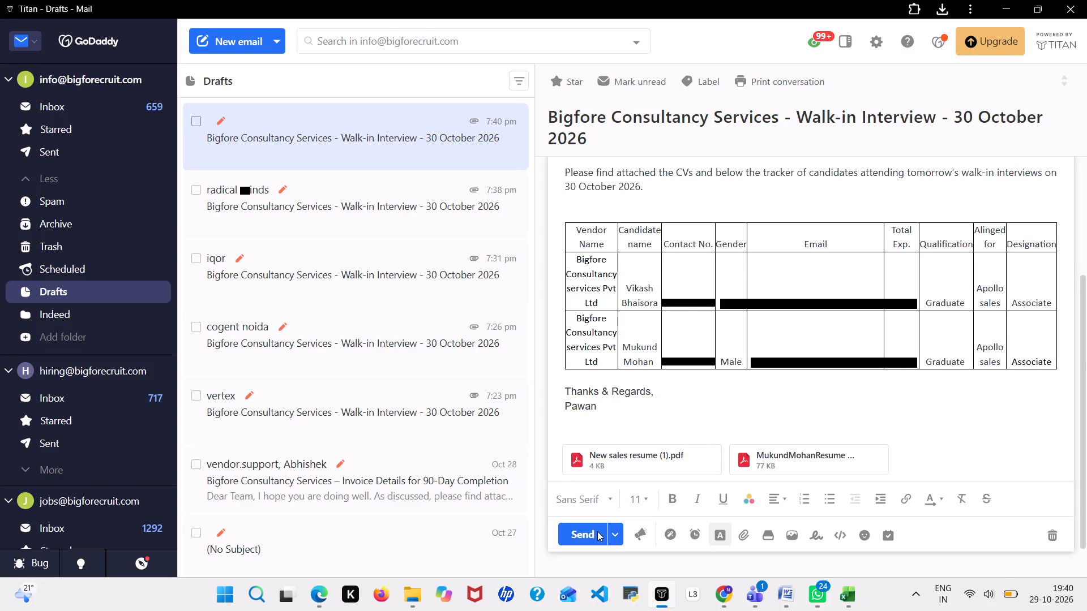
scroll(667, 400, "up", 1)
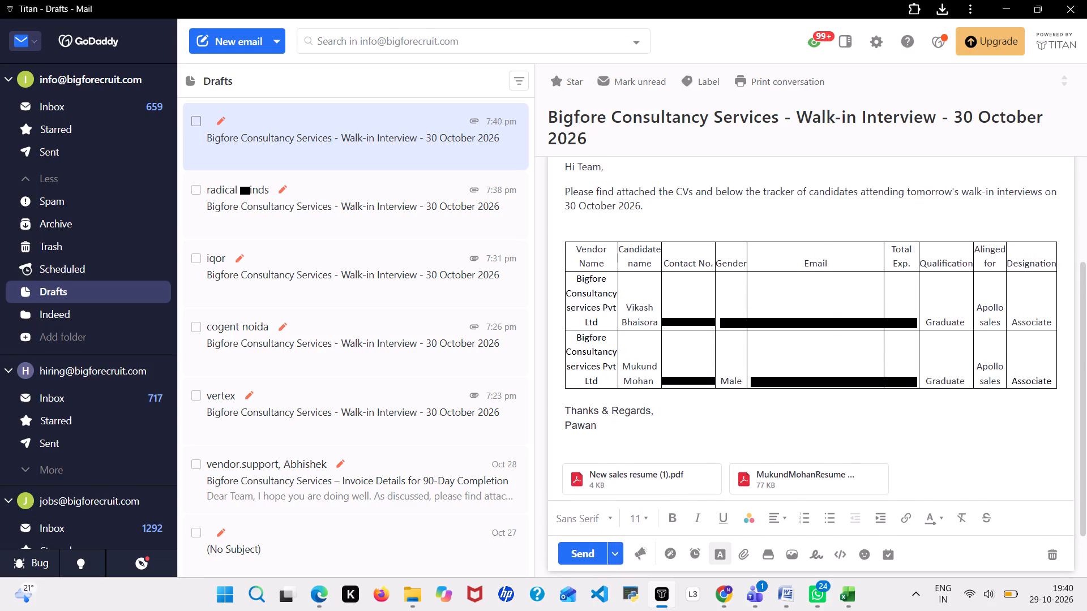
left_click(582, 553)
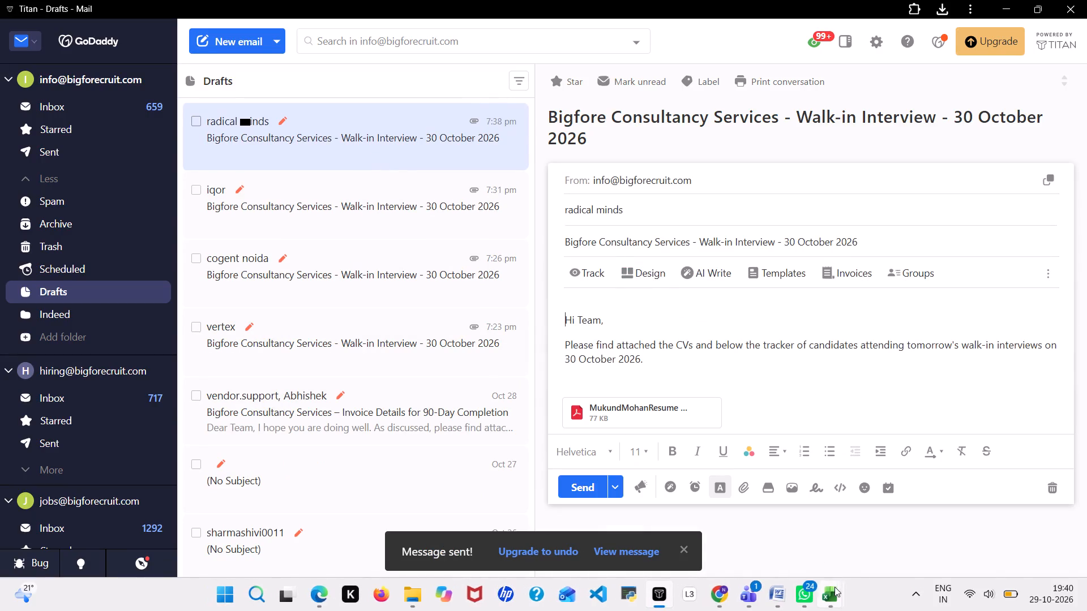
In the Radical Minds daily tracker, format the header and first candidate row as Calibri 11, bottom-aligned and centred horizontally.
left_click(840, 549)
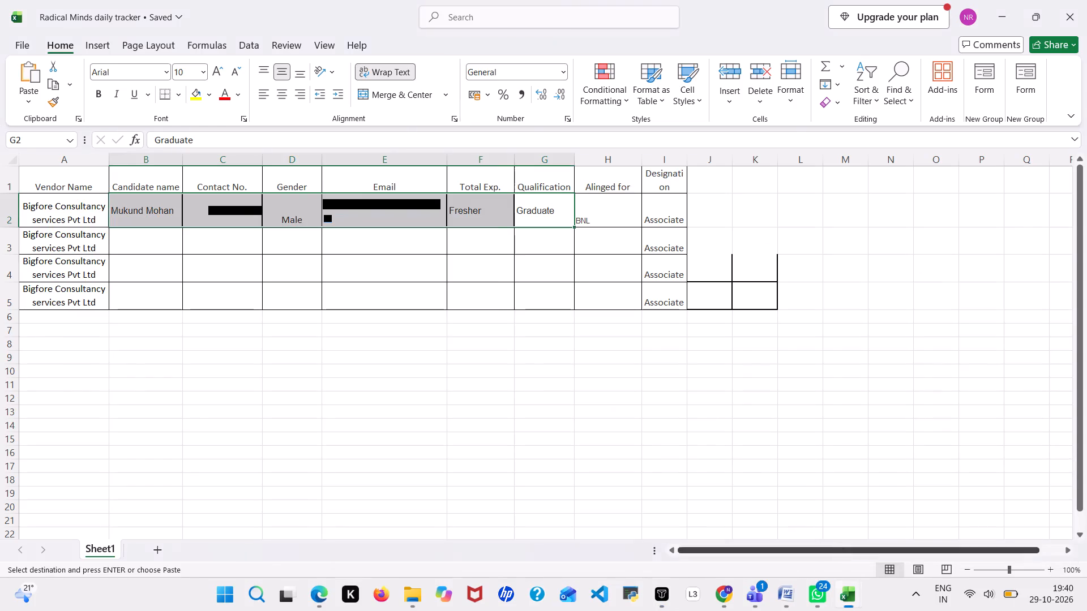
left_click_drag(670, 206, 91, 188)
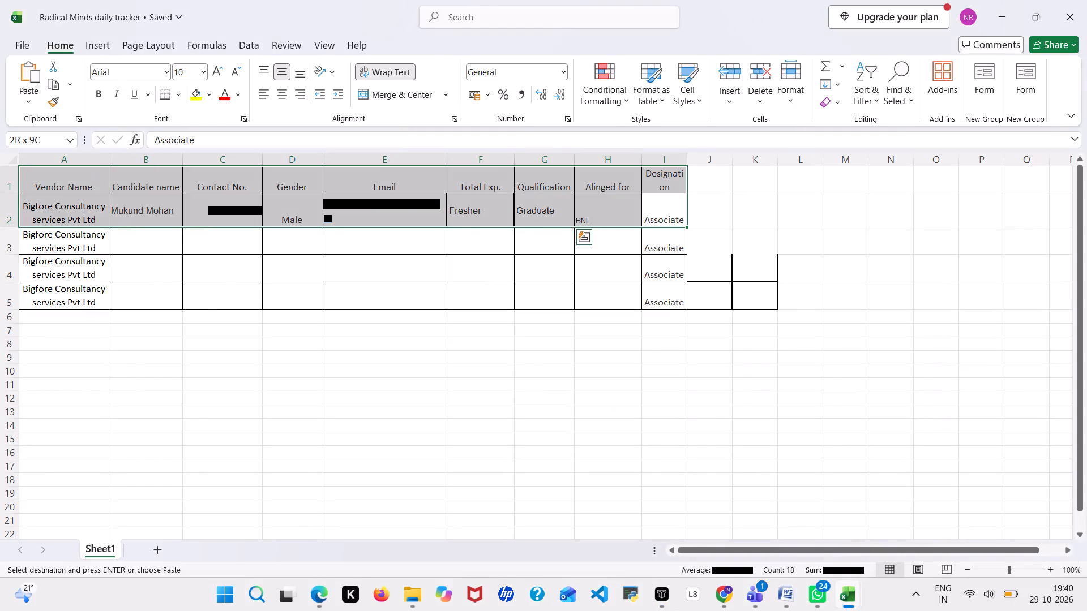
left_click_drag(91, 188, 85, 183)
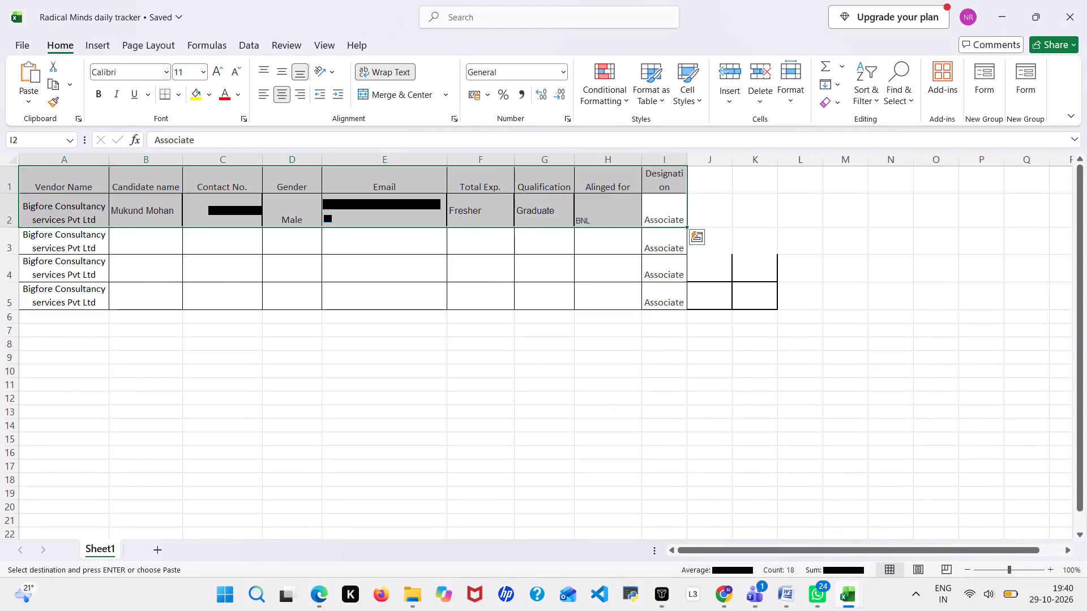
left_click(169, 74)
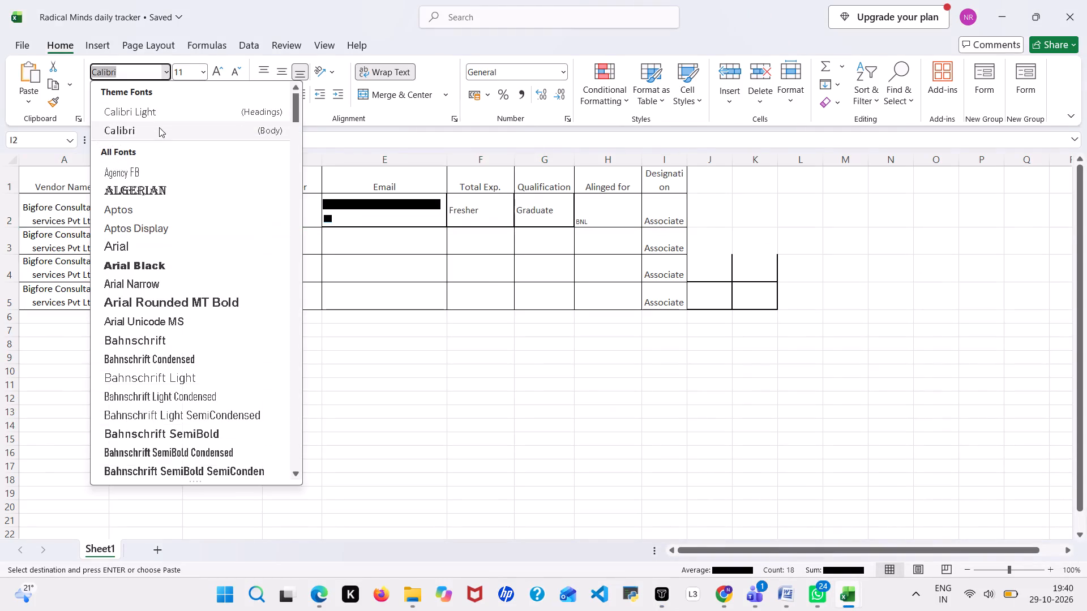
left_click(159, 132)
left_click(206, 67)
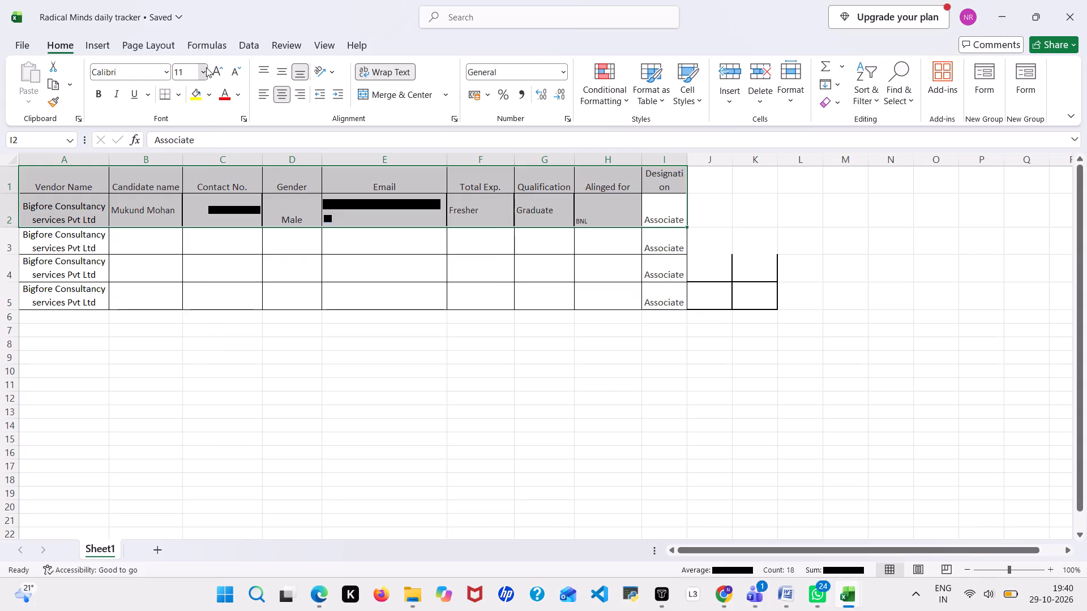
left_click(187, 140)
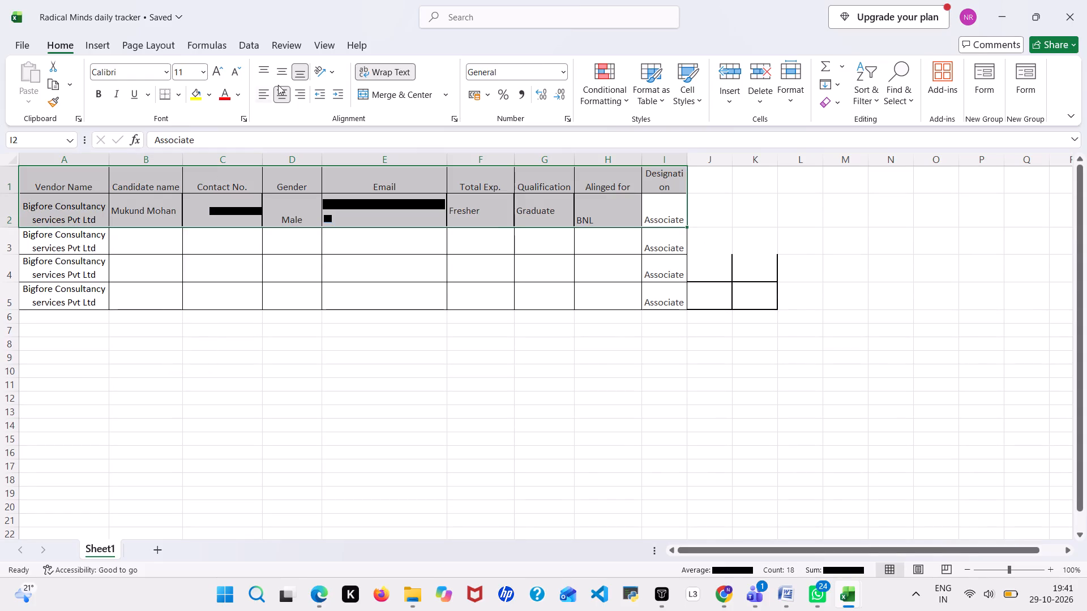
left_click(303, 74)
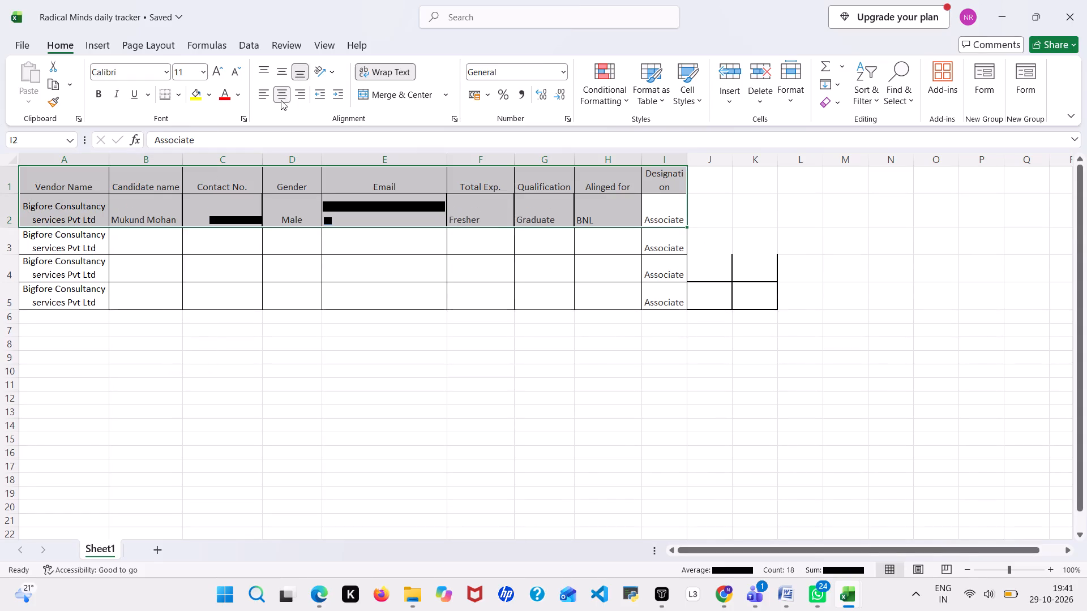
left_click(280, 100)
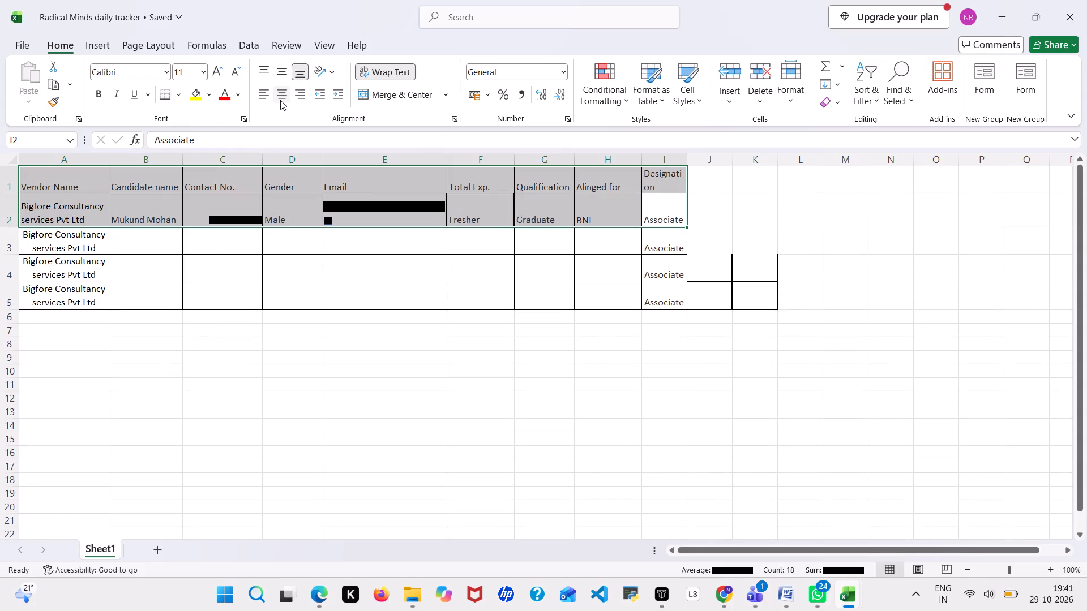
left_click(280, 100)
Add two line breaks below the Radical Minds draft's message text, try pasting the copied tracker header and candidate row there, and undo the paste.
key("ctrl+c")
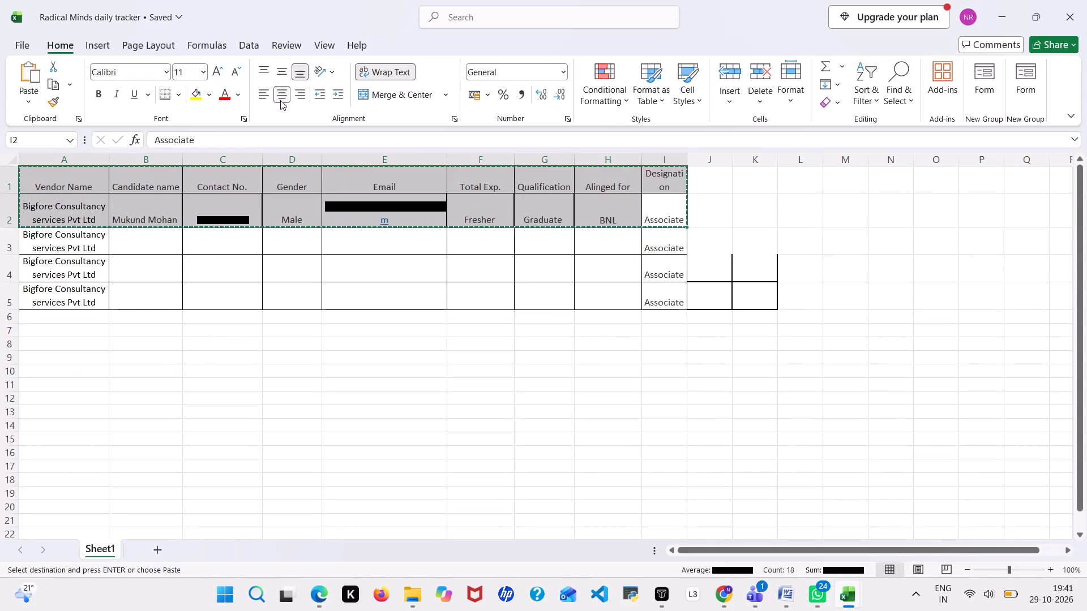
left_click(670, 607)
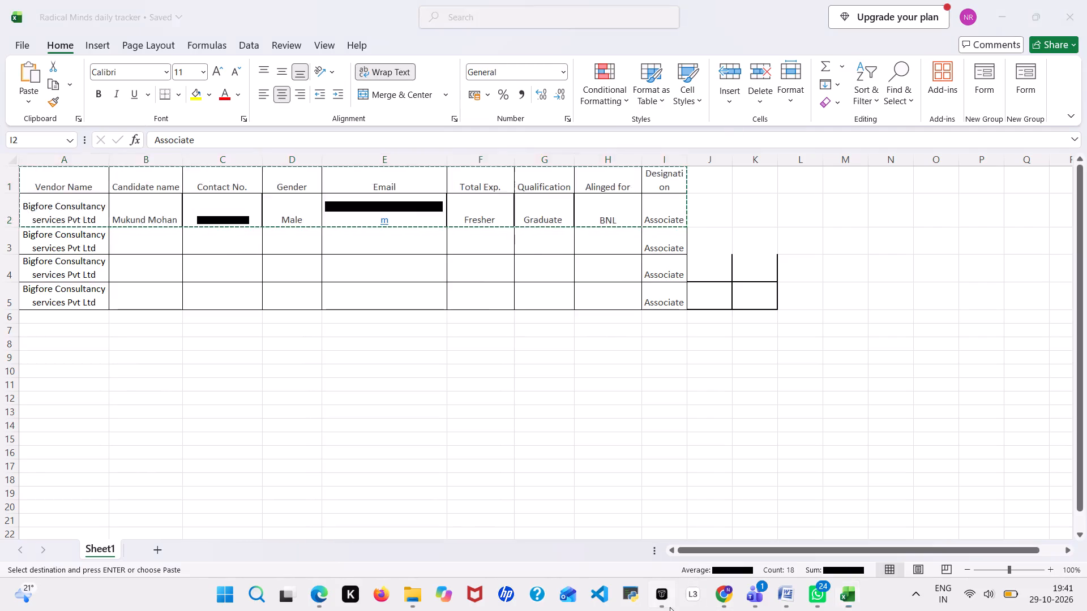
left_click(701, 362)
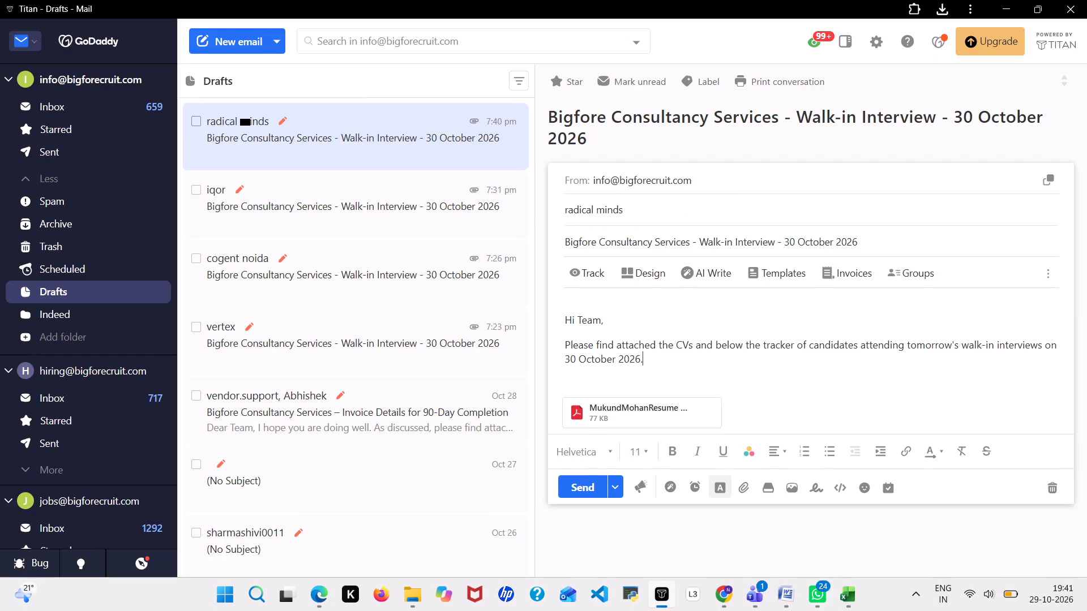
key("Return")
key("Return")
key("ctrl+v")
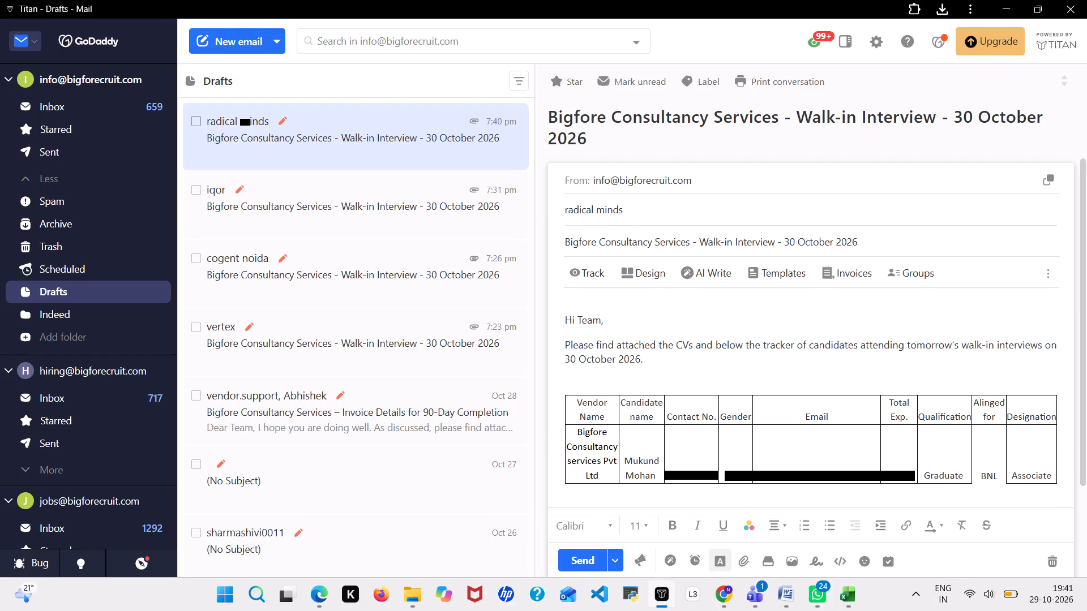
key("ctrl+z")
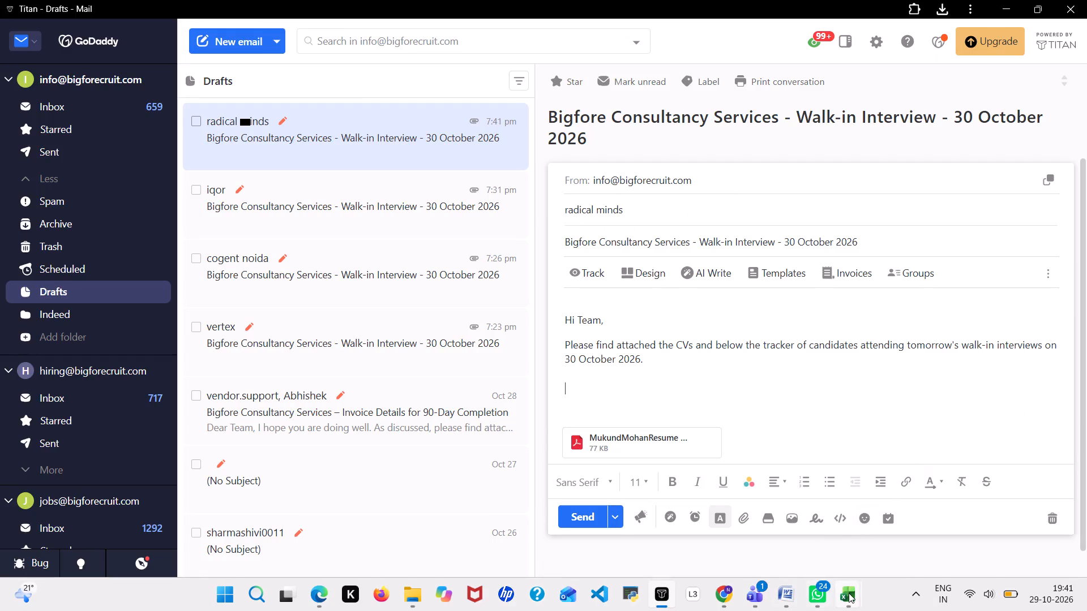
Apply All Borders to the header and first candidate row of the Radical Minds daily tracker.
left_click(884, 514)
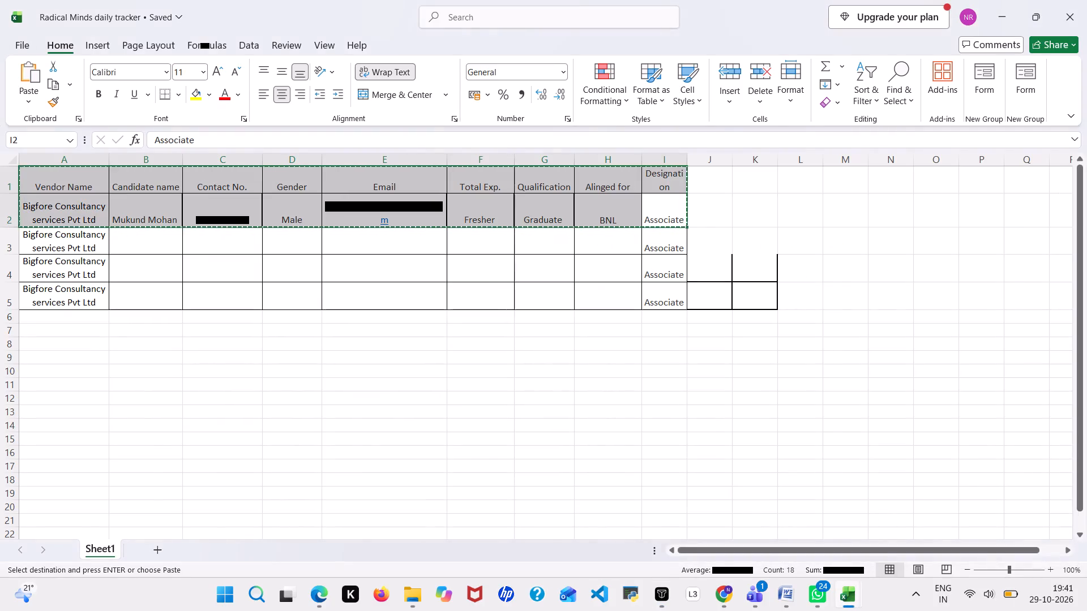
left_click(174, 98)
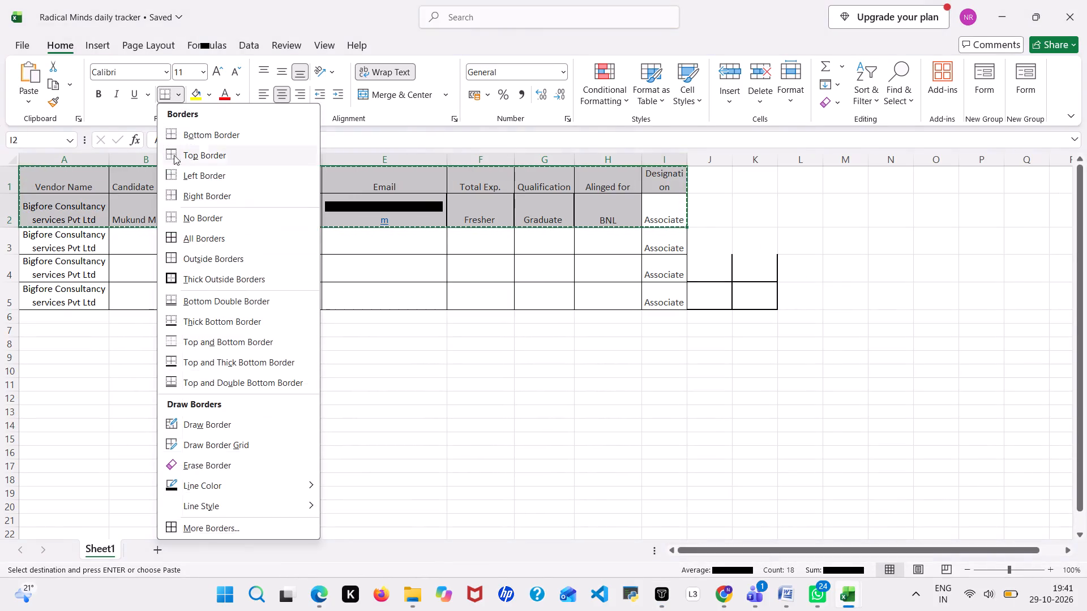
left_click(191, 236)
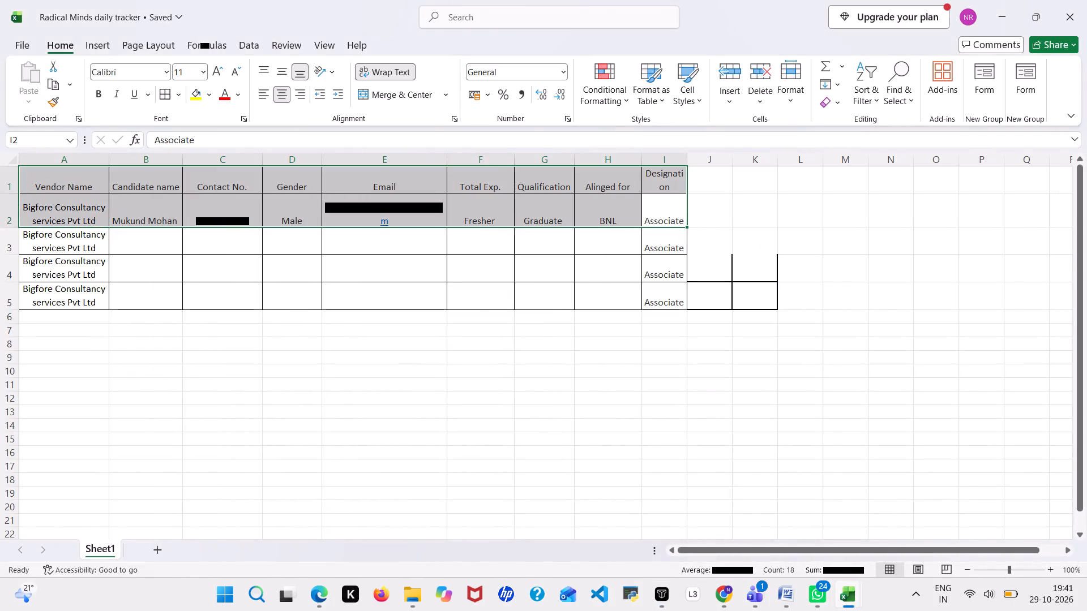
Copy the bordered Radical Minds tracker header and candidate row into the Radical Minds draft, below the message text.
key("ctrl+c")
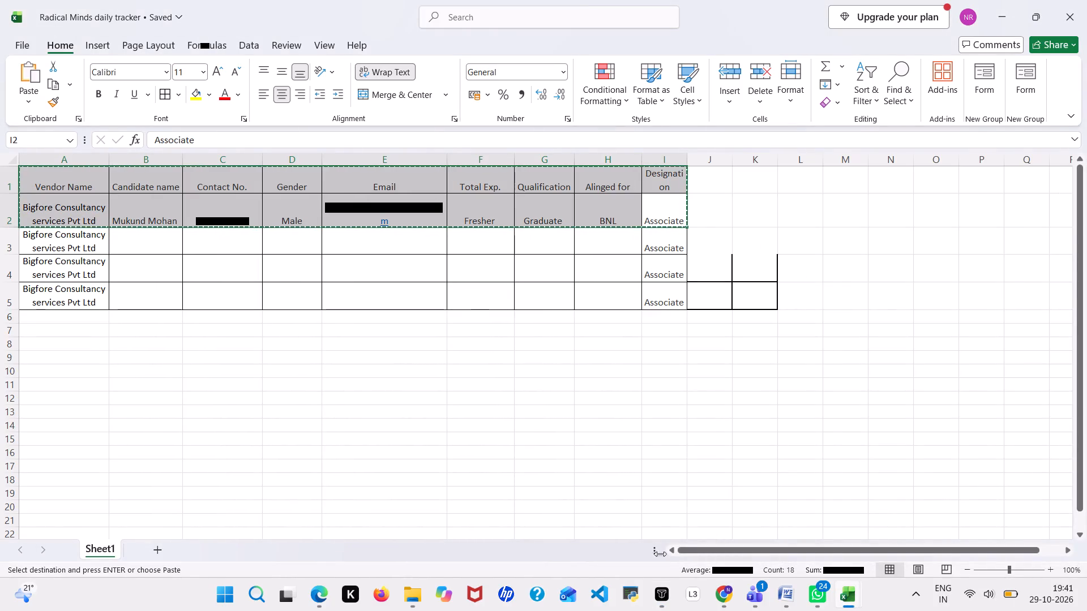
left_click(662, 601)
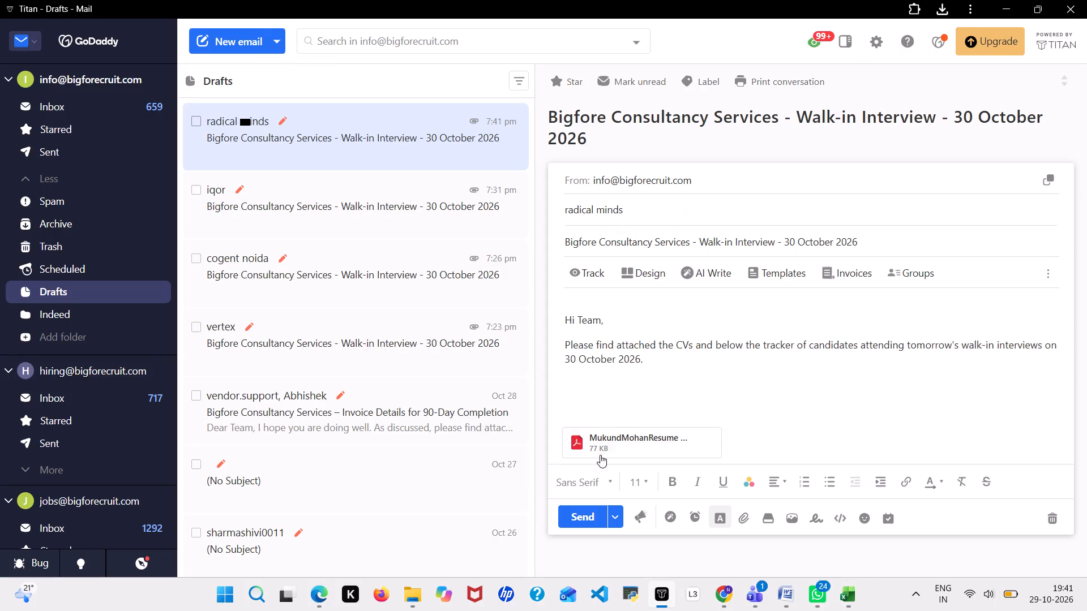
key("ctrl+v")
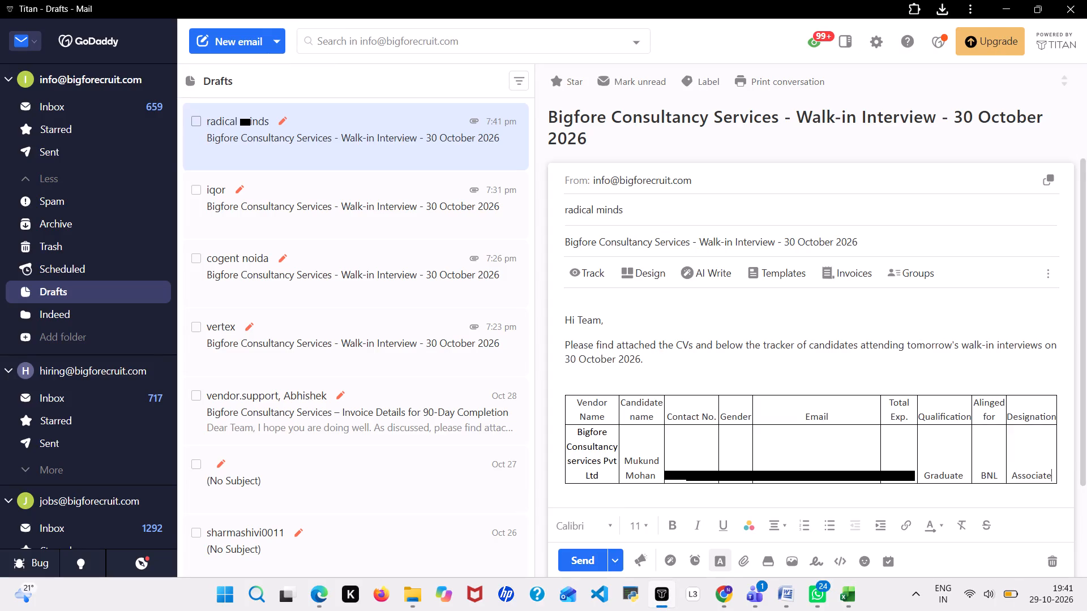
Add the sign-off "Thanks & Regards," followed by "Pawan" below the tracker table in the Radical Minds draft.
scroll(692, 399, "down", 1)
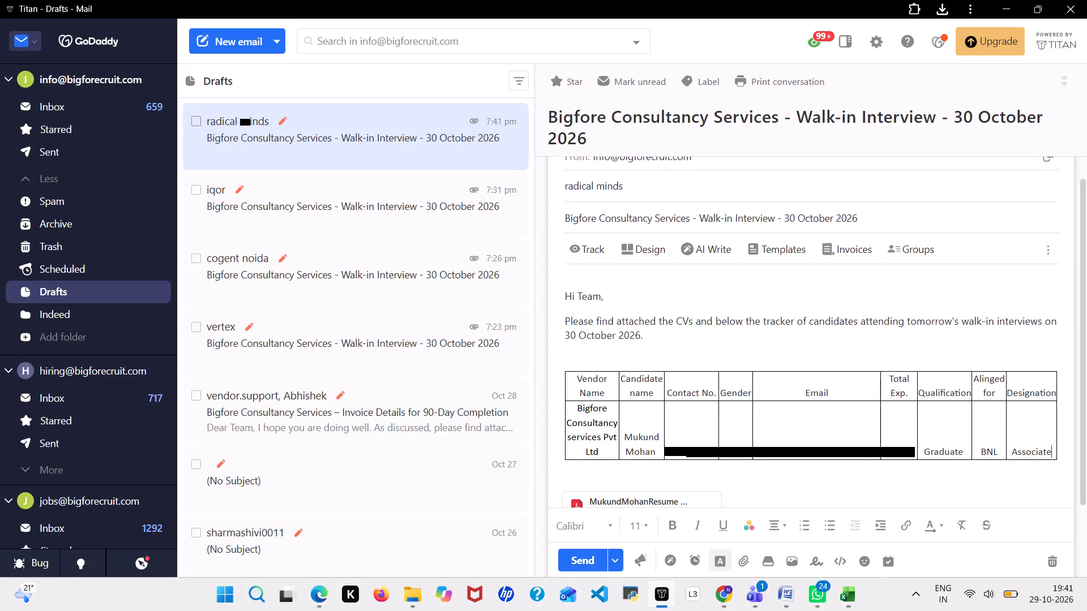
left_click(1068, 455)
key("Return")
key("Return")
type("Thanks & Regards,")
key("Return")
key("p")
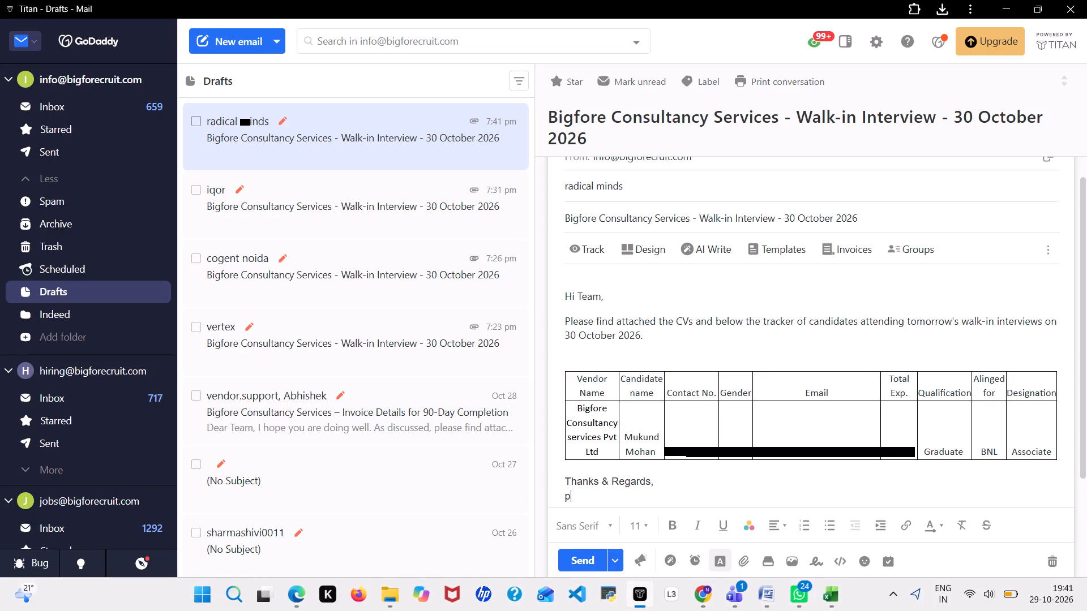
key("BackSpace")
key("shift+p")
type("awan")
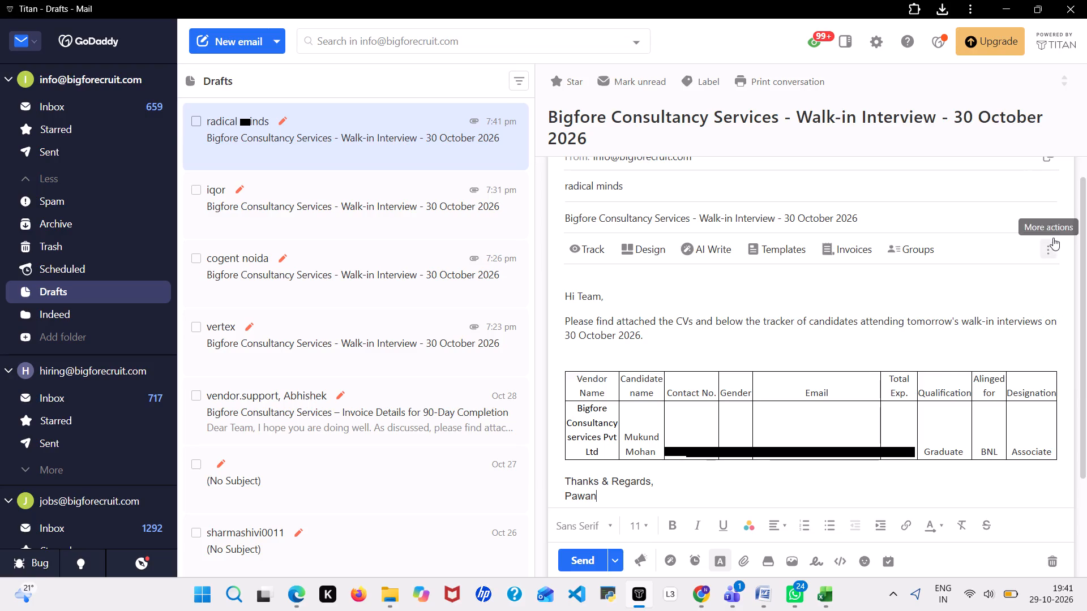
Replace the placeholder recipient "radical minds" with the four suggested contacts matching "is", "ha", "ra" and "pri".
left_click(693, 187)
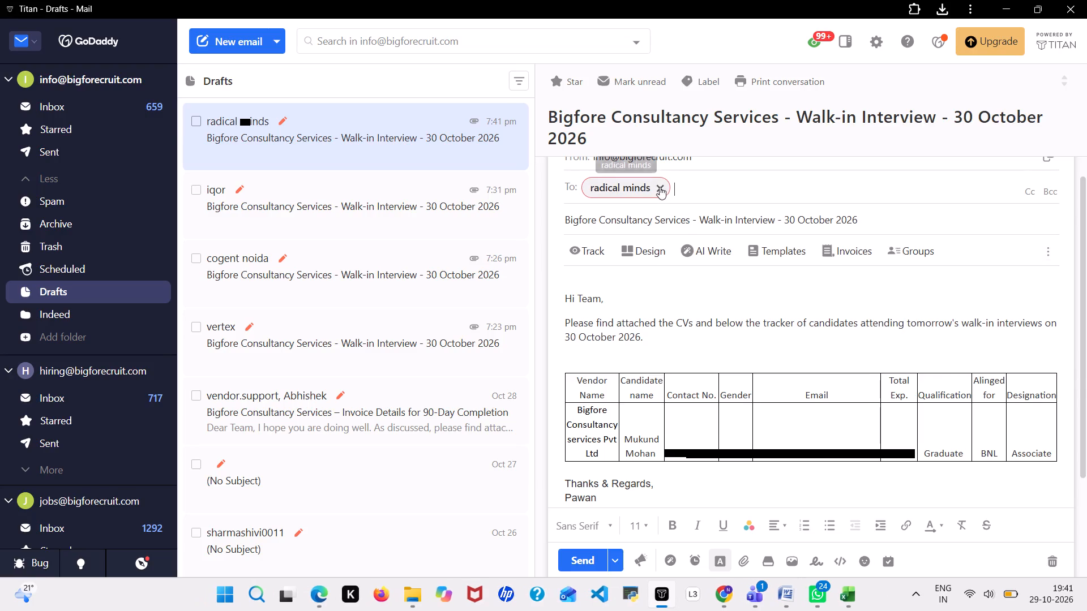
left_click(659, 187)
type("is")
left_click(668, 208)
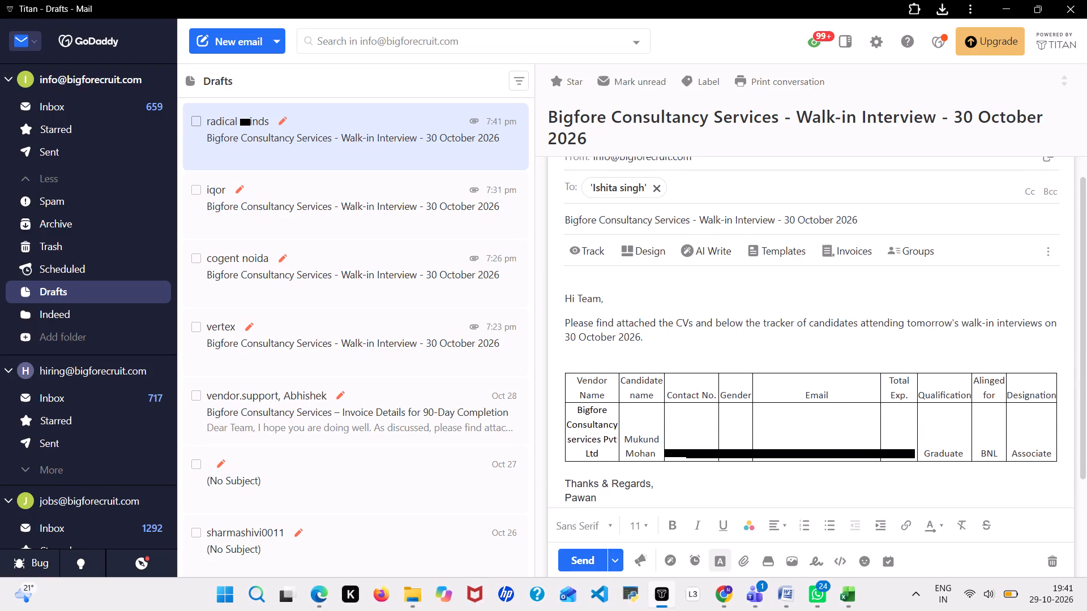
key("h")
key("a")
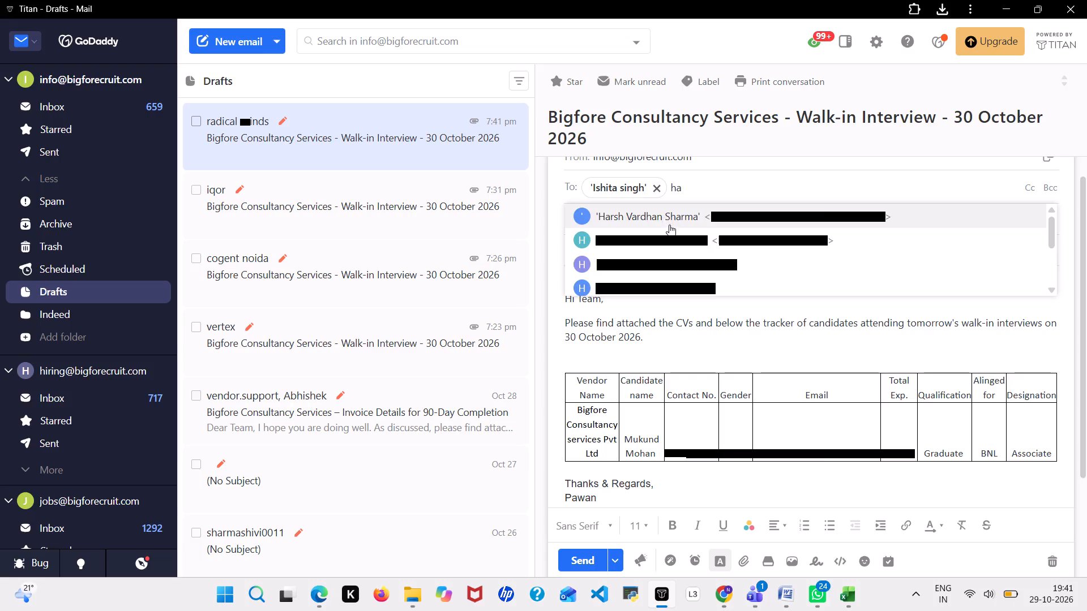
left_click(669, 225)
type("ra")
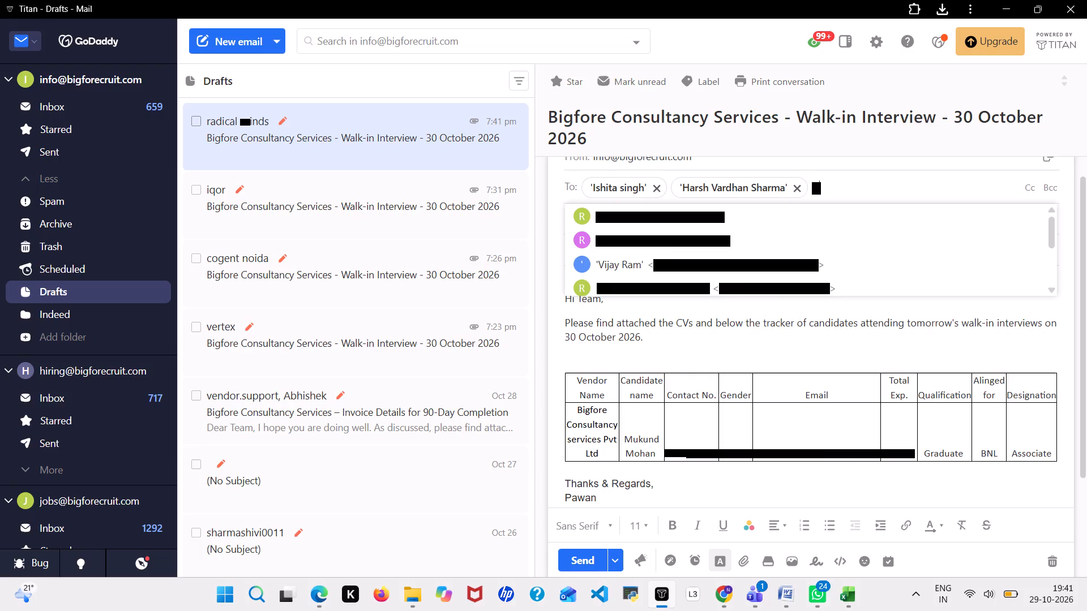
left_click(664, 220)
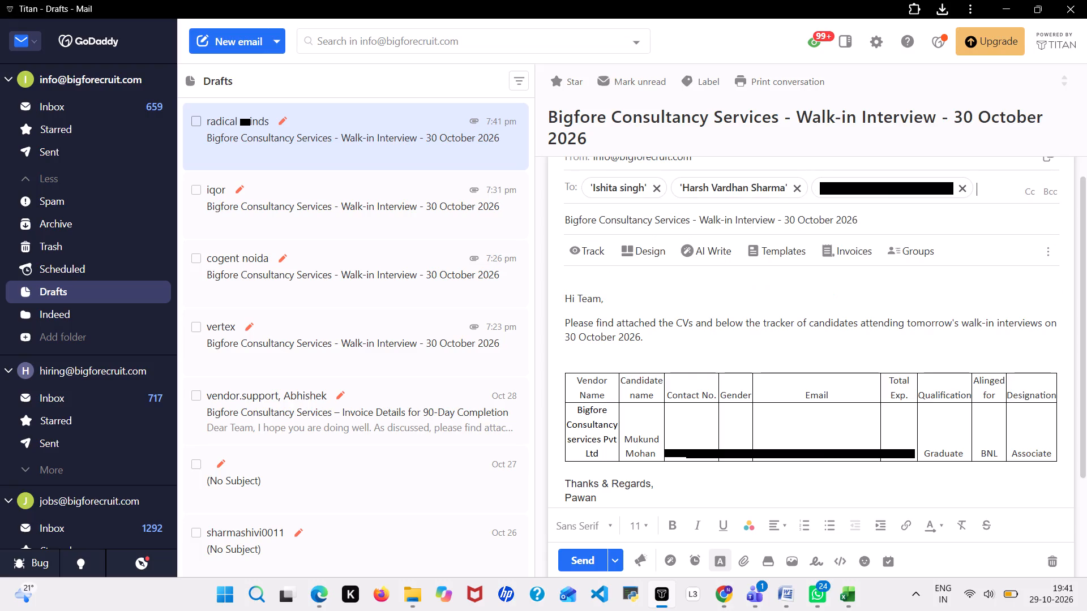
type("pri")
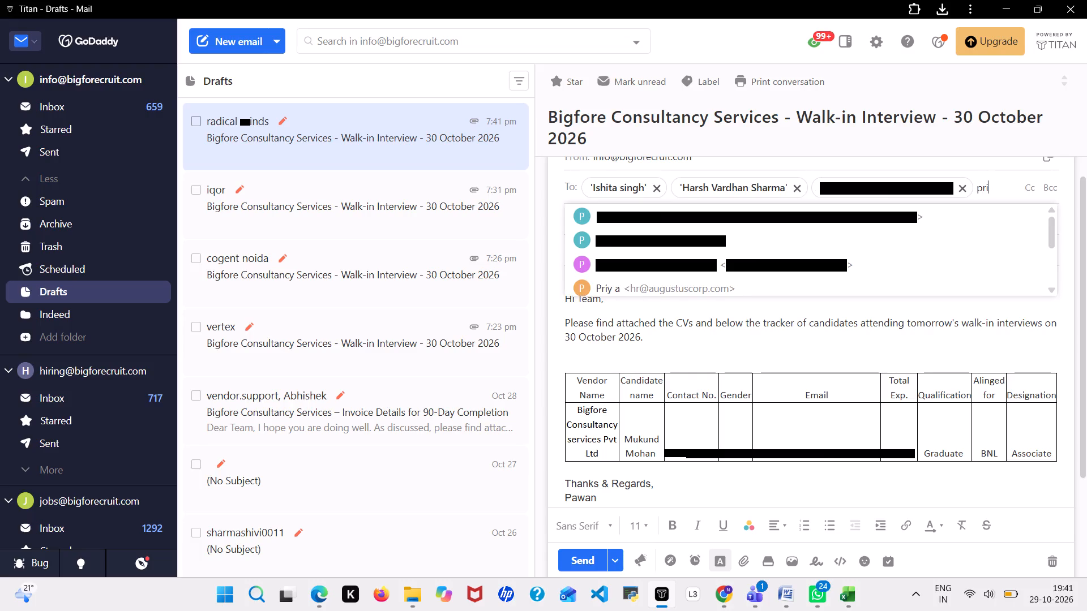
left_click(662, 219)
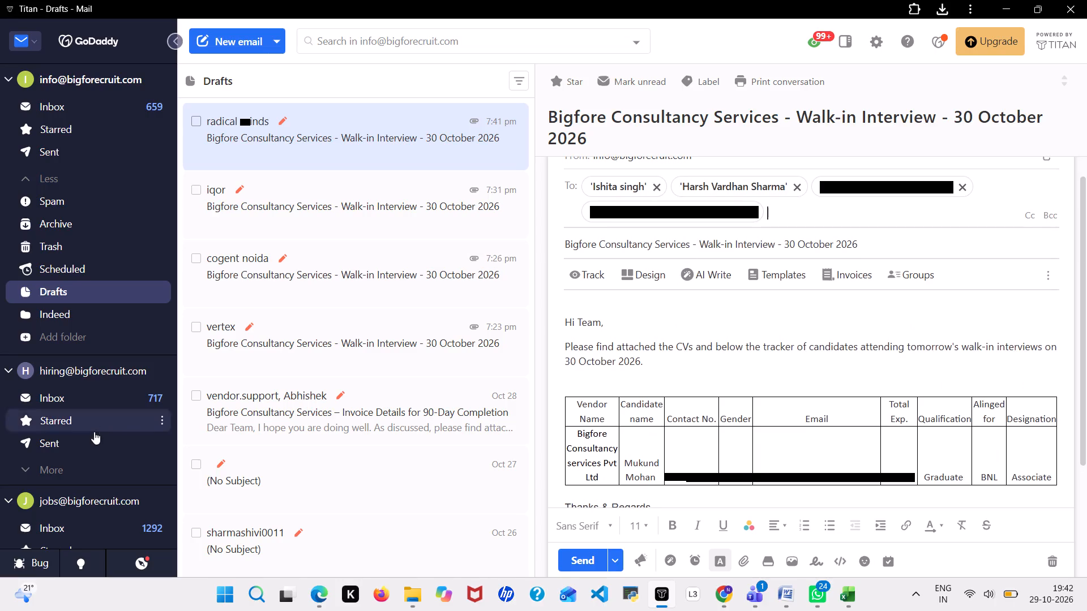
Check the Radical Minds draft's candidate details and CV against the jobs account's sent email "Interview Lineups of candidates for 30-10-2026".
scroll(90, 440, "down", 1)
left_click(84, 467)
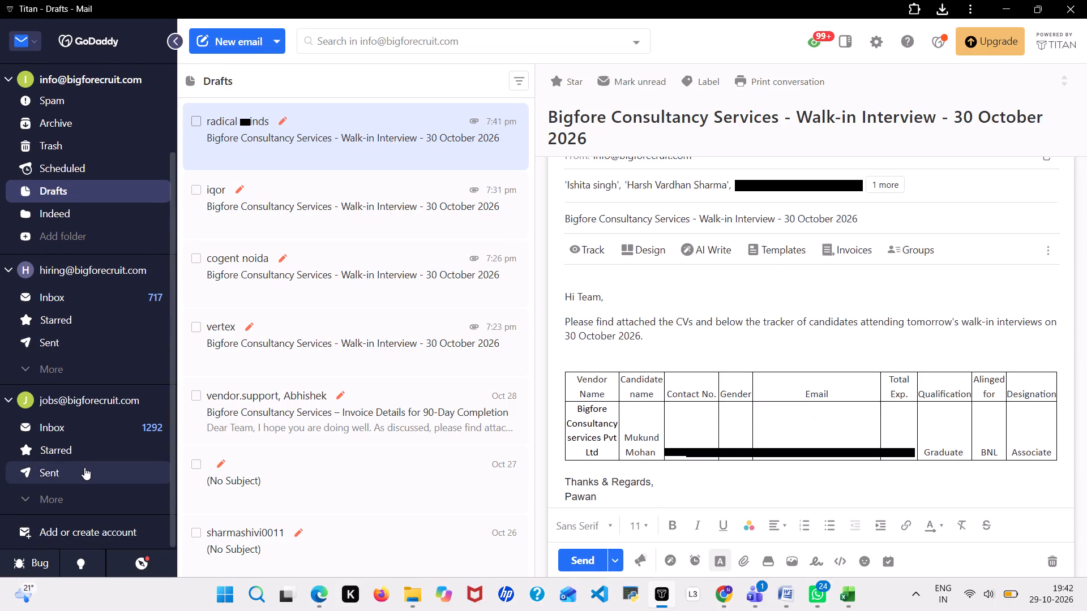
left_click(309, 197)
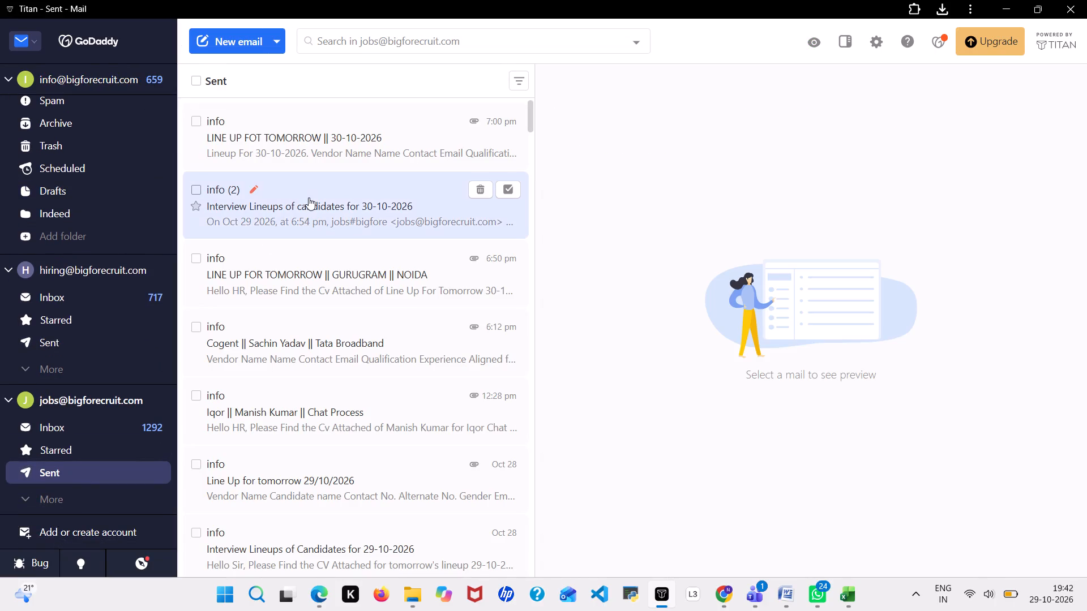
scroll(696, 281, "down", 1)
scroll(696, 281, "up", 4)
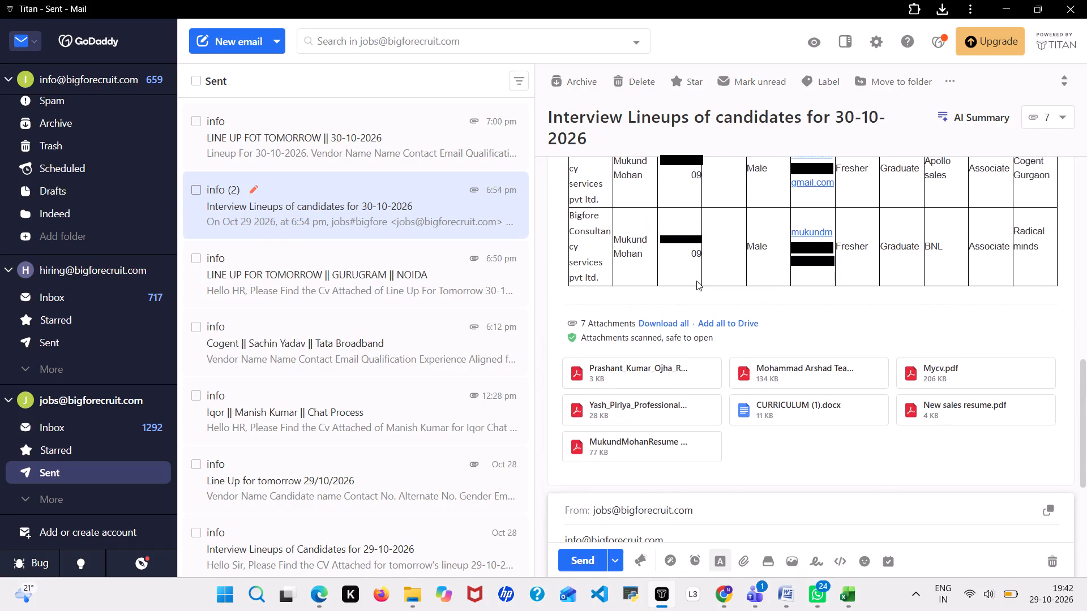
left_click(69, 180)
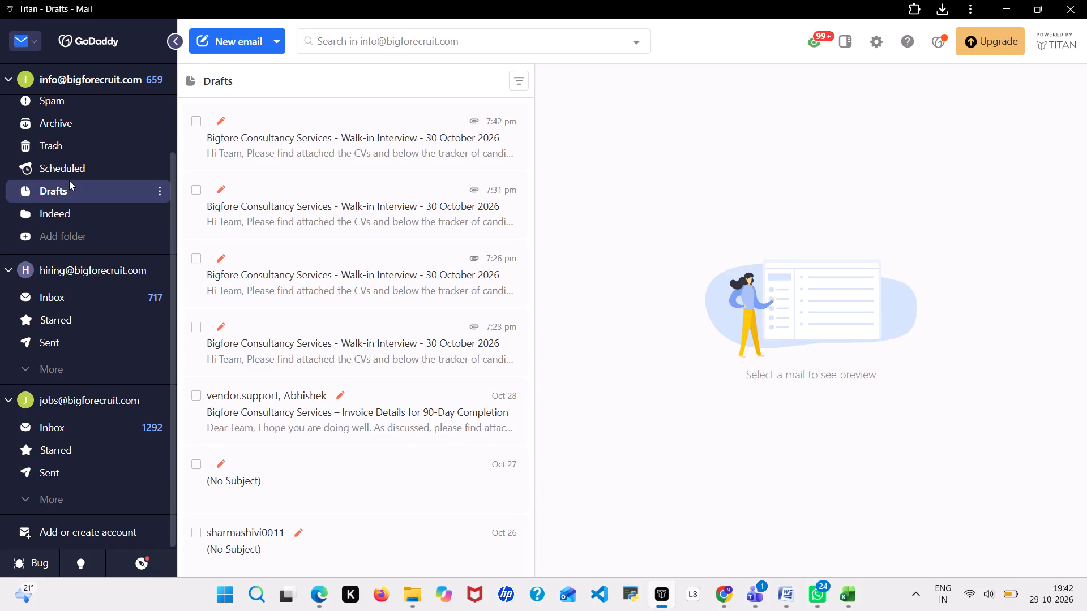
left_click(357, 146)
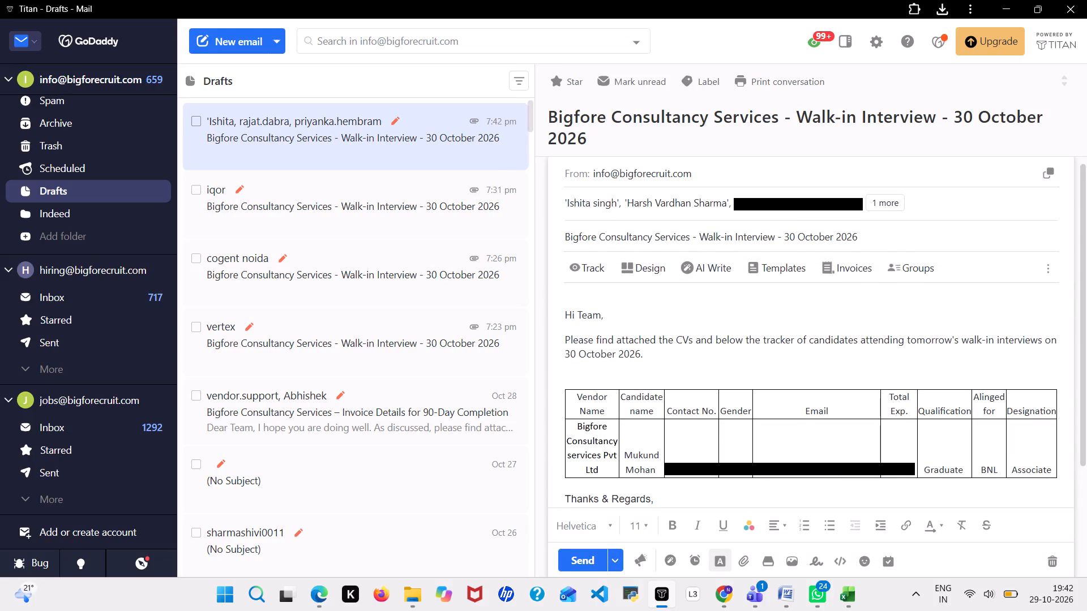
scroll(734, 315, "down", 2)
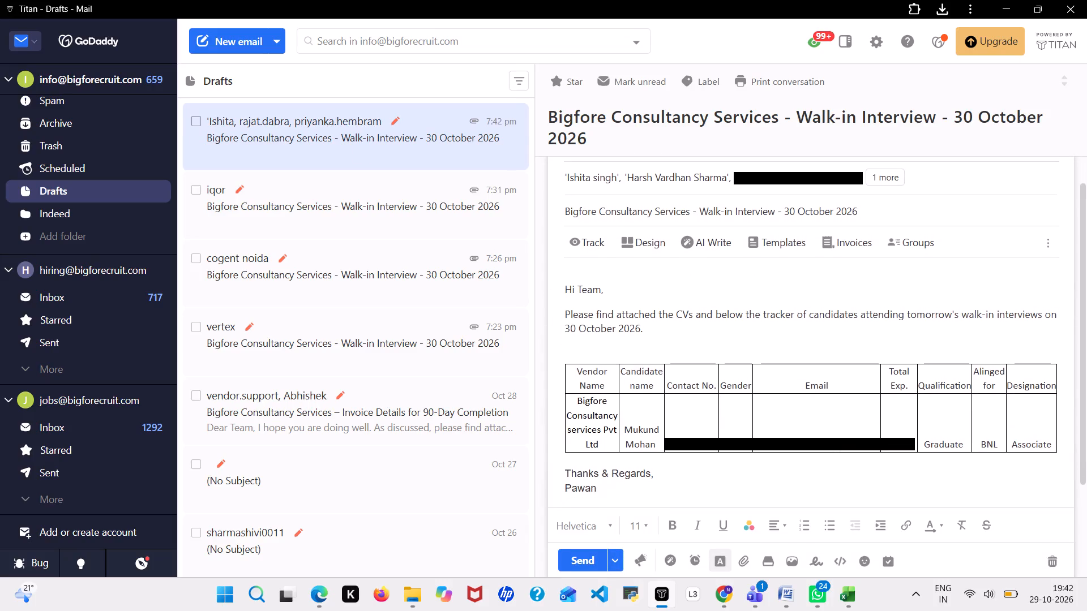
scroll(681, 378, "down", 2)
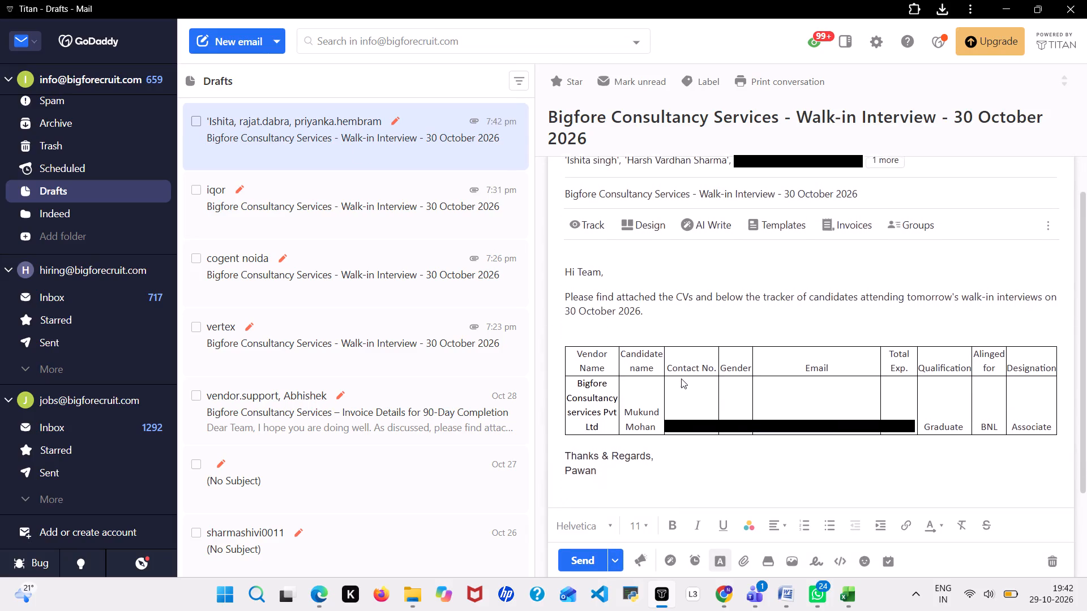
scroll(681, 378, "down", 2)
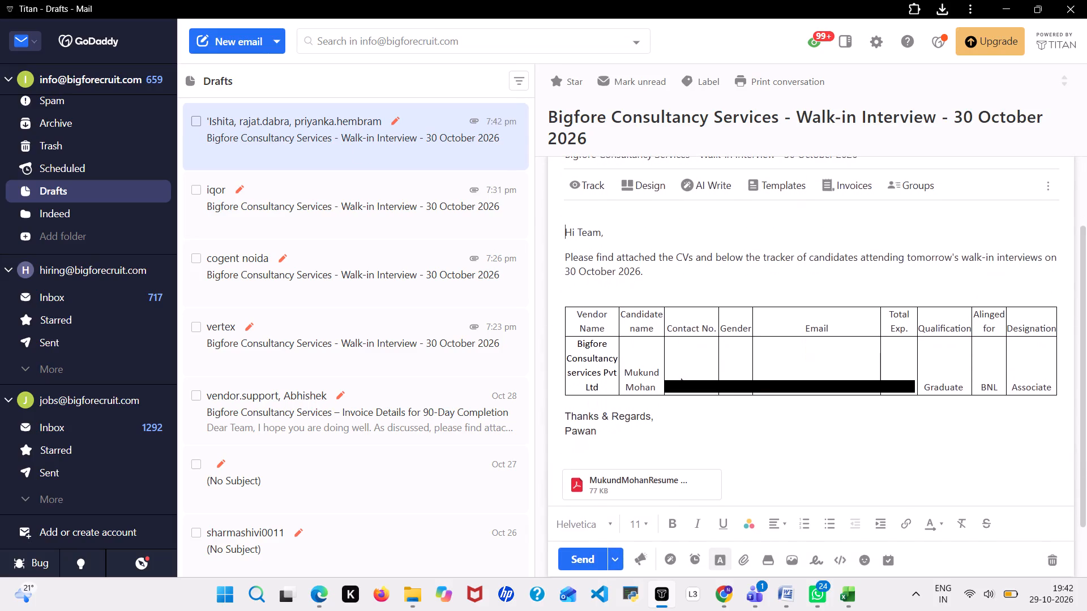
scroll(618, 444, "up", 1)
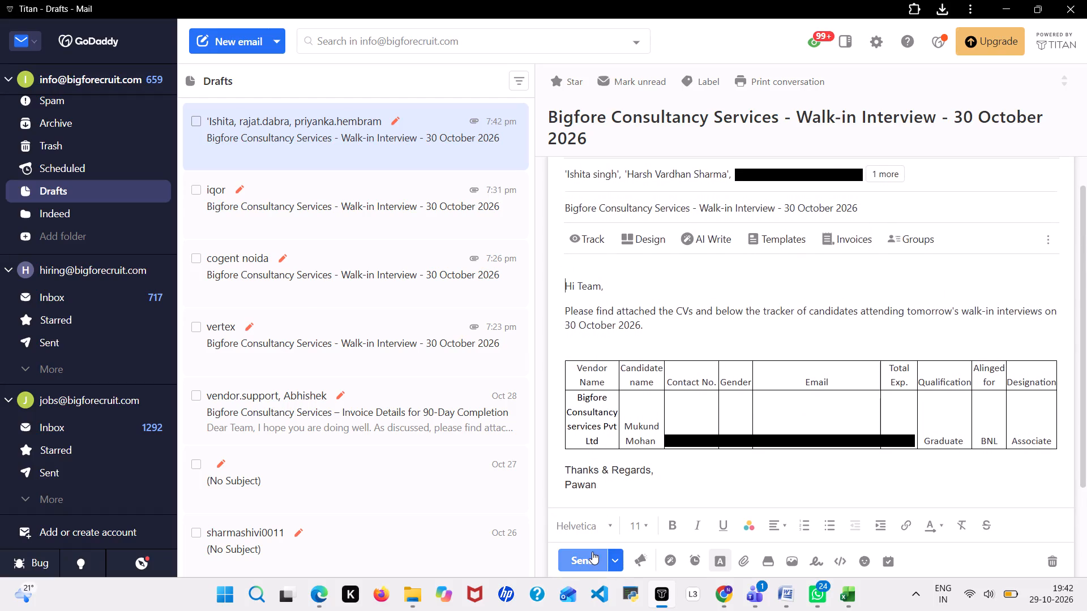
left_click(66, 468)
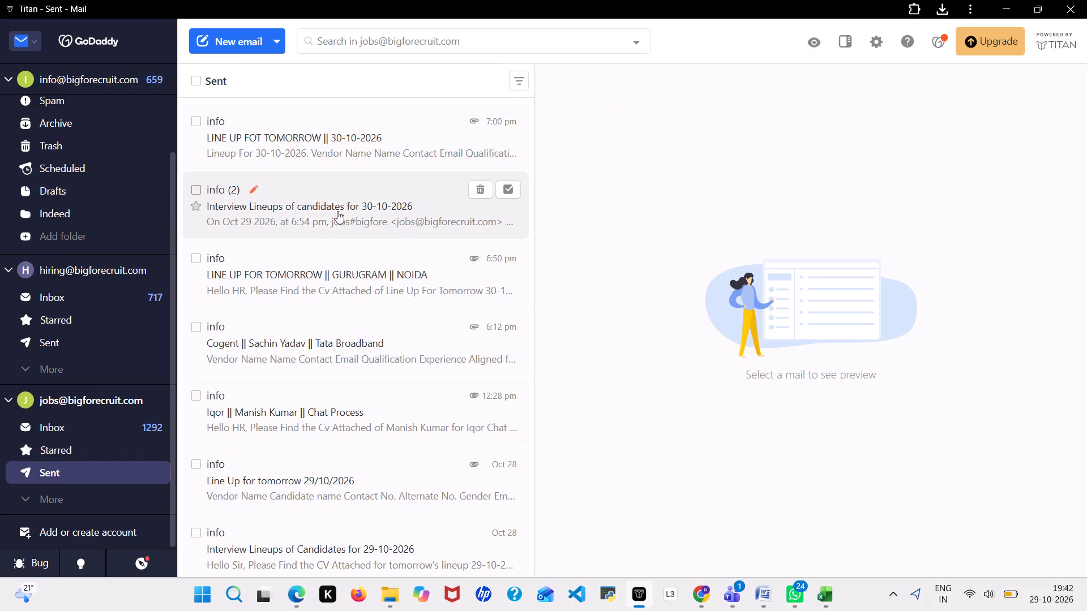
left_click(342, 209)
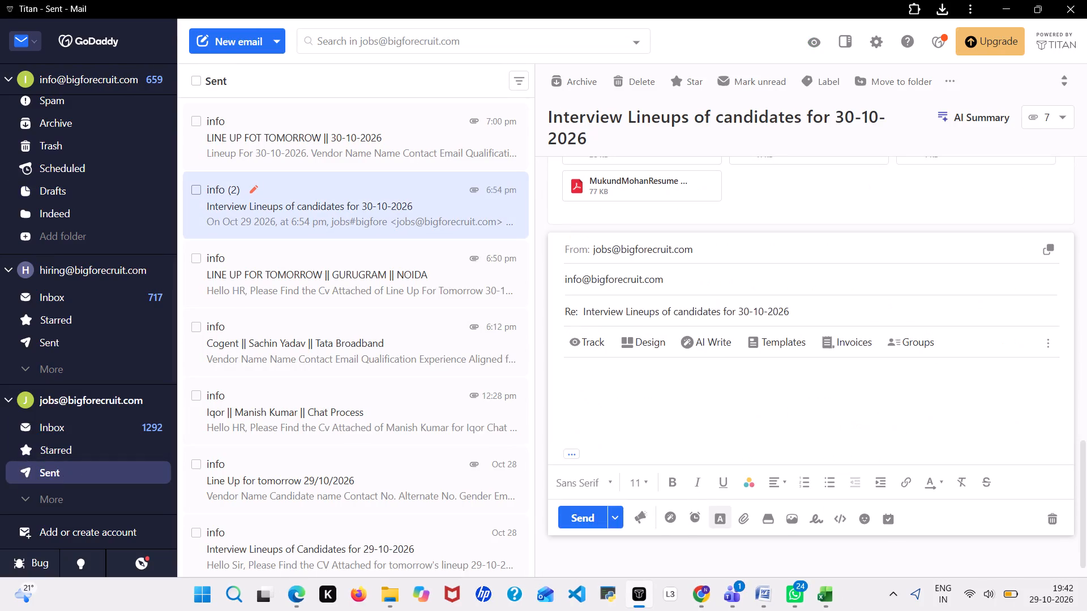
scroll(681, 252, "up", 3)
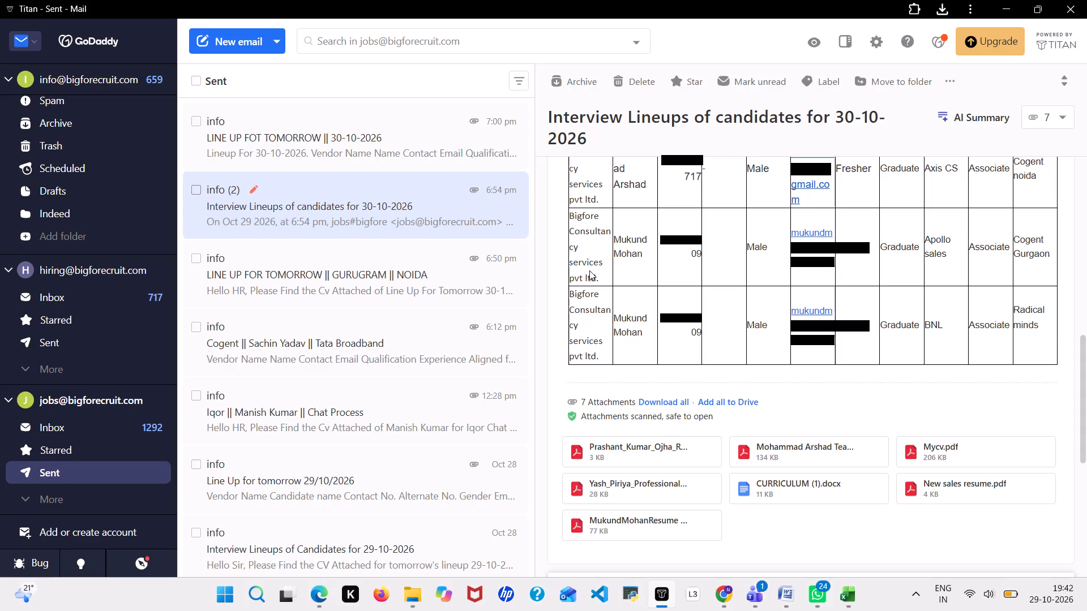
Reopen the Radical Minds draft and change "candidates" to "candidate" in the message text.
left_click(48, 190)
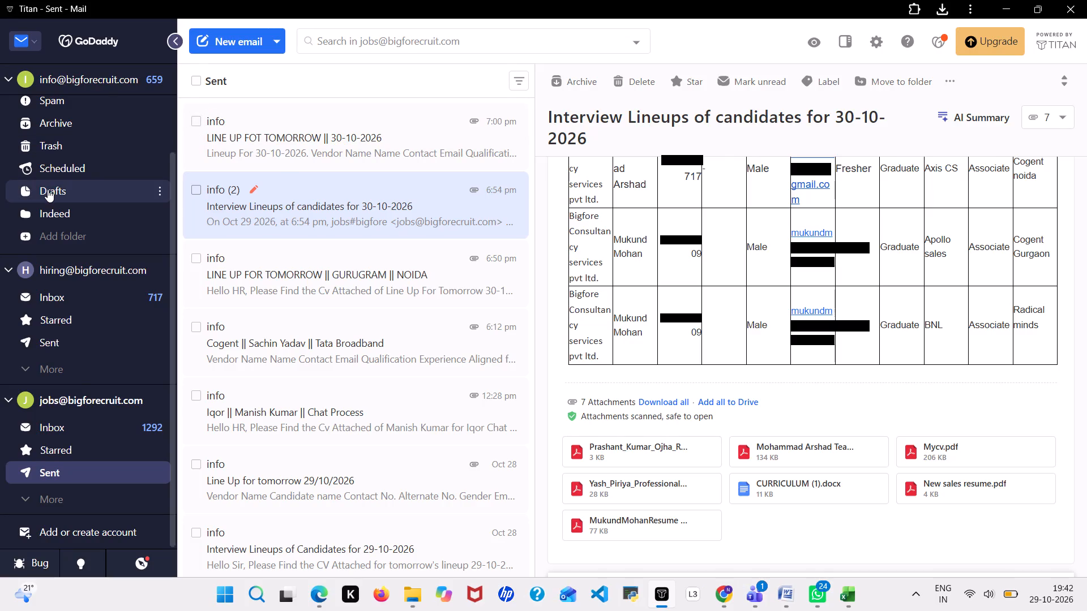
left_click(304, 130)
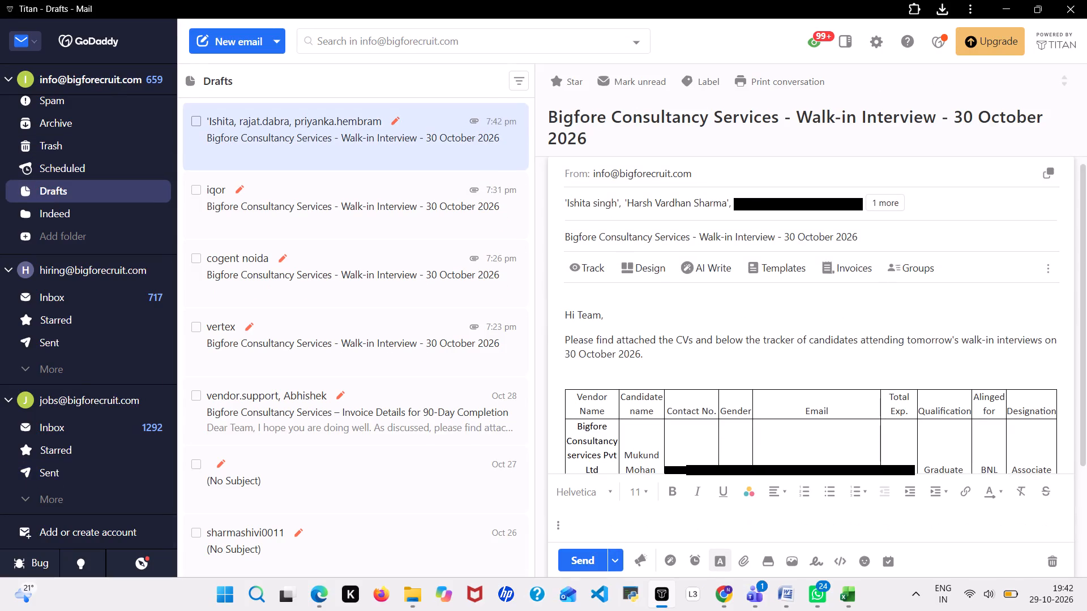
scroll(709, 308, "down", 2)
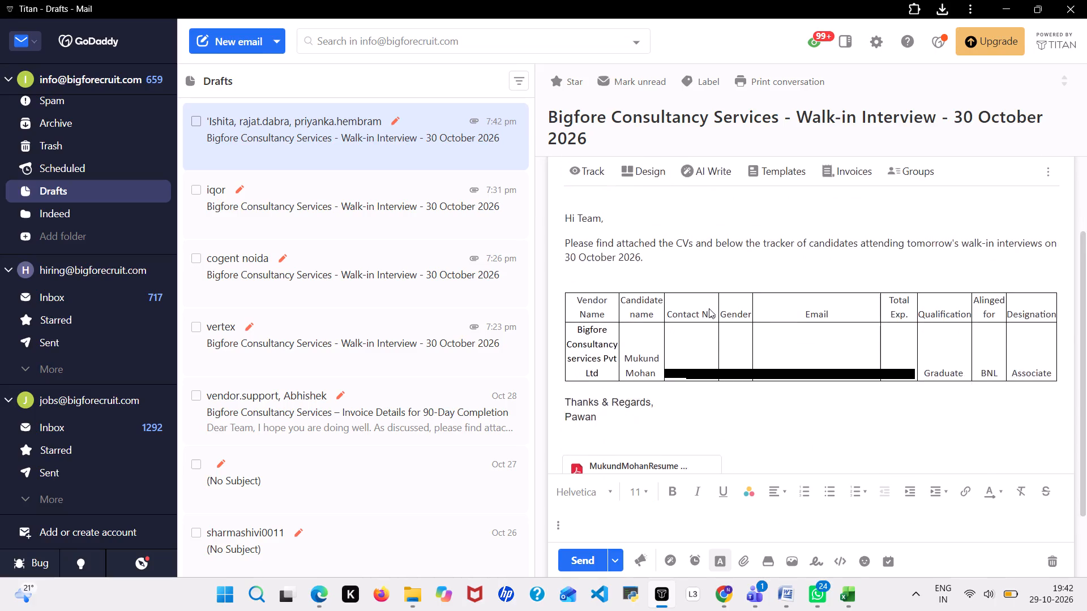
scroll(709, 308, "down", 1)
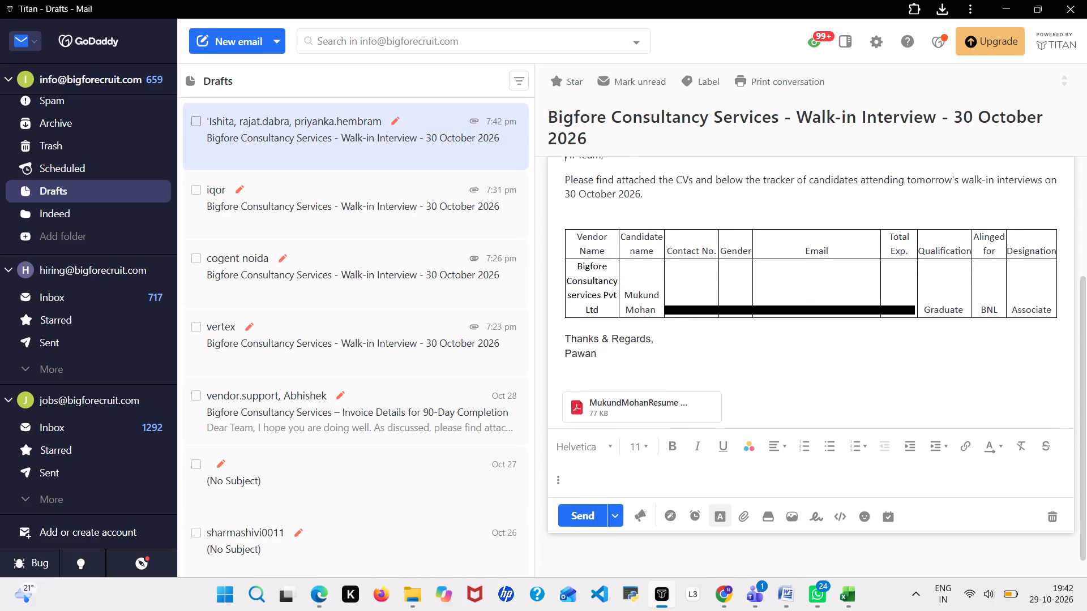
left_click(858, 180)
key("BackSpace")
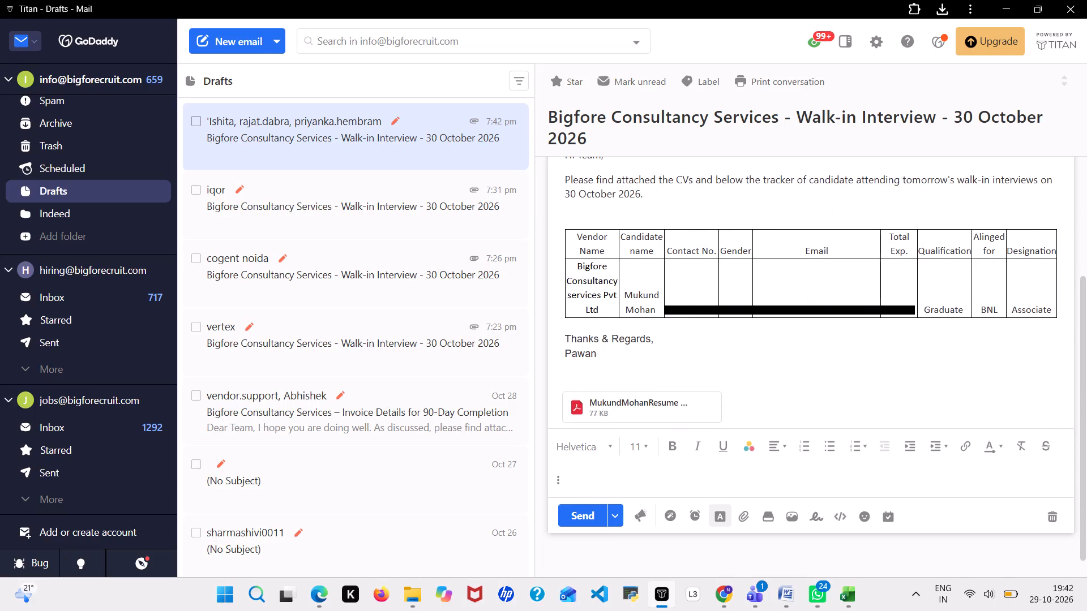
Send the Radical Minds walk-in interview email.
left_click(585, 514)
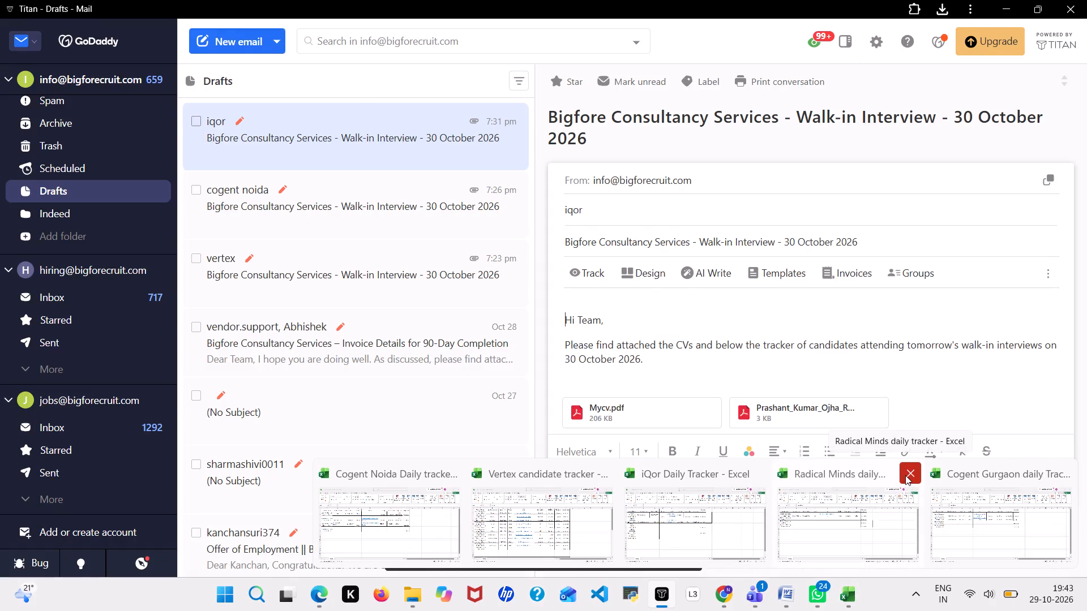
Close the Radical Minds and Cogent Gurgaon daily tracker workbooks.
left_click(905, 475)
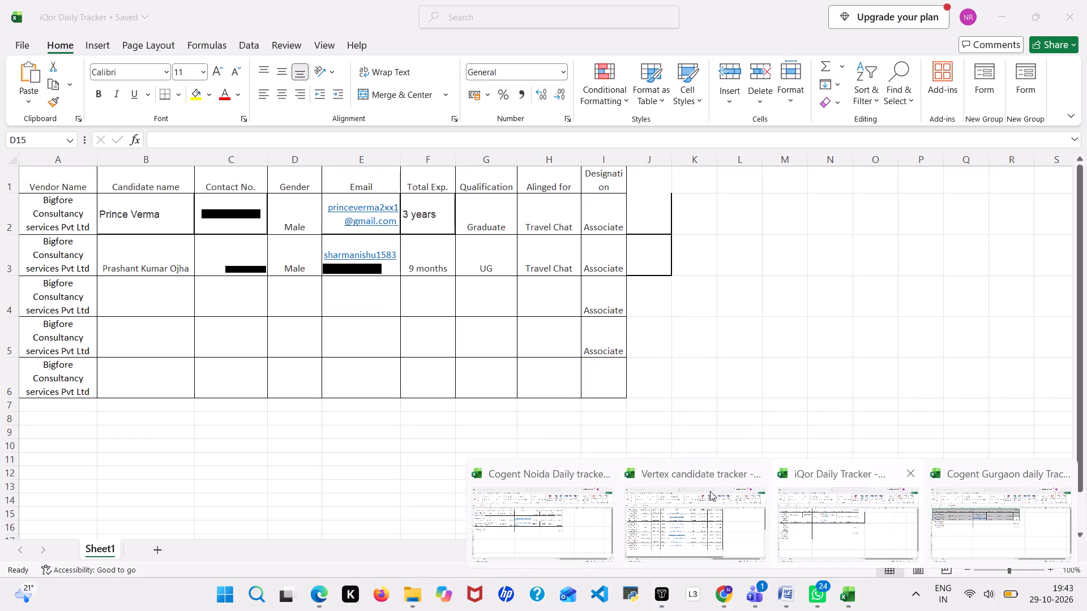
left_click(1063, 473)
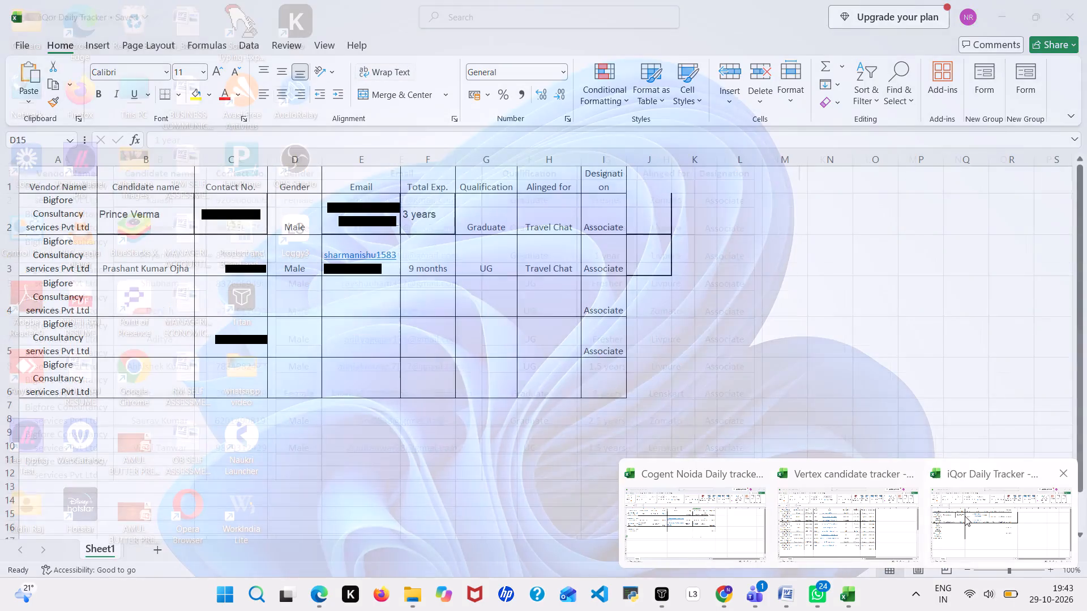
Apply All Borders to the header and the two filled candidate rows of the iQor Daily Tracker.
left_click(965, 516)
left_click_drag(620, 266, 412, 233)
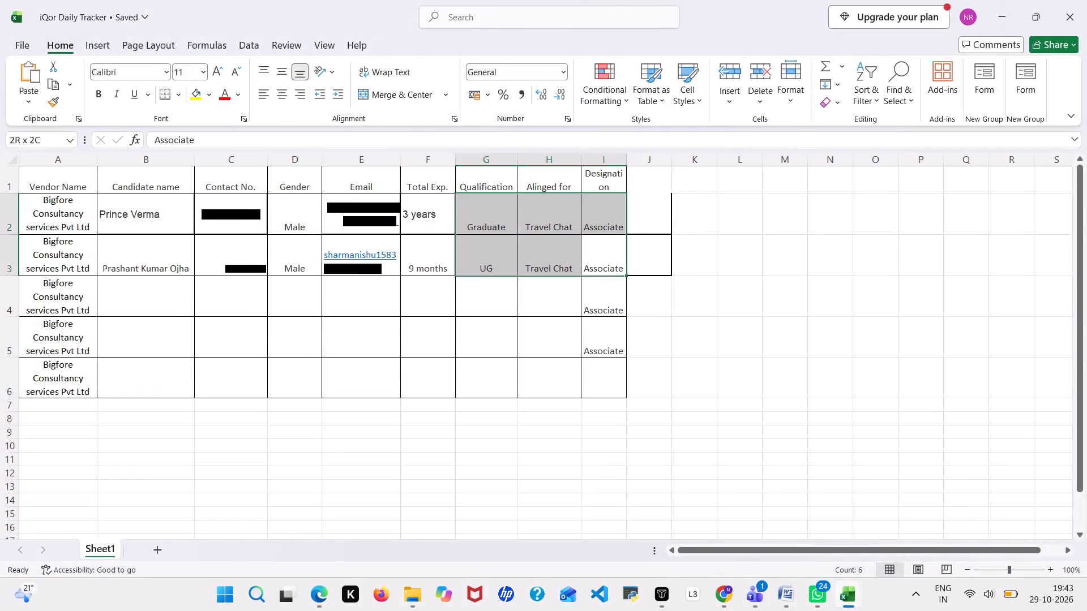
left_click_drag(412, 233, 70, 178)
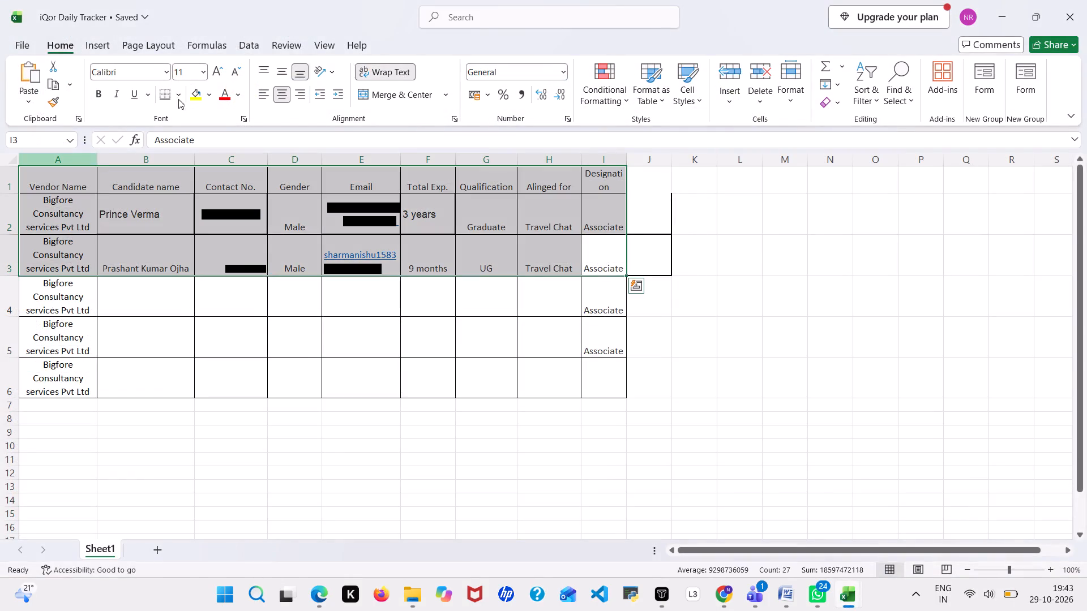
left_click(178, 96)
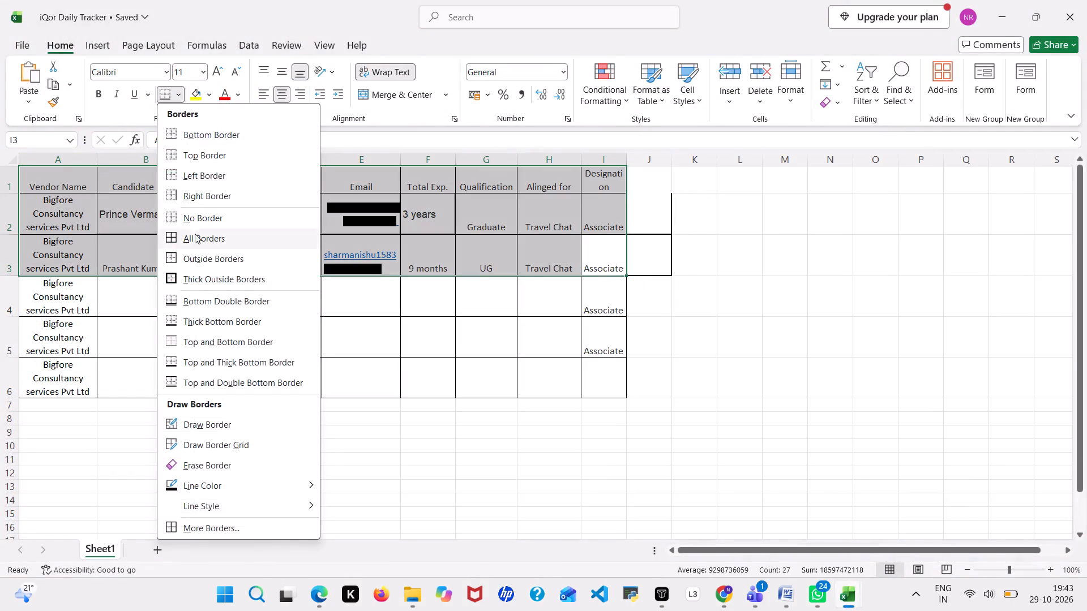
left_click(196, 240)
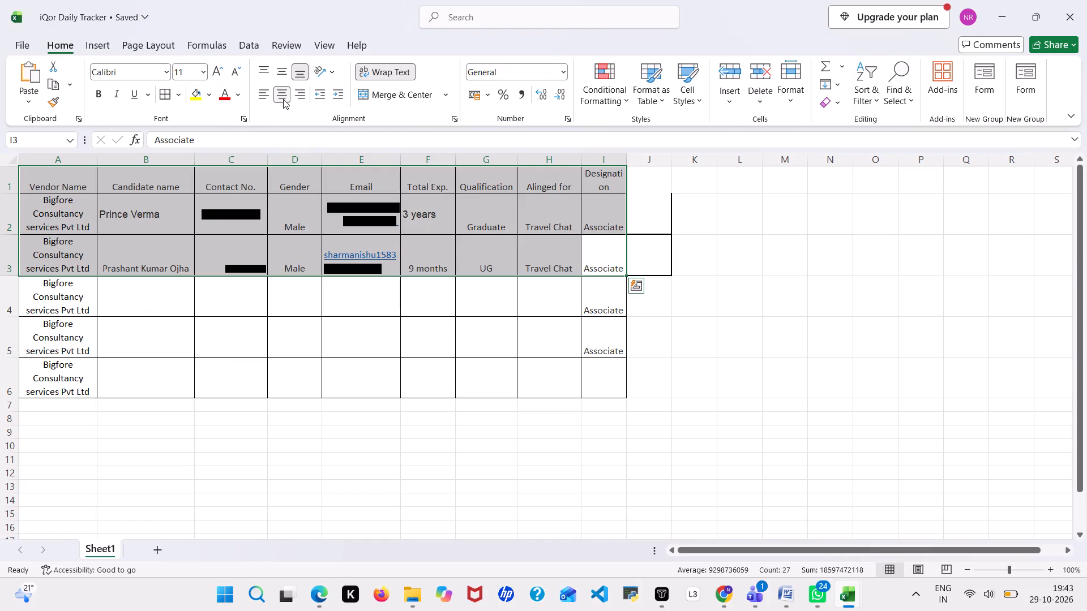
Bottom-align and horizontally centre the header and two filled candidate rows of the iQor tracker.
left_click(283, 99)
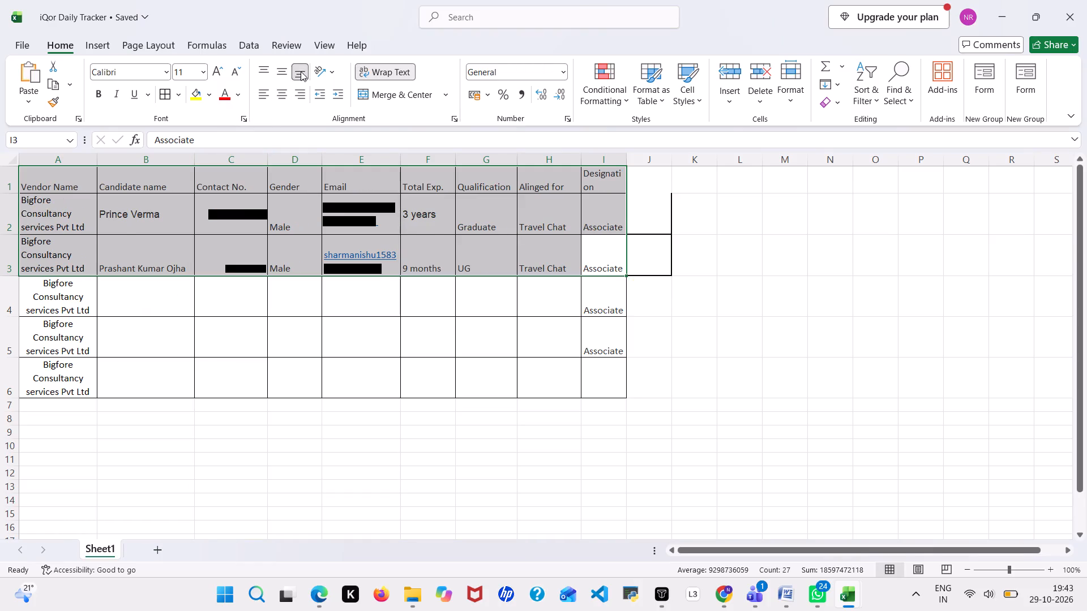
left_click(301, 71)
left_click(279, 93)
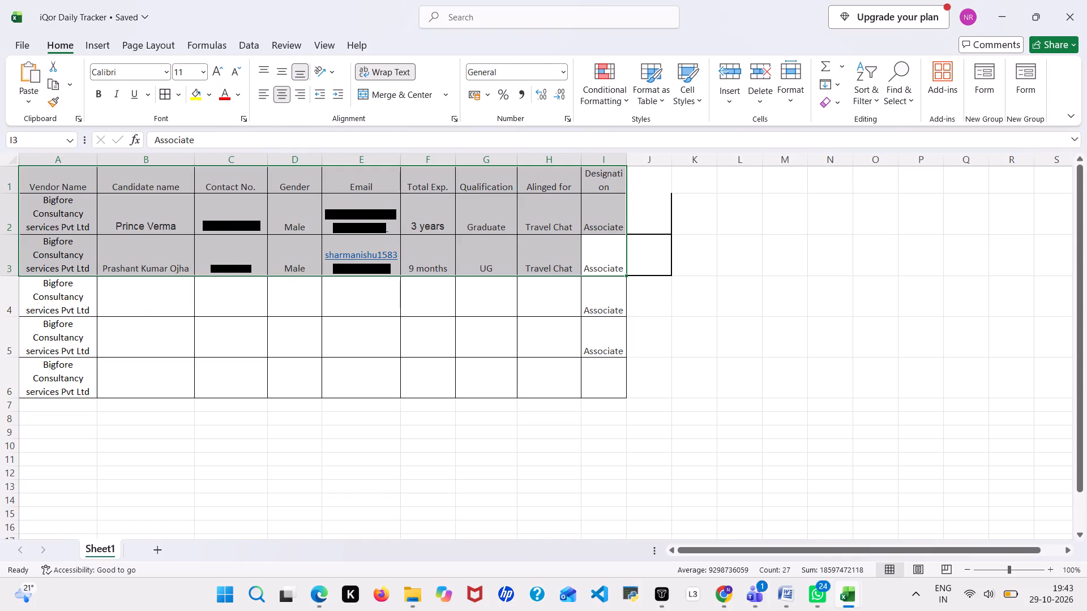
Copy the header and two candidate rows from the iQor tracker into the iqor email draft, below the message text.
key("ctrl+c")
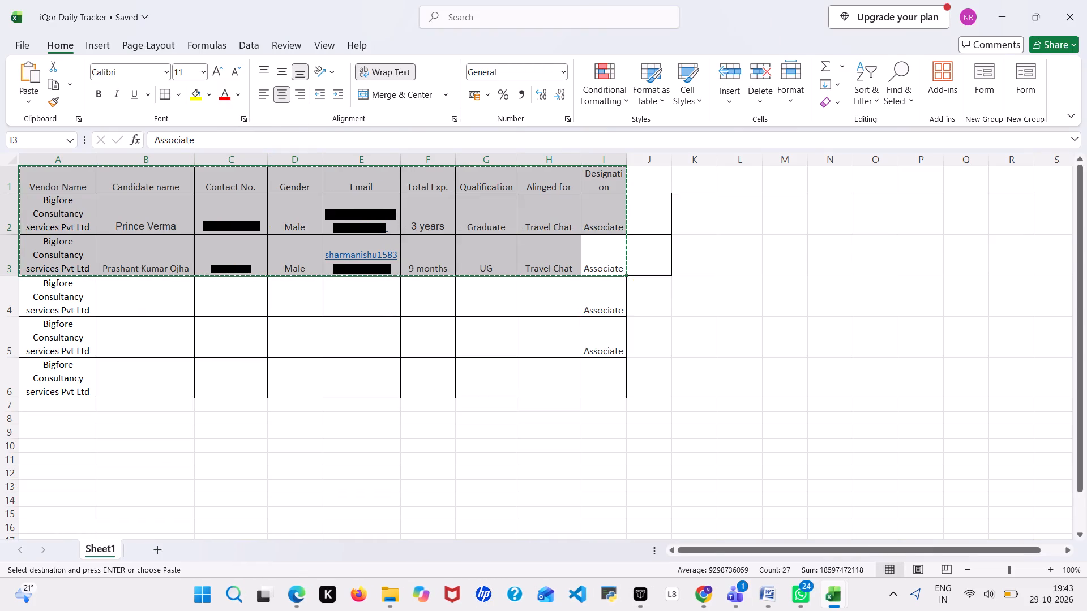
left_click(637, 595)
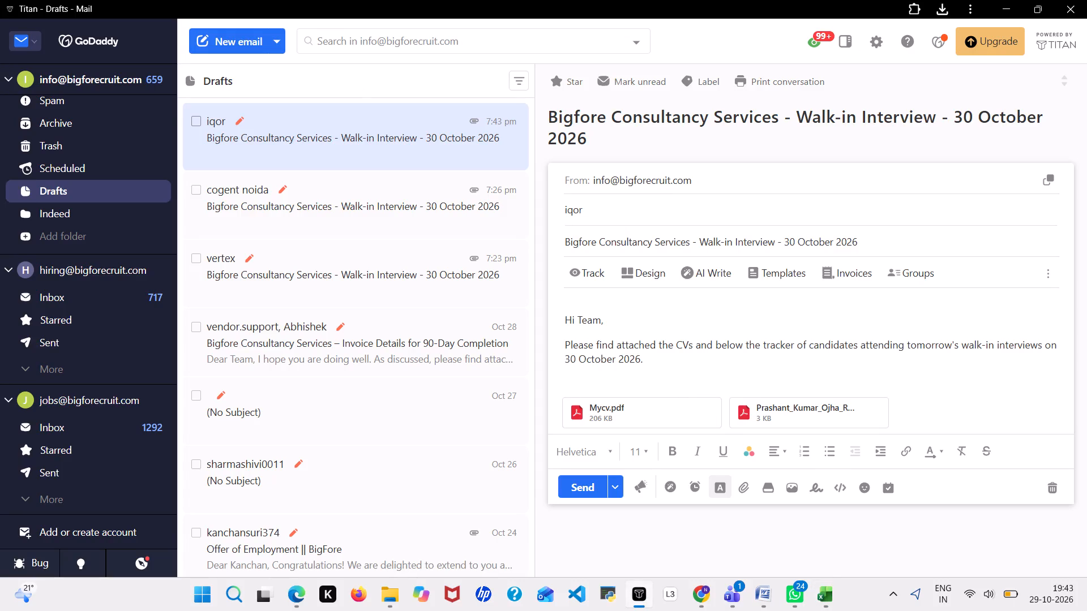
left_click(655, 359)
key("Return")
key("Return")
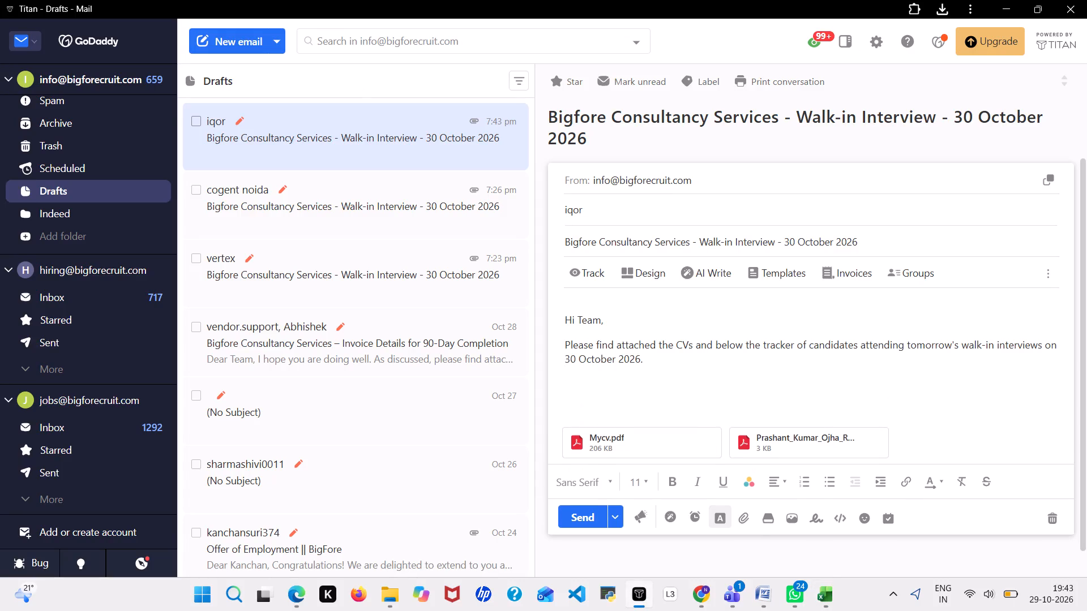
key("ctrl+v")
Add the sign-off "Thanks & Regards," with "Pawan" on the following line below the pasted tracker table.
scroll(699, 361, "down", 1)
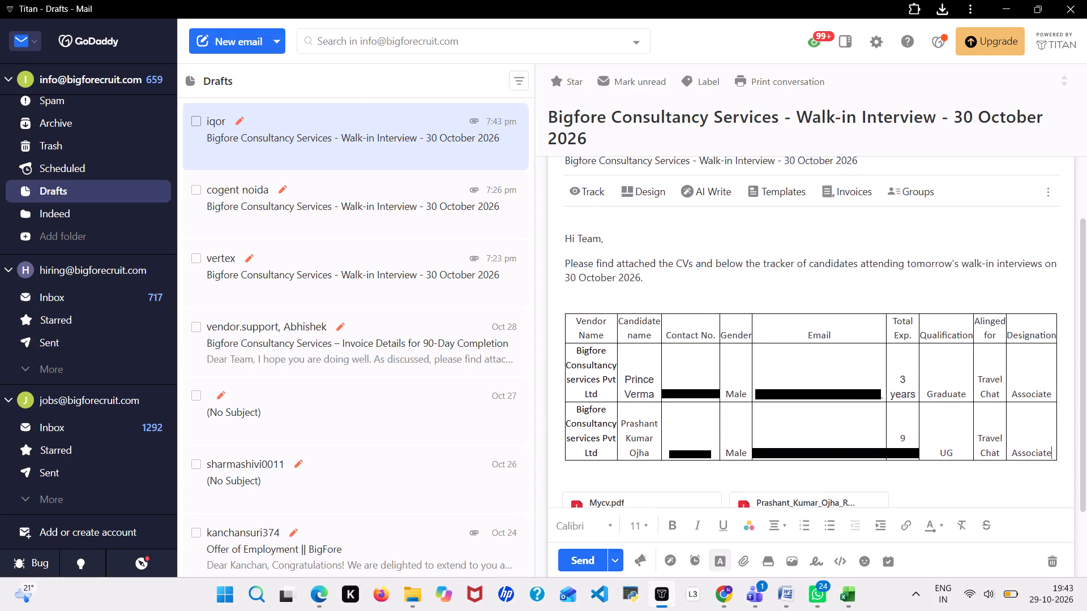
left_click(1062, 454)
key("Return")
key("Return")
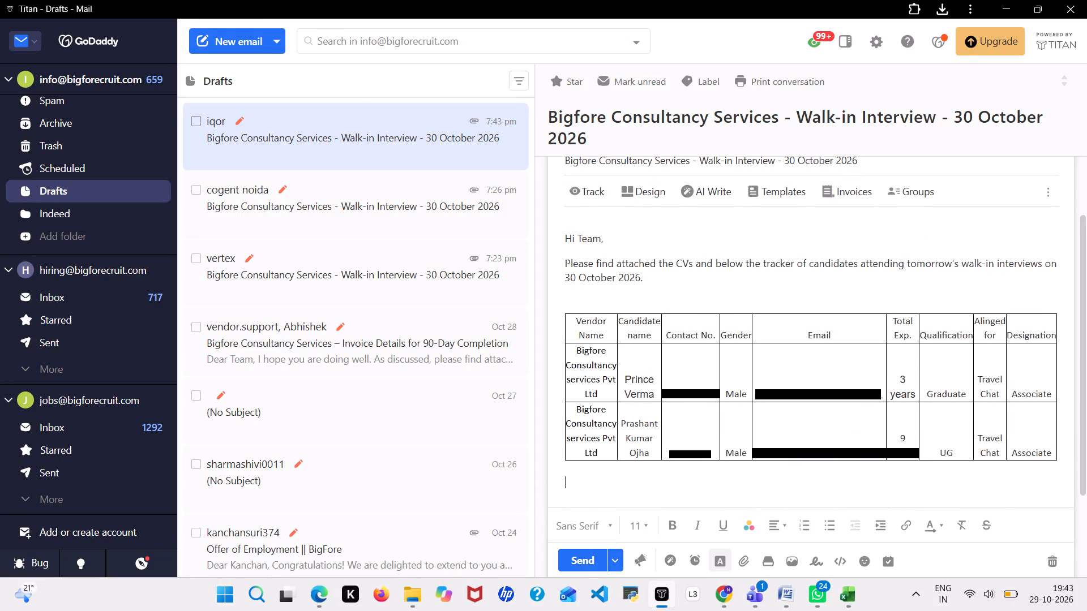
type("Thanks & Reh")
key("BackSpace")
type("gards,")
key("Return")
type("Pawan")
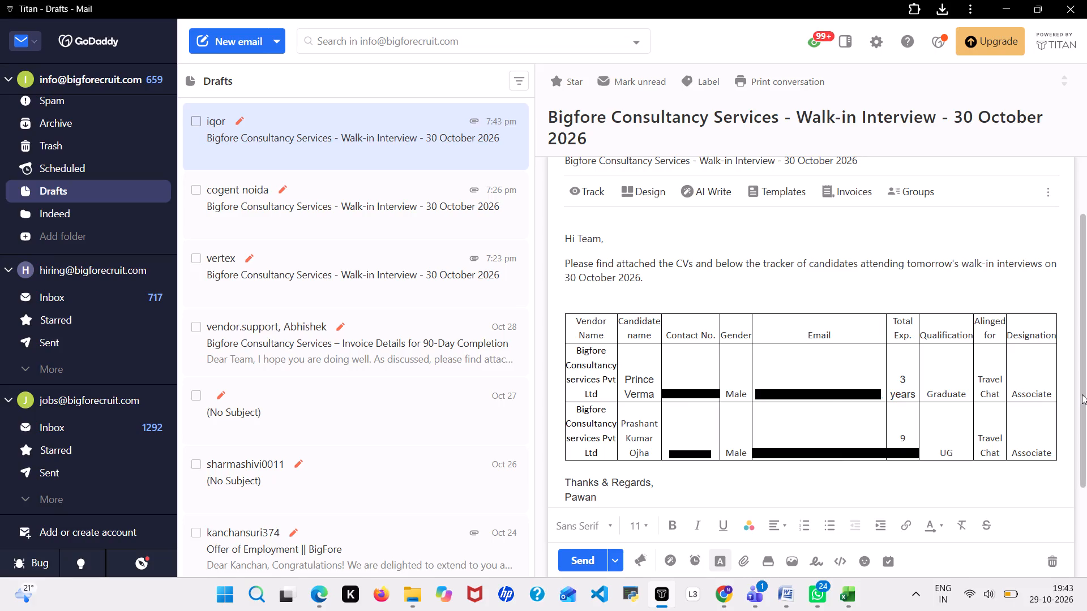
Check the completed iqor draft and preview its attached Mycv.pdf.
scroll(1082, 394, "up", 2)
scroll(883, 322, "down", 2)
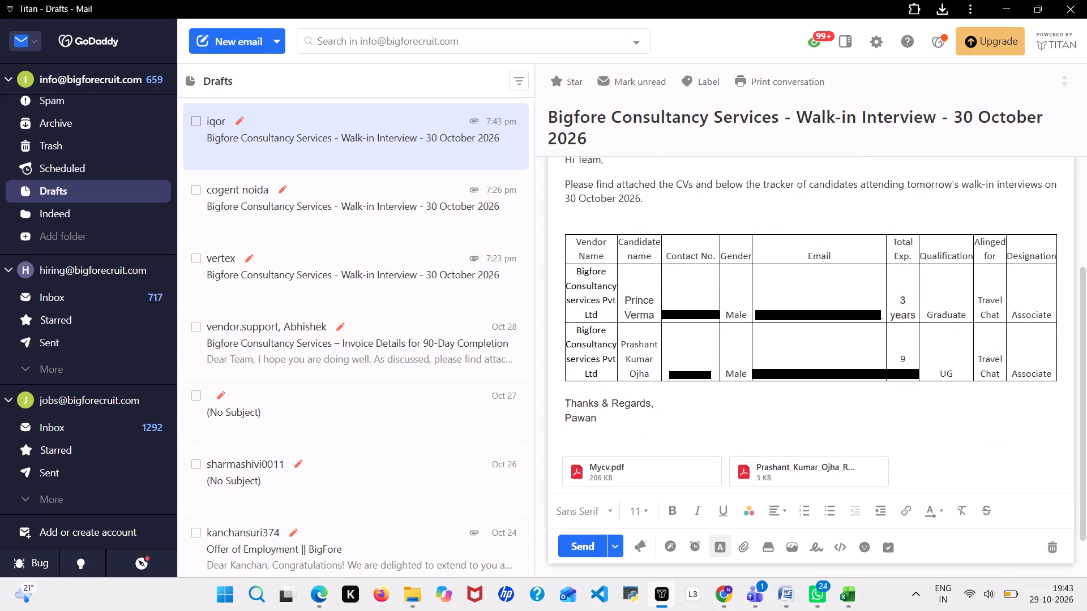
left_click(625, 470)
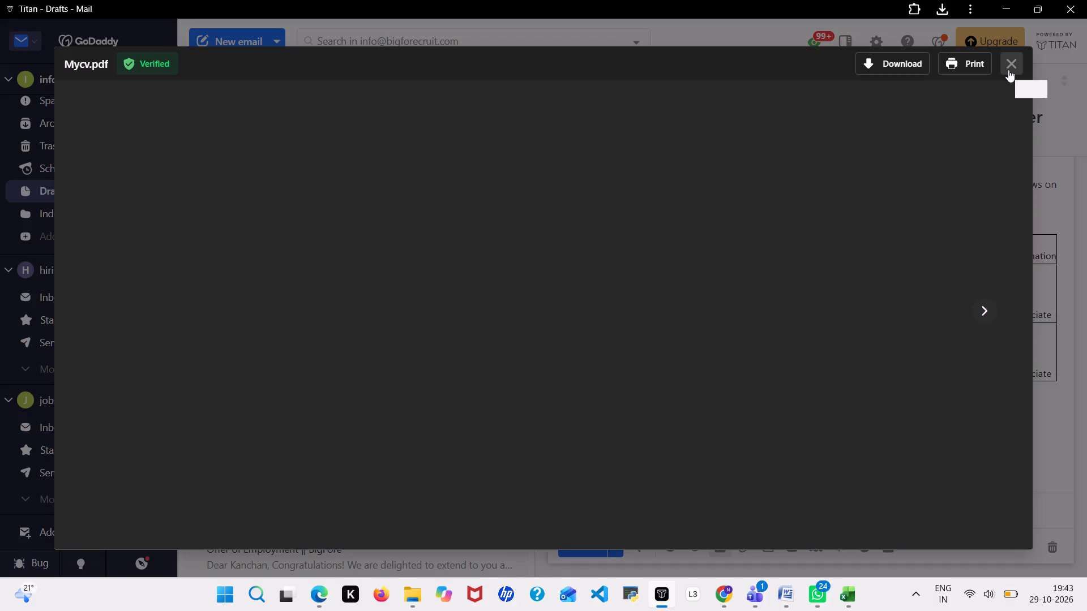
left_click(1008, 70)
Remove the placeholder recipient "iqor" from the draft and search the contacts for the actual recipient, starting with "s".
scroll(794, 263, "up", 4)
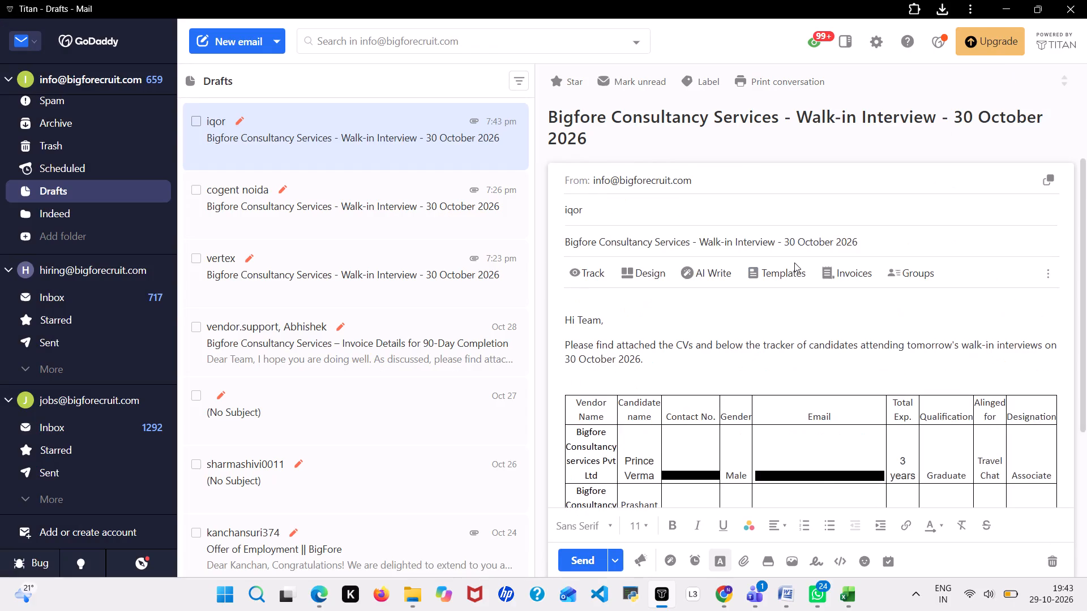
left_click(671, 199)
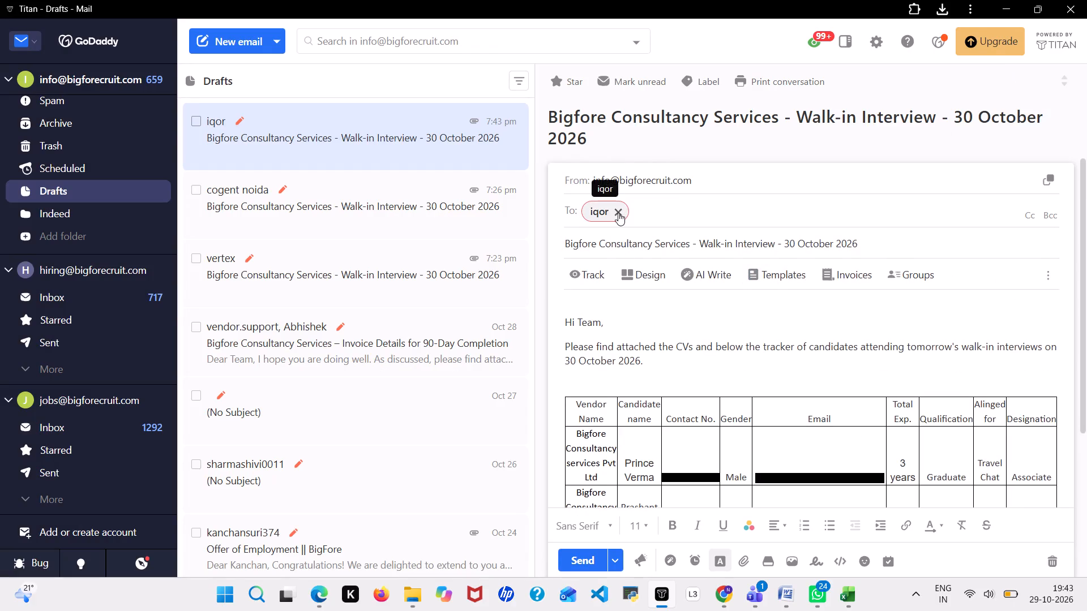
left_click(618, 213)
key("s")
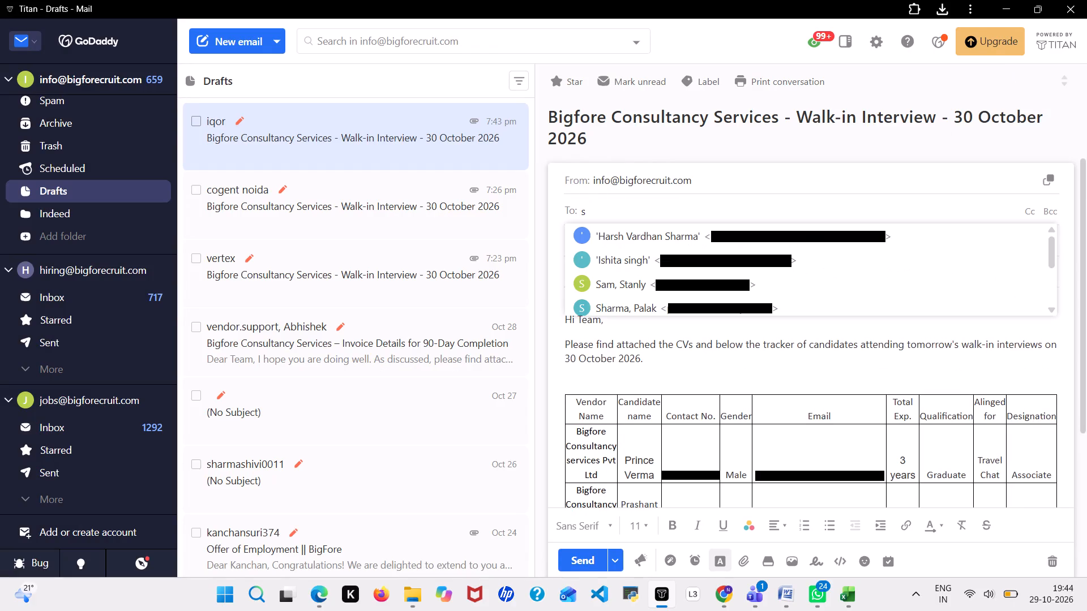
Add the contacts Stanly, Karan, Jaspreet and Palak as the To recipients of the iqor walk-in interview draft.
left_click(622, 278)
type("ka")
left_click(684, 239)
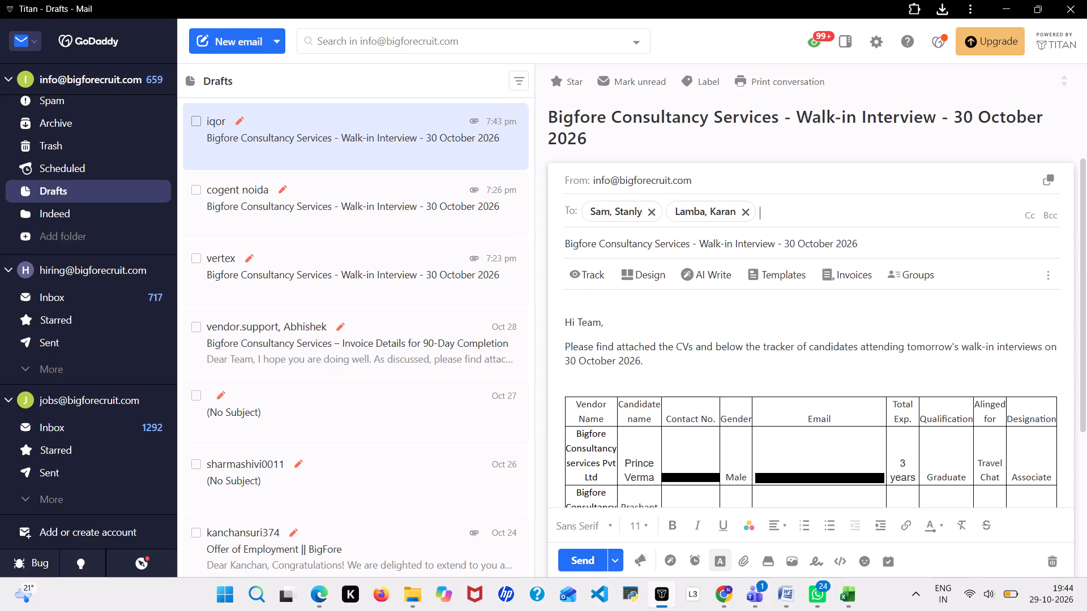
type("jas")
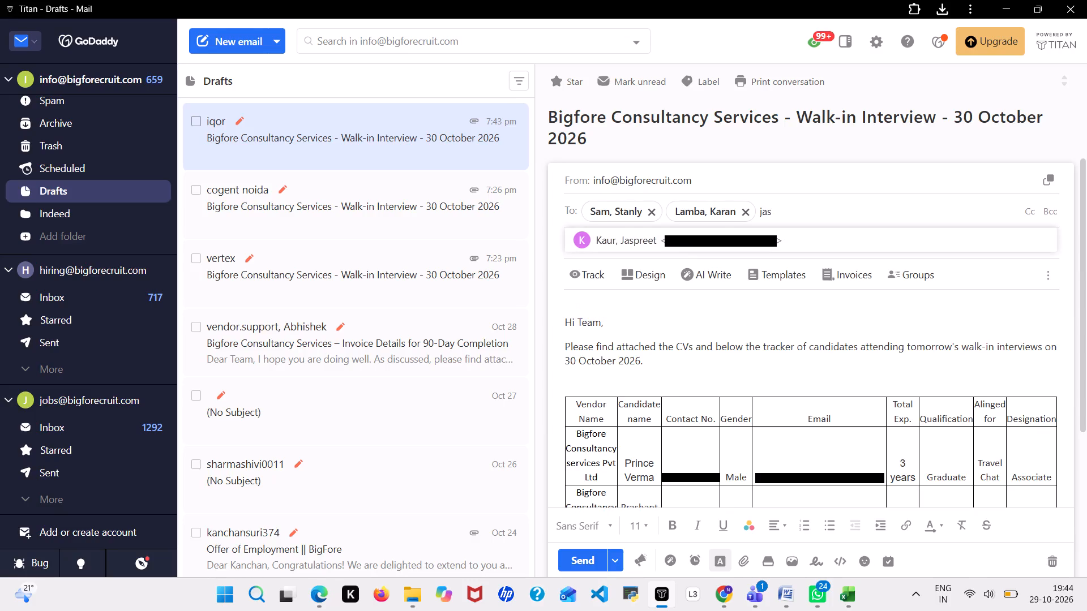
left_click(678, 245)
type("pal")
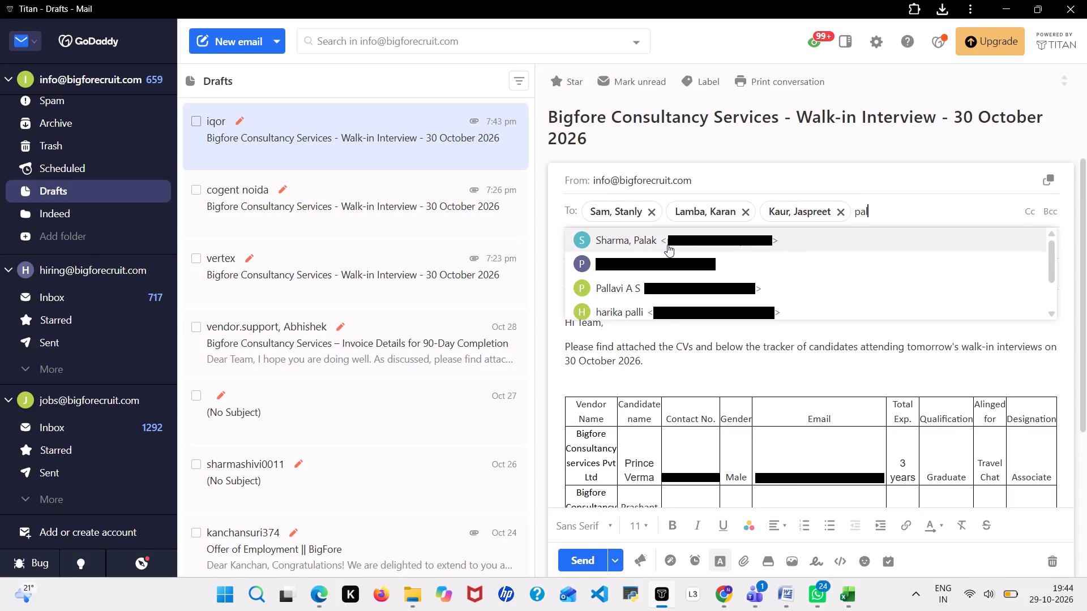
left_click(667, 244)
Search the contacts for "iq" to find further iqor recipients for the draft.
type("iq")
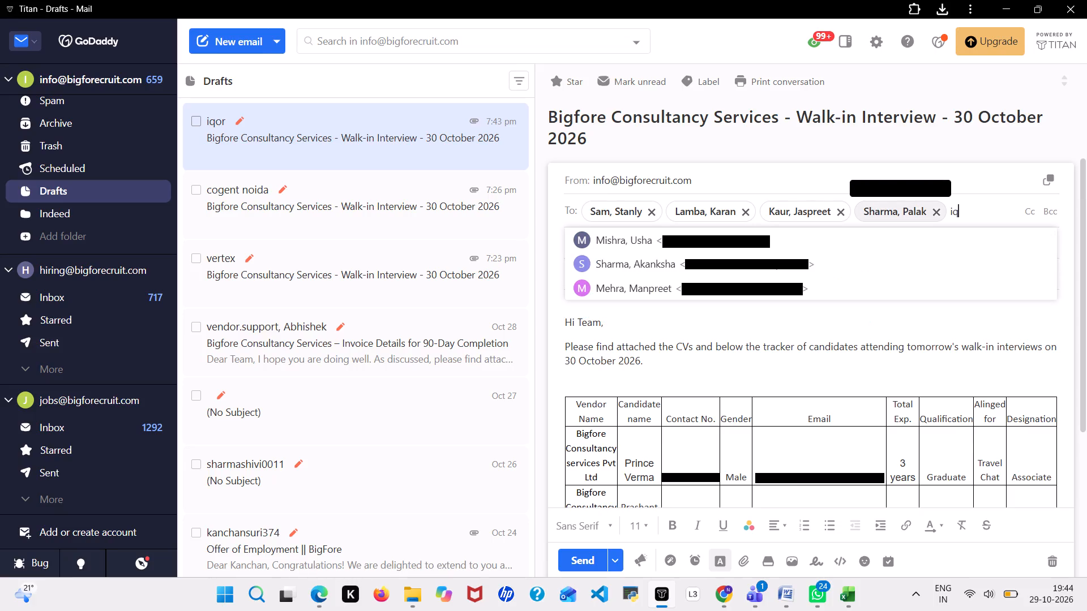
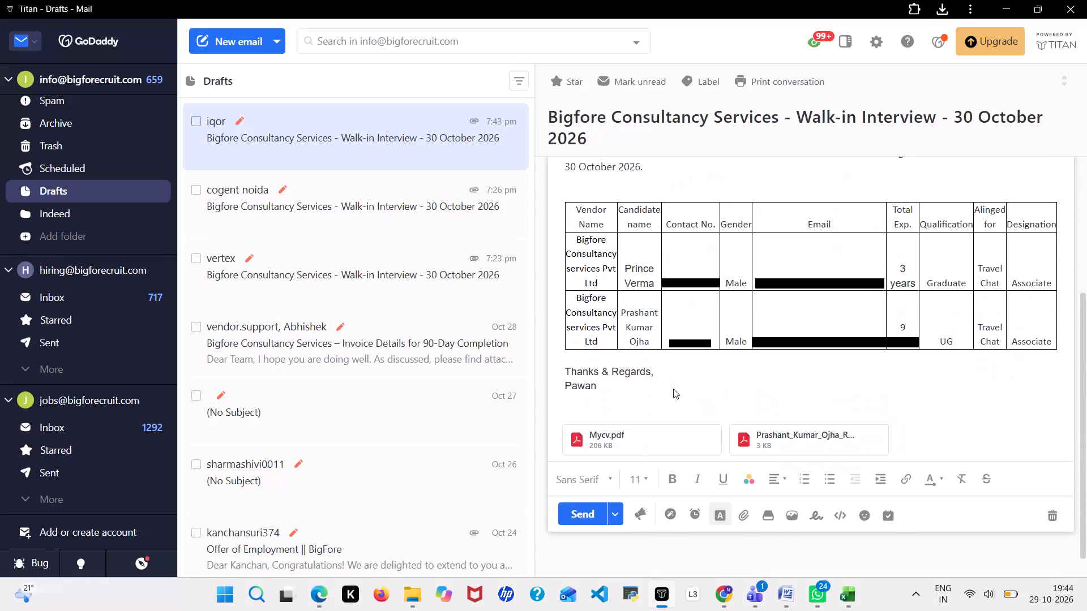
Open the sent email "Interview Lineups of candidates for 30-10-2026" in the jobs mailbox and review its candidate table from the first row.
left_click(44, 480)
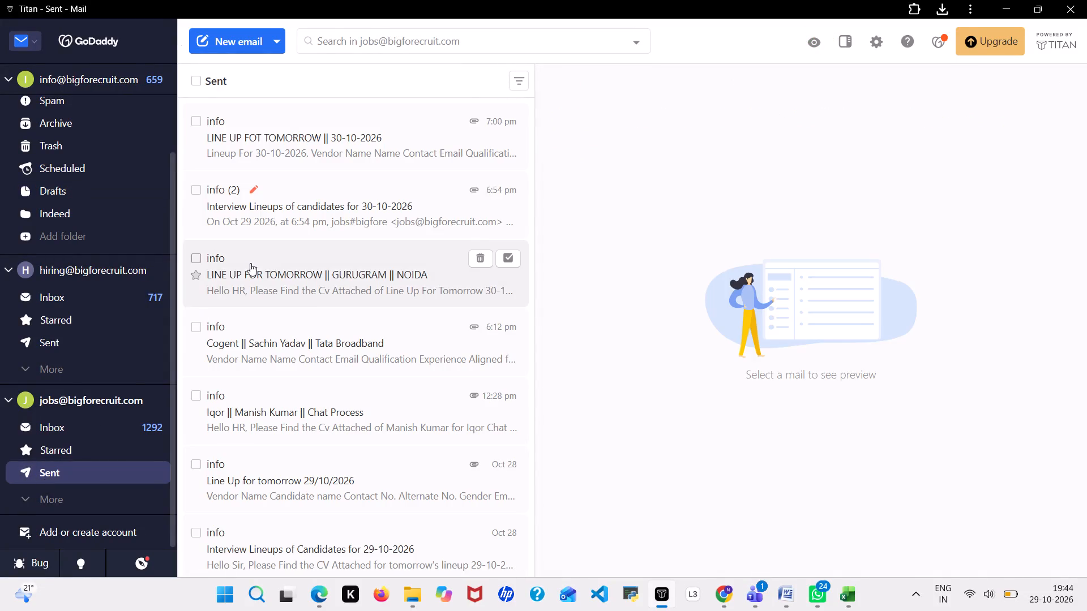
left_click(311, 228)
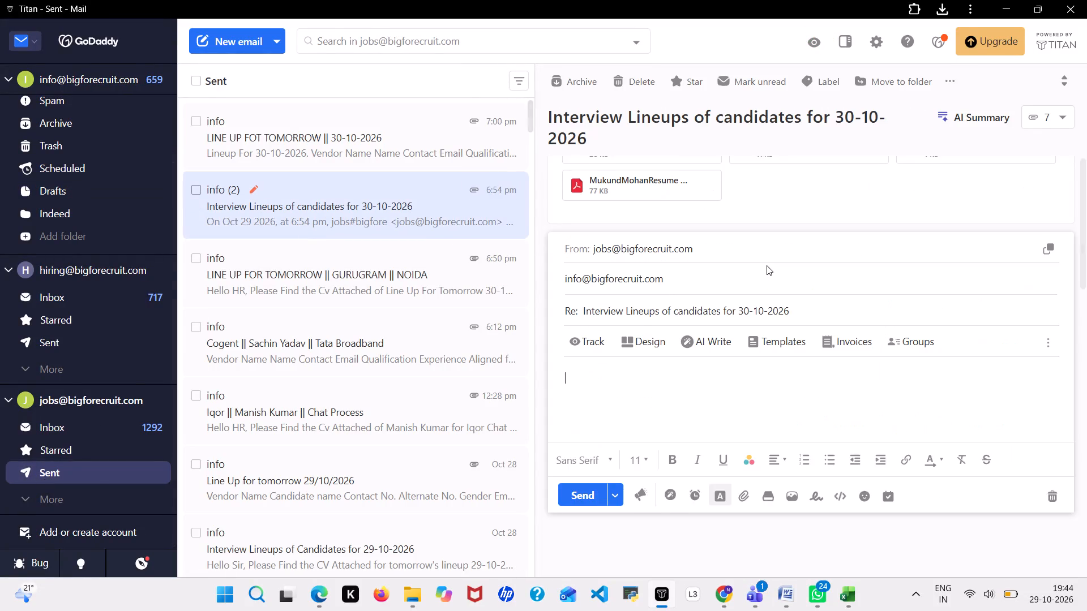
scroll(767, 265, "up", 6)
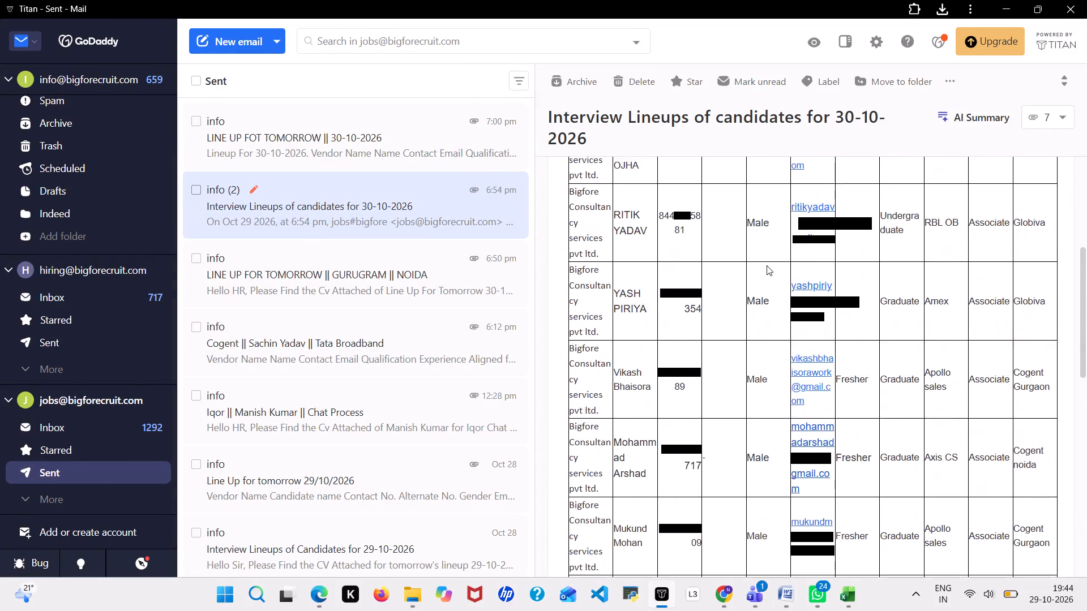
scroll(767, 265, "up", 2)
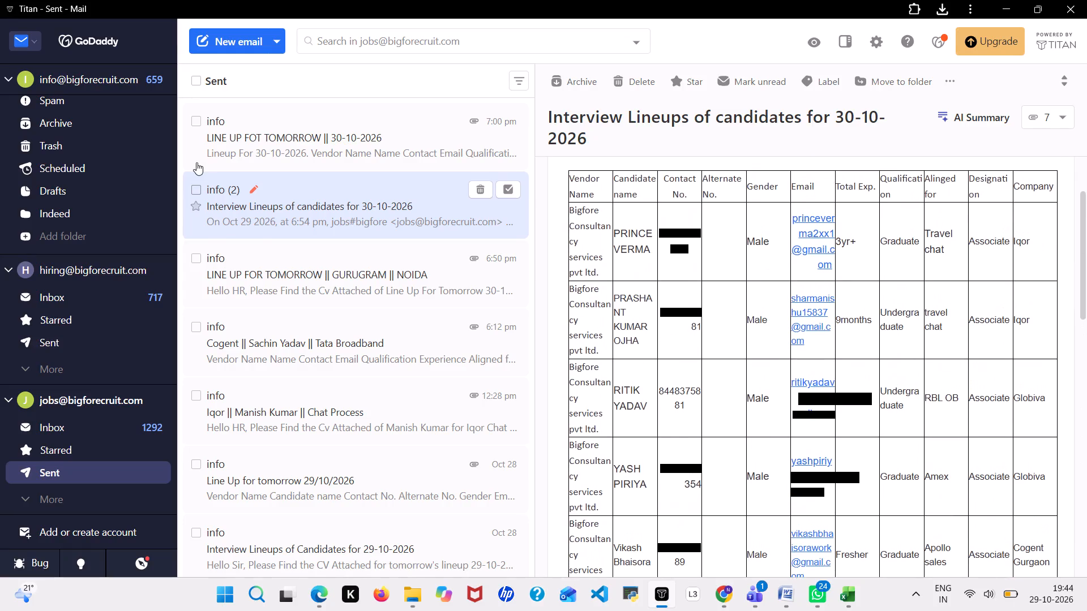
Reopen the iQor walk-in interview draft from the info account's drafts, review its table, sign-off and attachments, and send it.
left_click(51, 191)
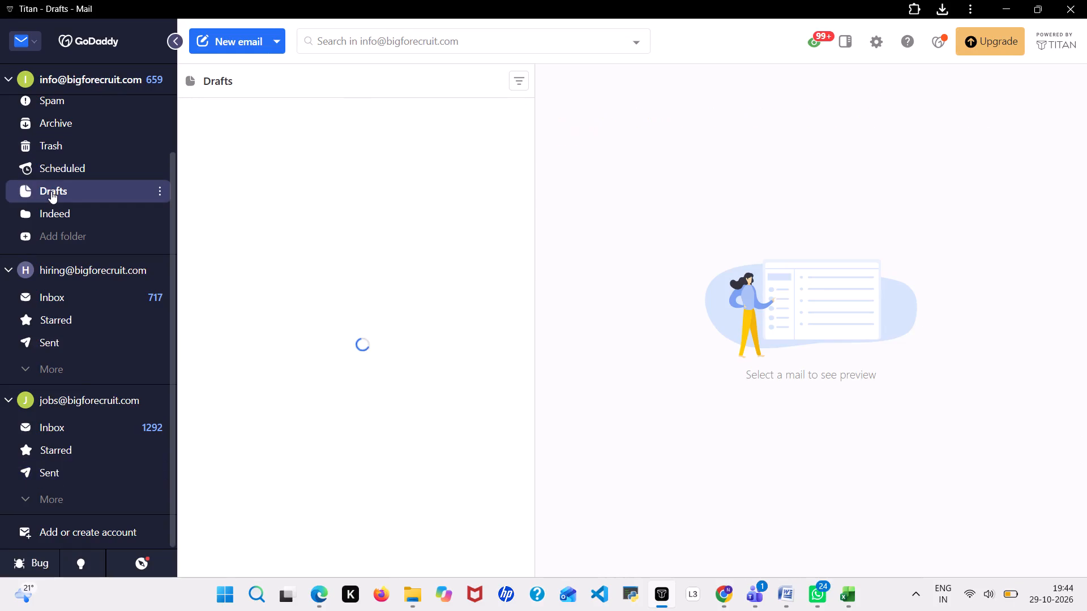
left_click(341, 146)
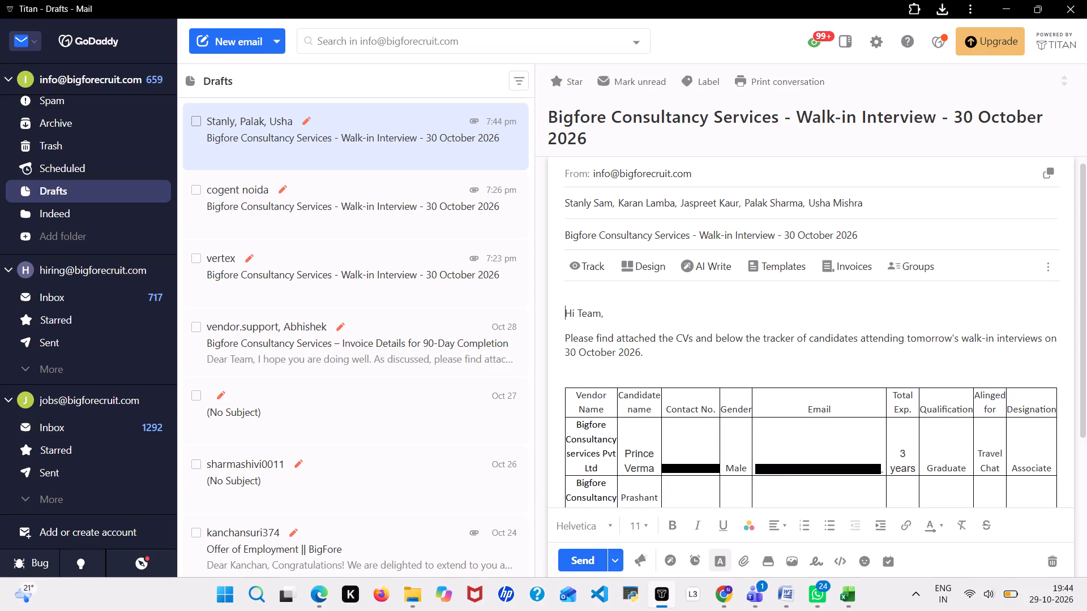
scroll(751, 343, "down", 2)
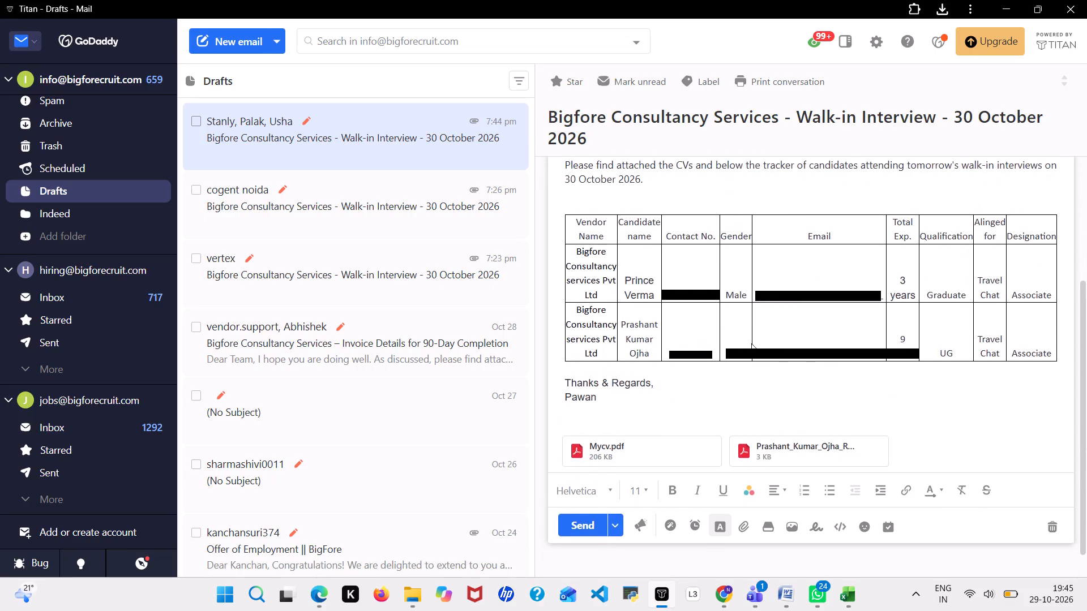
scroll(751, 343, "up", 1)
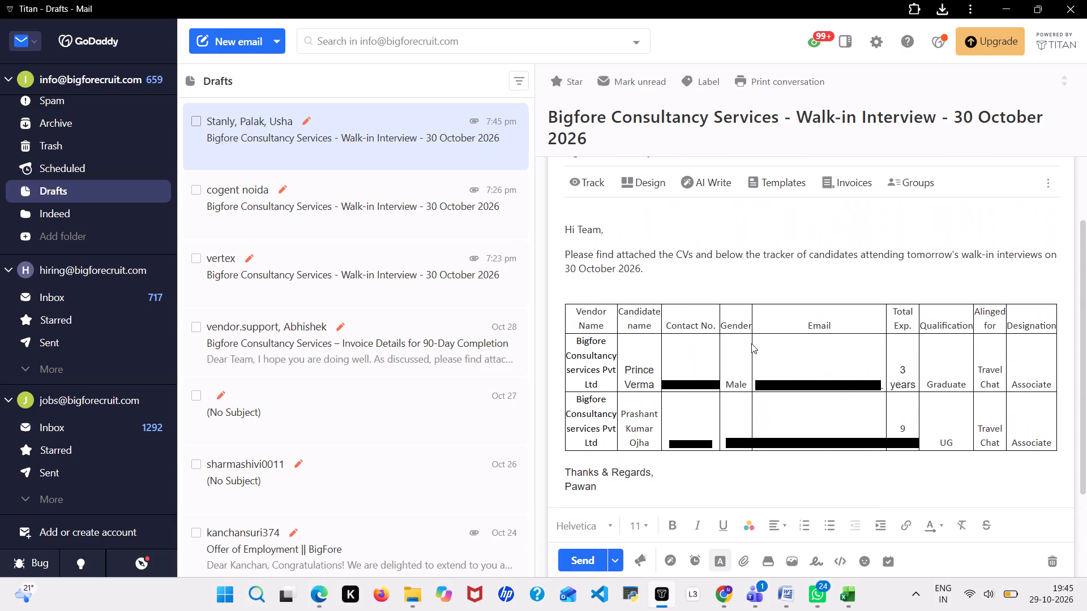
scroll(751, 343, "up", 1)
scroll(751, 343, "down", 2)
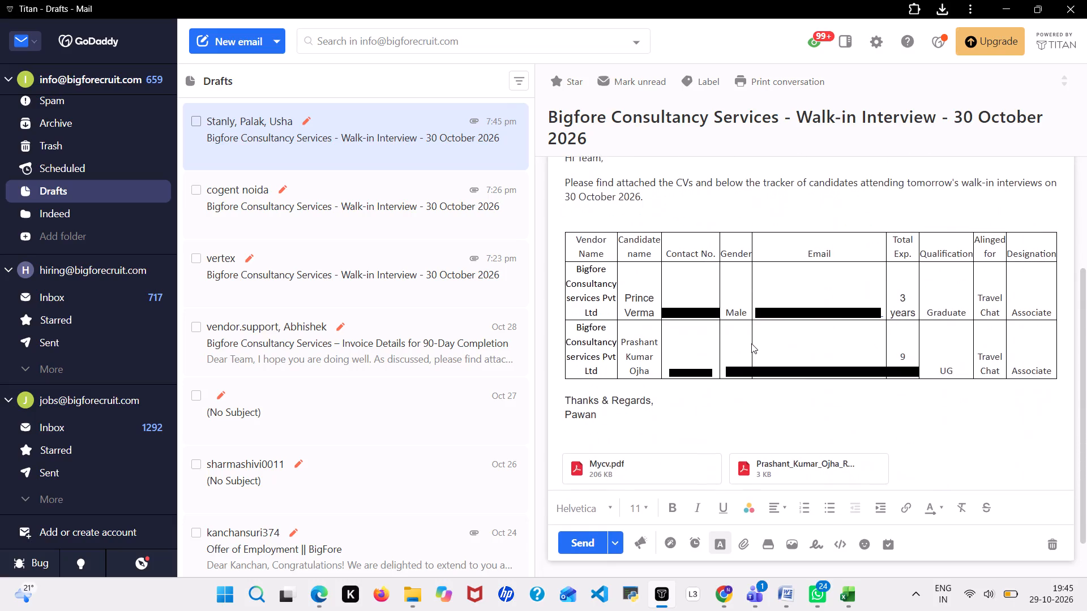
left_click(575, 533)
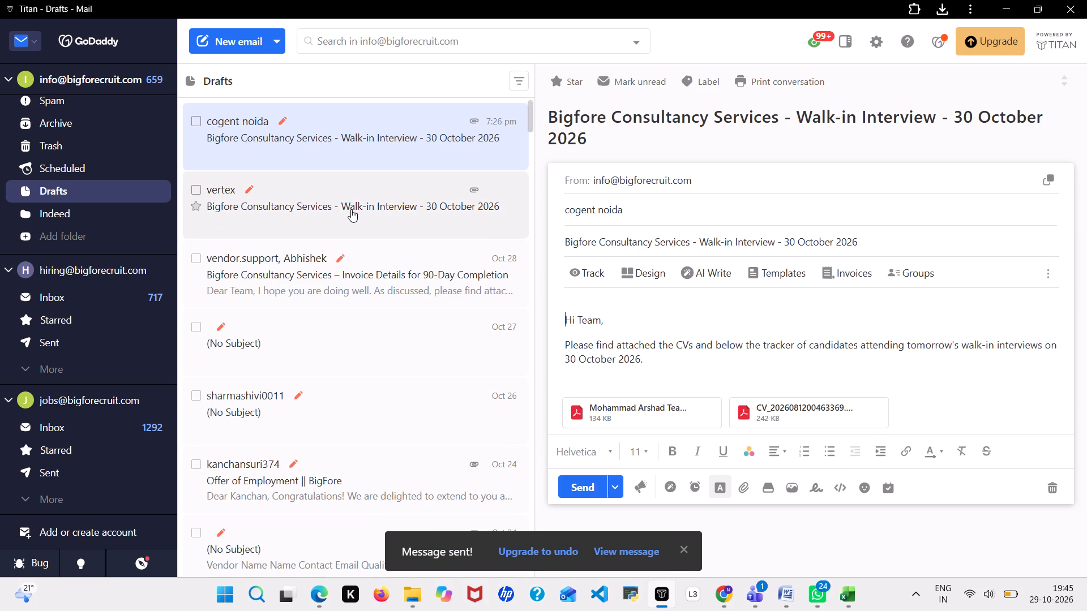
Open the vertex walk-in interview draft, and close the iQor Daily Tracker workbook in Excel.
left_click(351, 209)
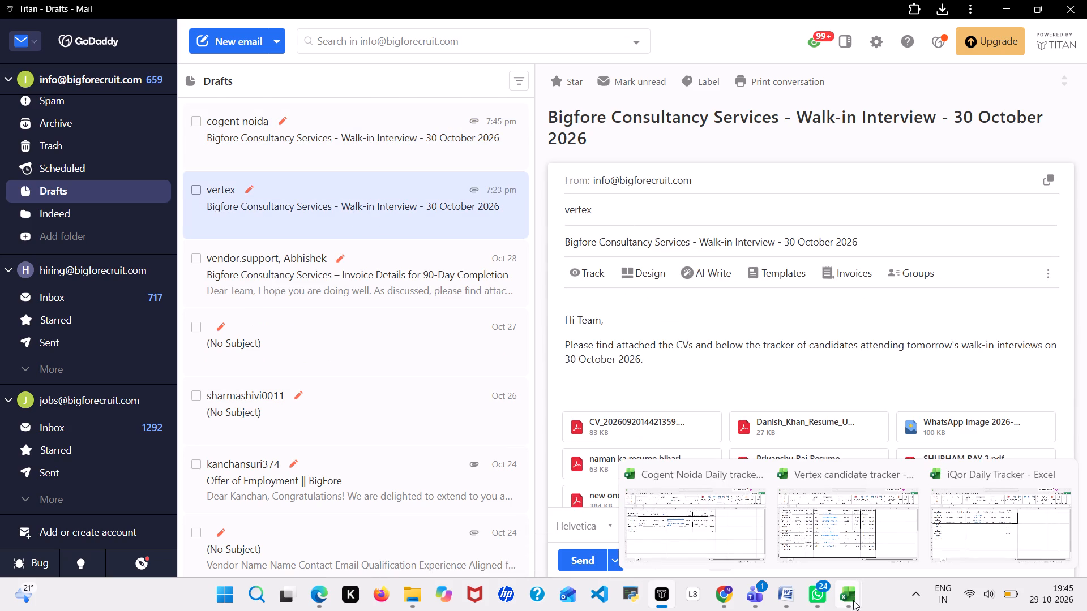
left_click(967, 530)
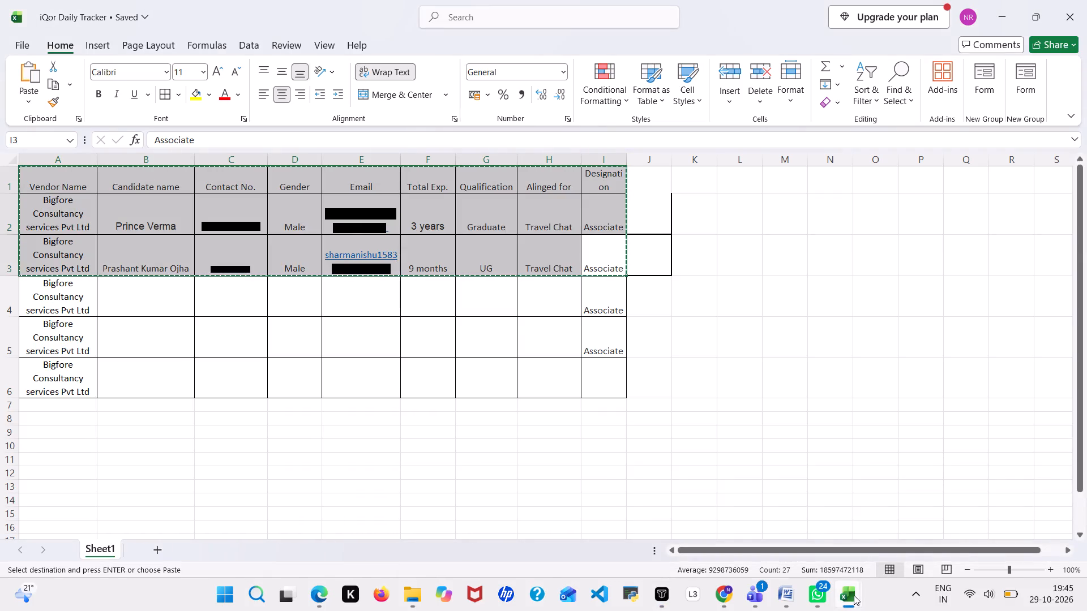
left_click(963, 509)
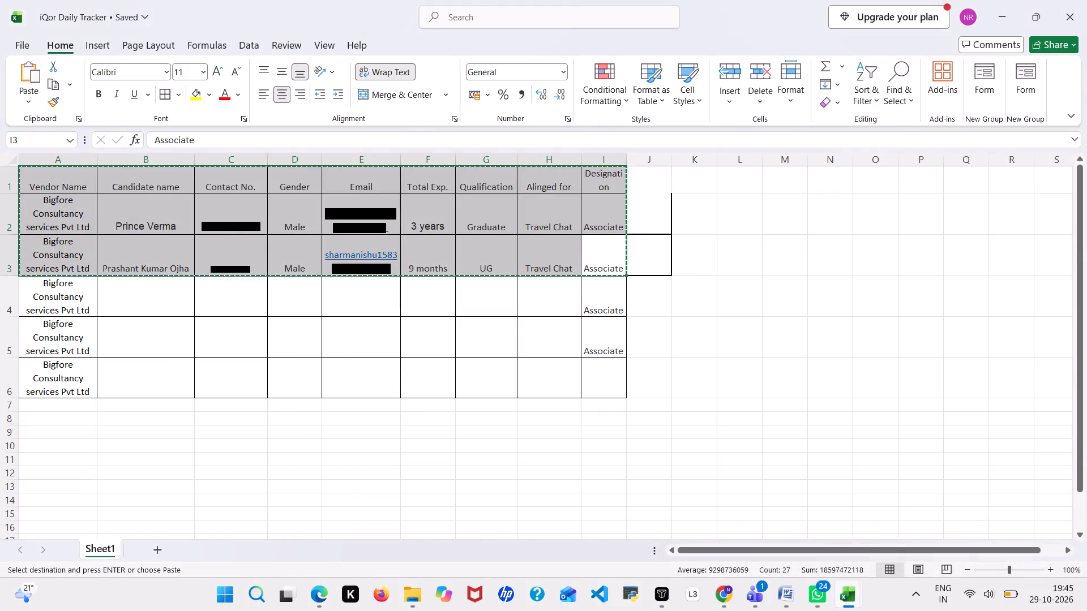
left_click(1062, 18)
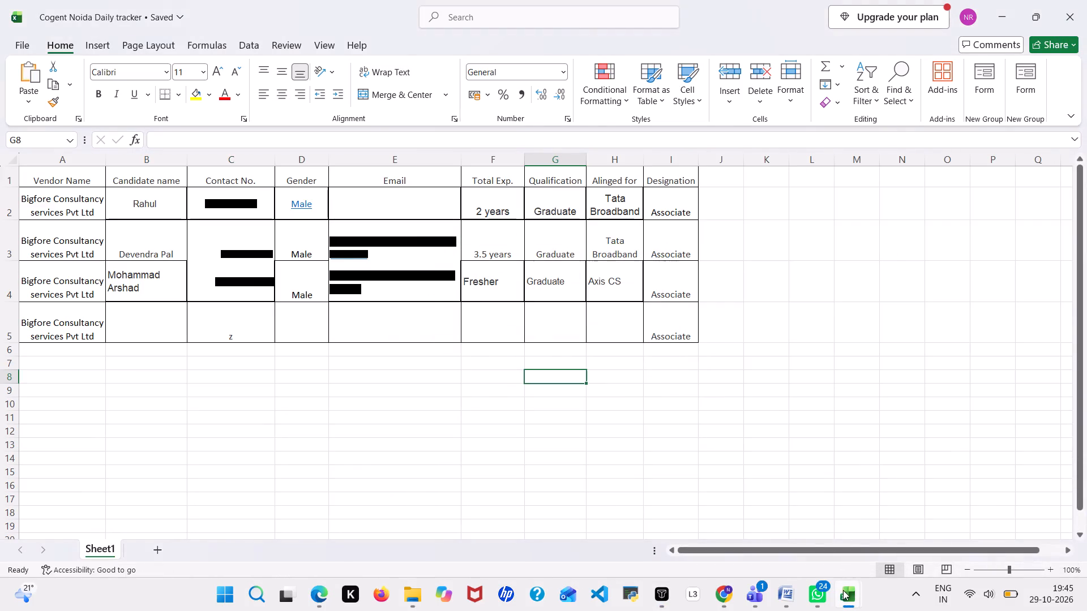
Apply all borders to the header and ten filled candidate rows in the Vertex candidate tracker.
left_click(878, 530)
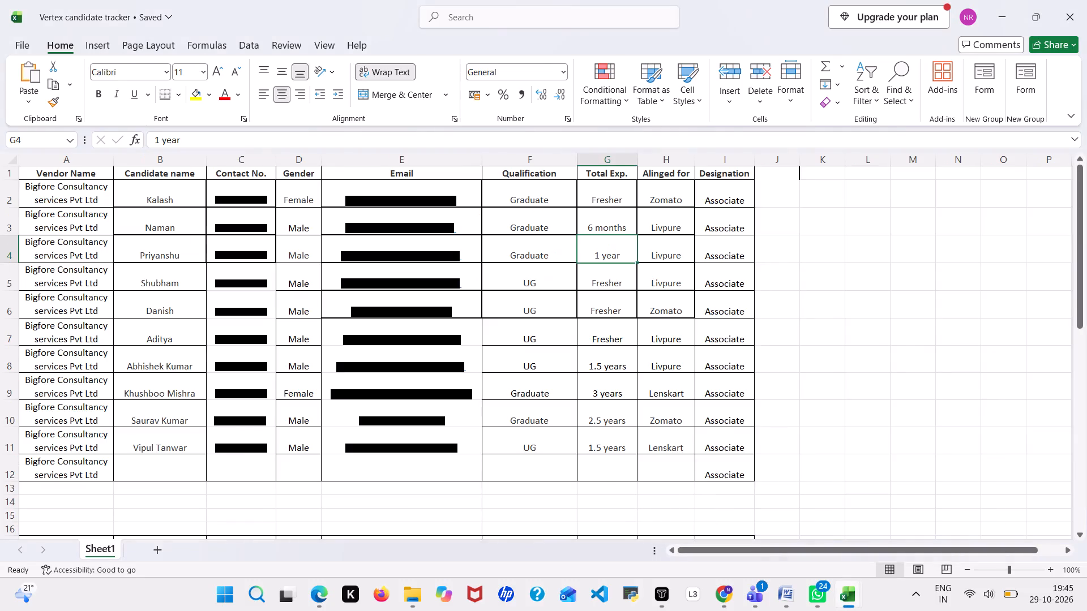
left_click_drag(741, 445, 68, 197)
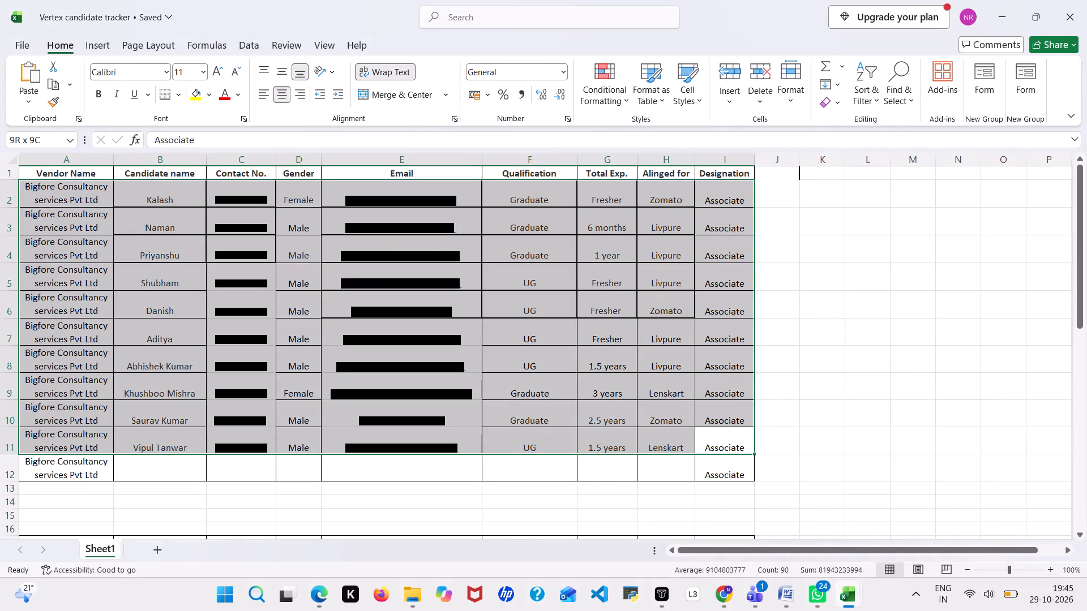
left_click_drag(68, 197, 68, 161)
left_click(179, 93)
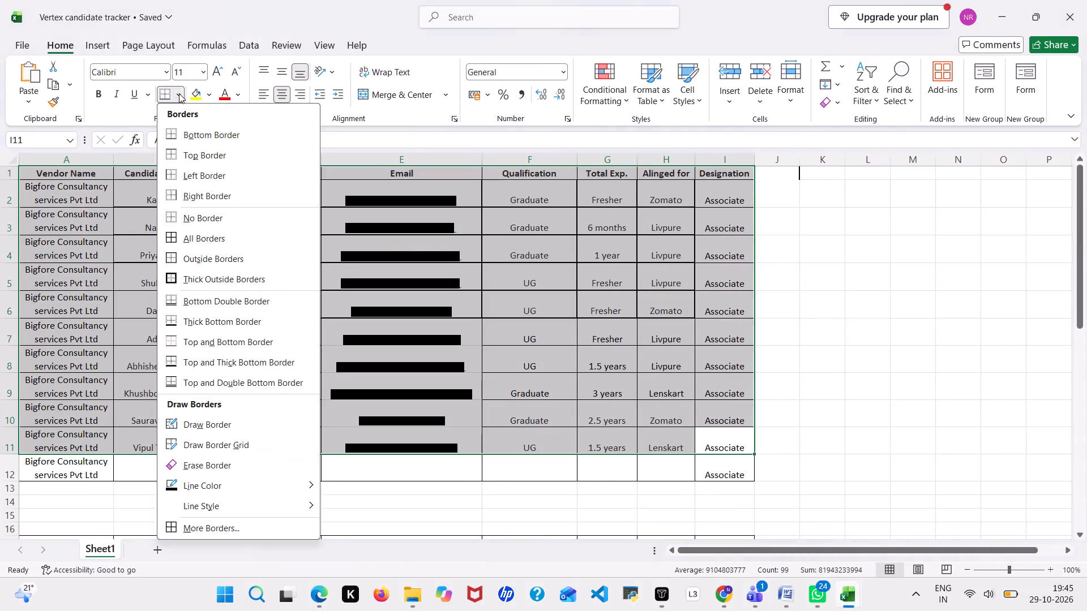
left_click(194, 238)
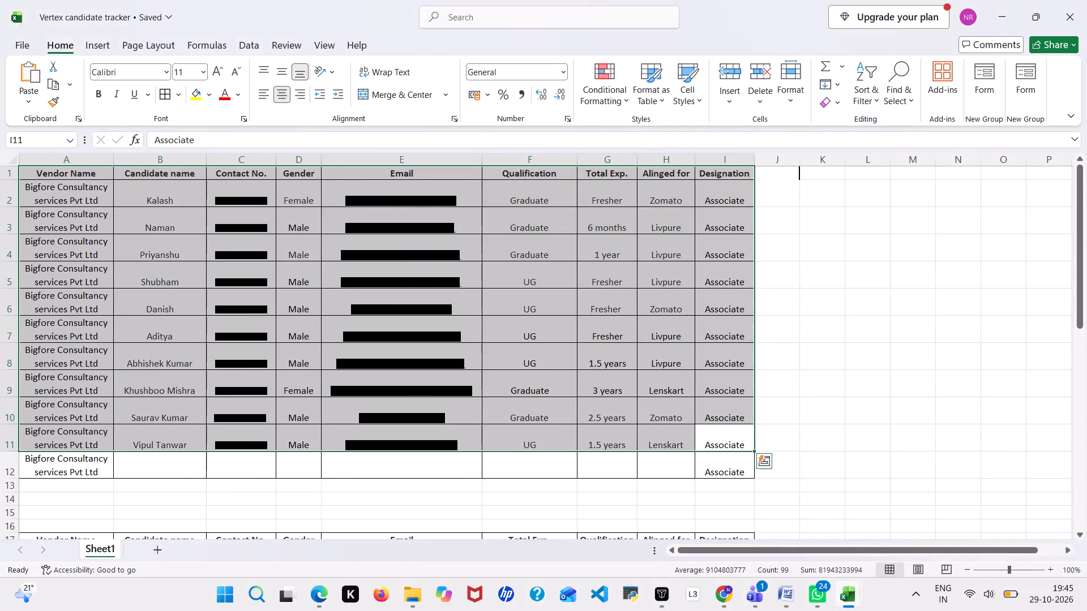
Copy the header and ten candidate rows from the Vertex tracker into the vertex email draft, below the message text.
key("ctrl+c")
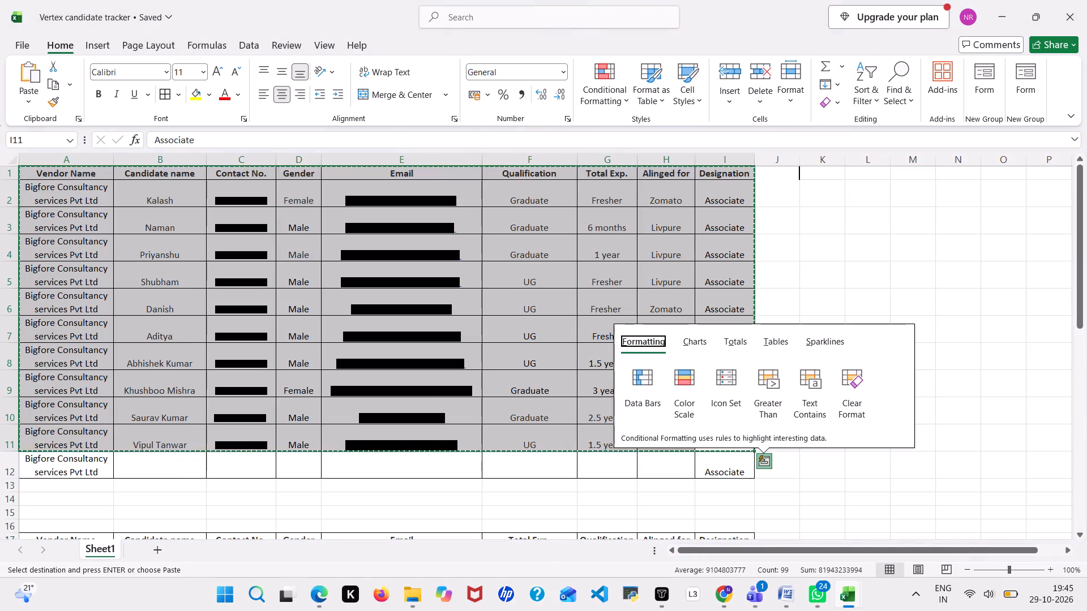
left_click(671, 594)
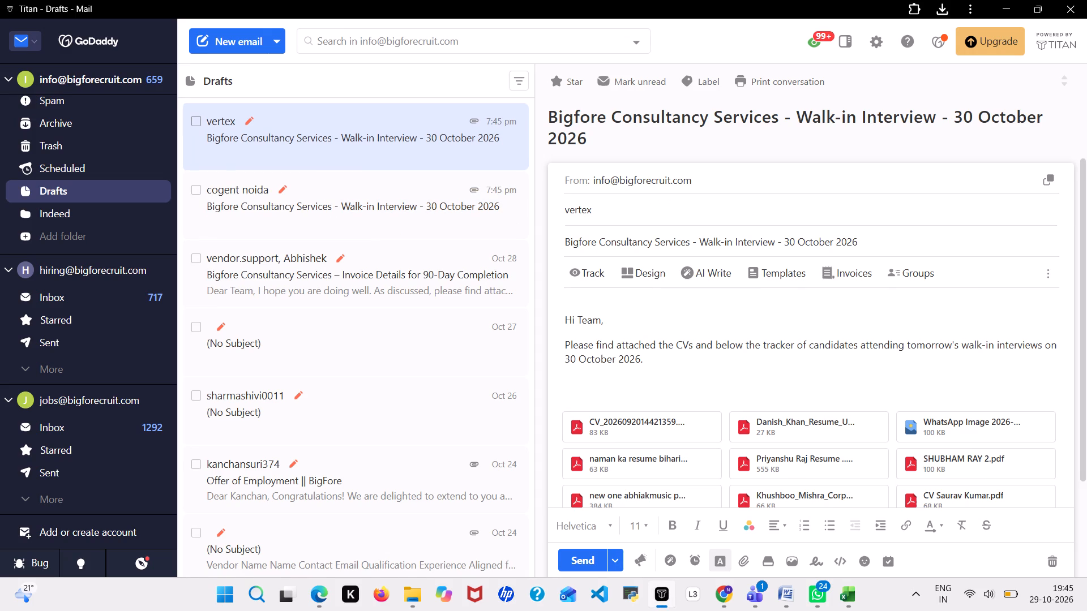
left_click(661, 365)
key("Return")
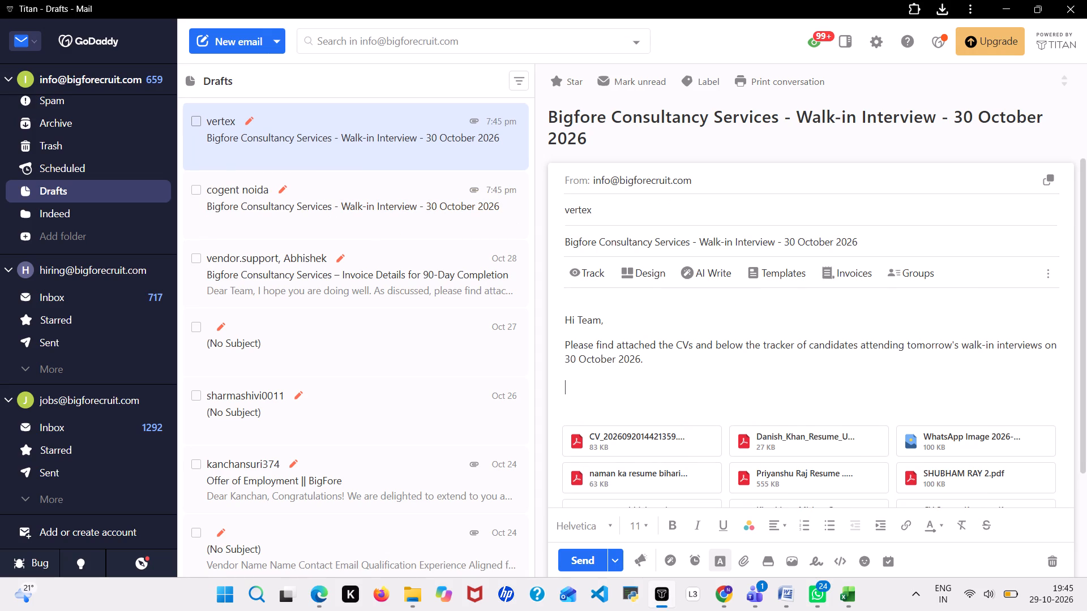
key("ctrl+v")
Add the sign-off "Thanks & Regards," below the pasted tracker table in the vertex draft.
scroll(647, 333, "down", 1)
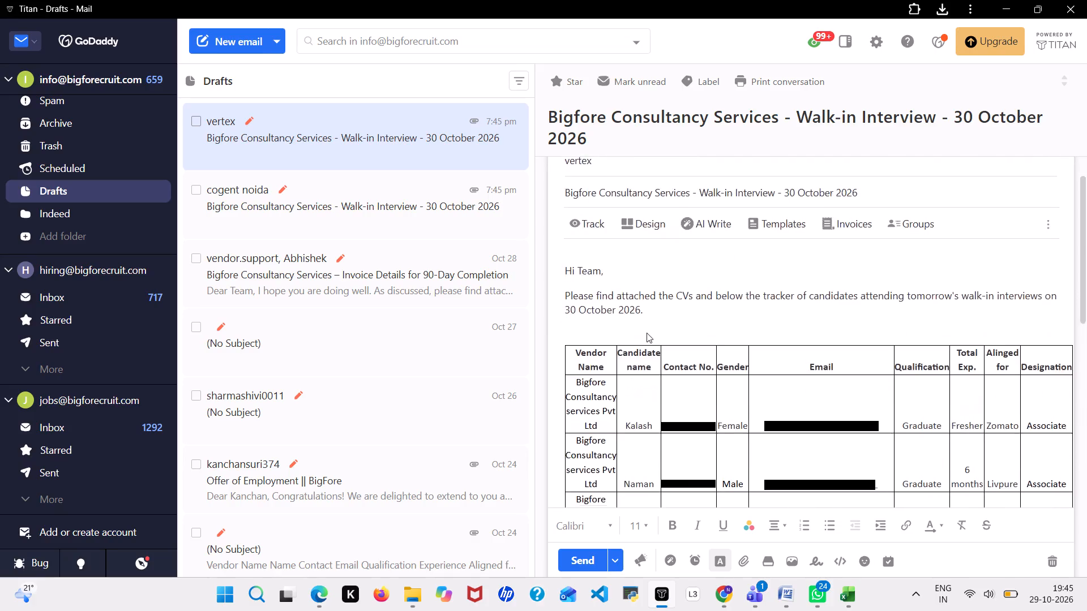
scroll(647, 333, "down", 5)
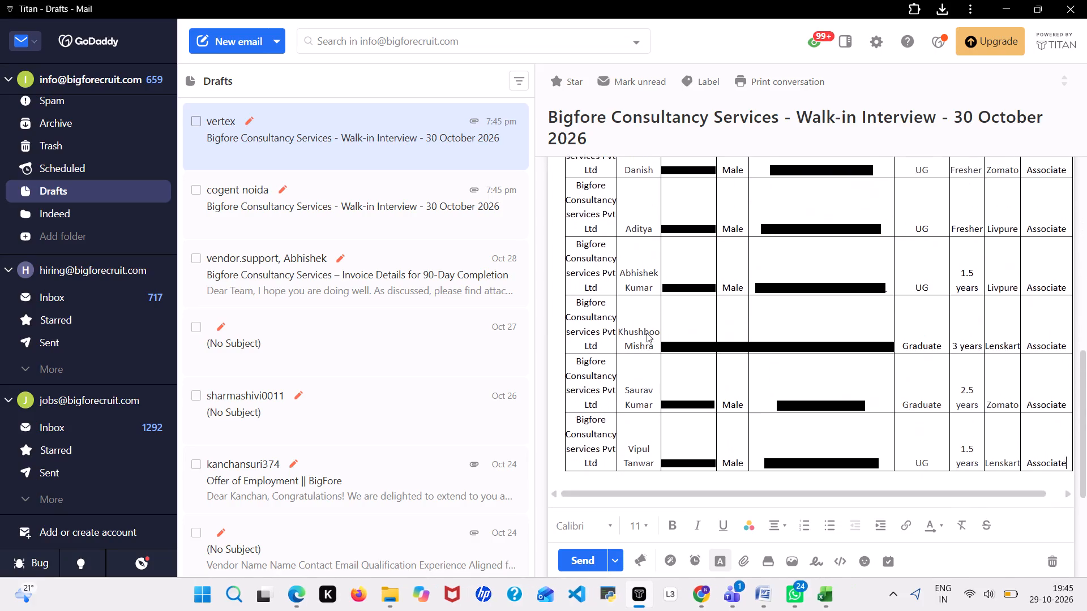
scroll(647, 333, "down", 4)
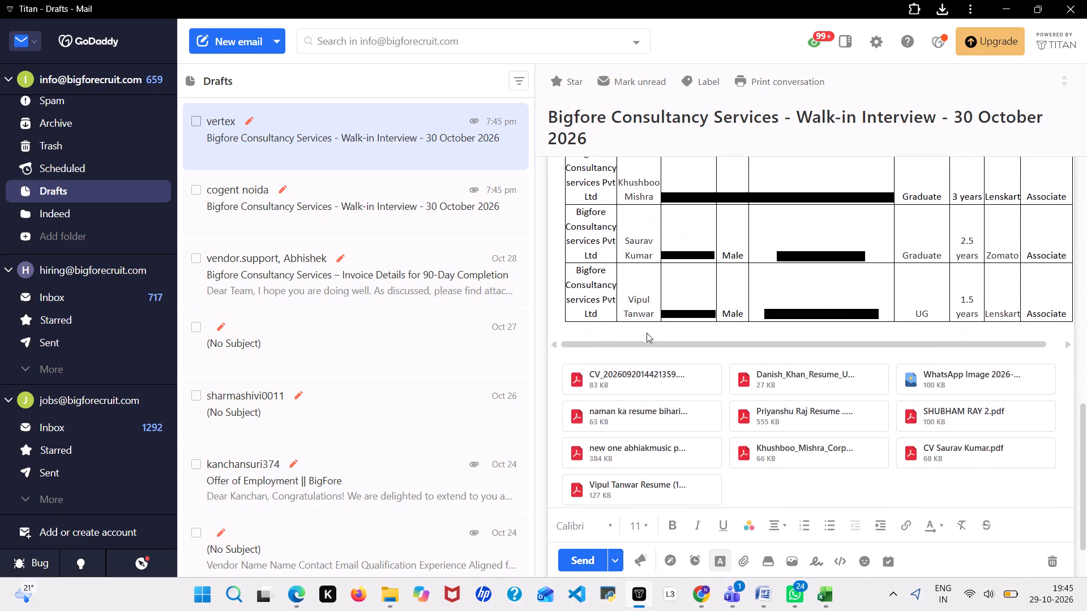
scroll(1067, 310, "left", 1)
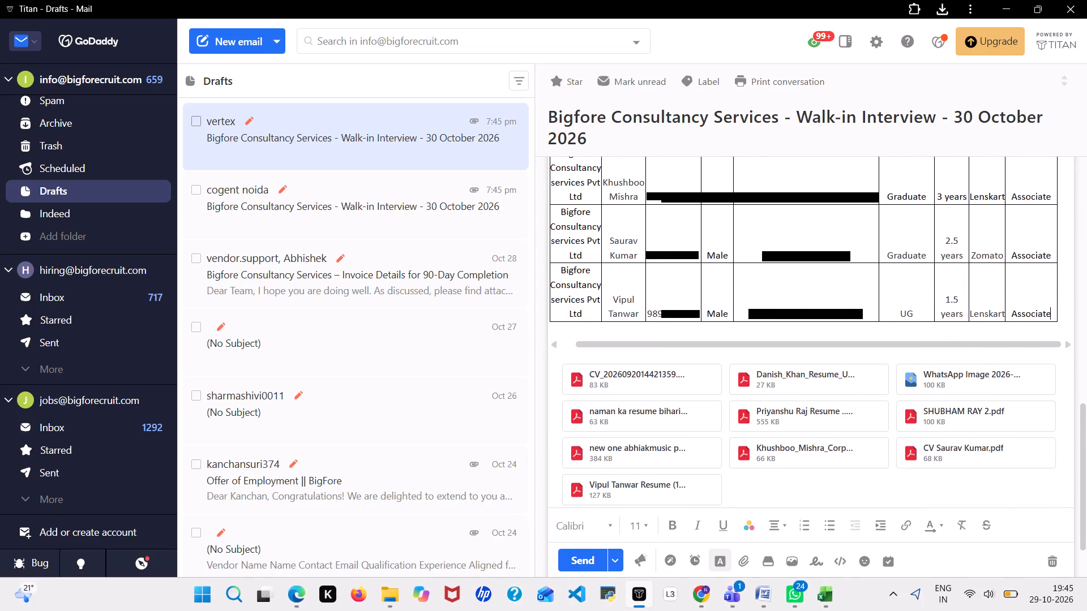
left_click(1061, 316)
key("Return")
key("Return")
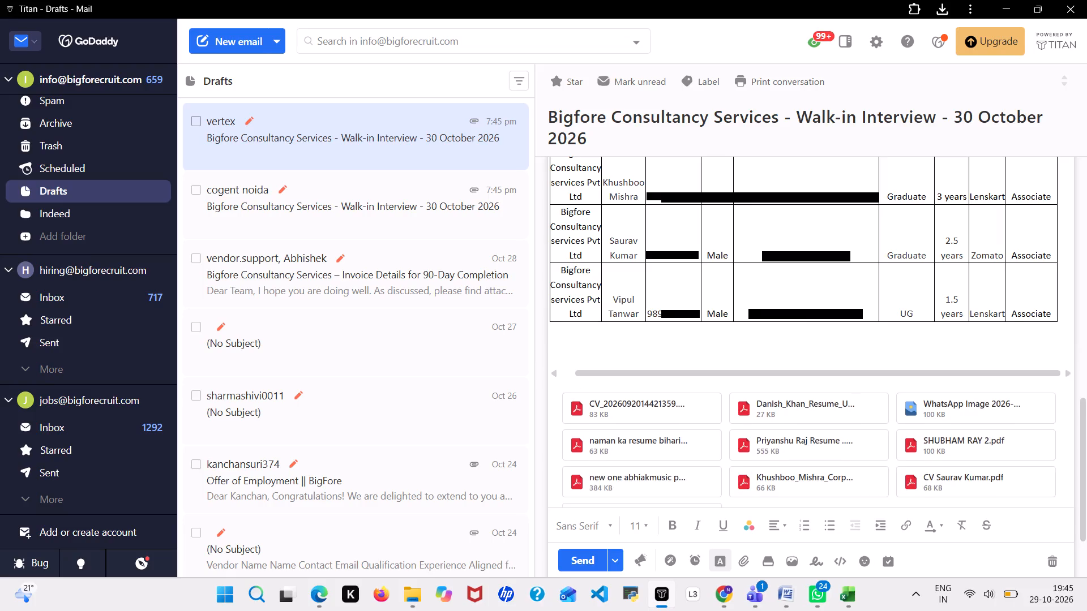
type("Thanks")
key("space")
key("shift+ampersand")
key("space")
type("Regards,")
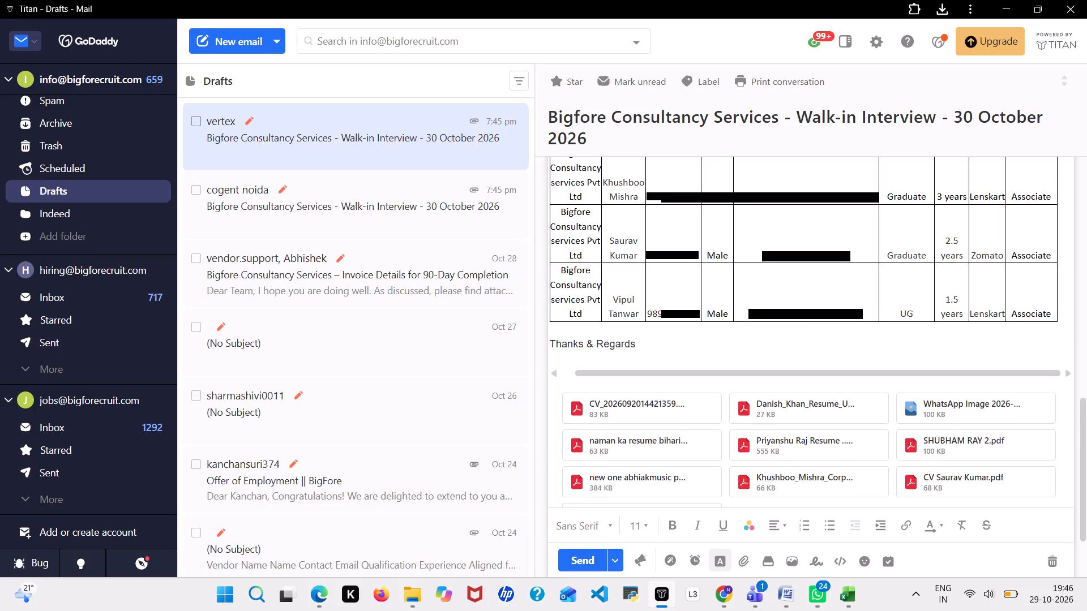
Add the sender name "Pawan" on a new line under "Thanks & Regards," in the vertex draft.
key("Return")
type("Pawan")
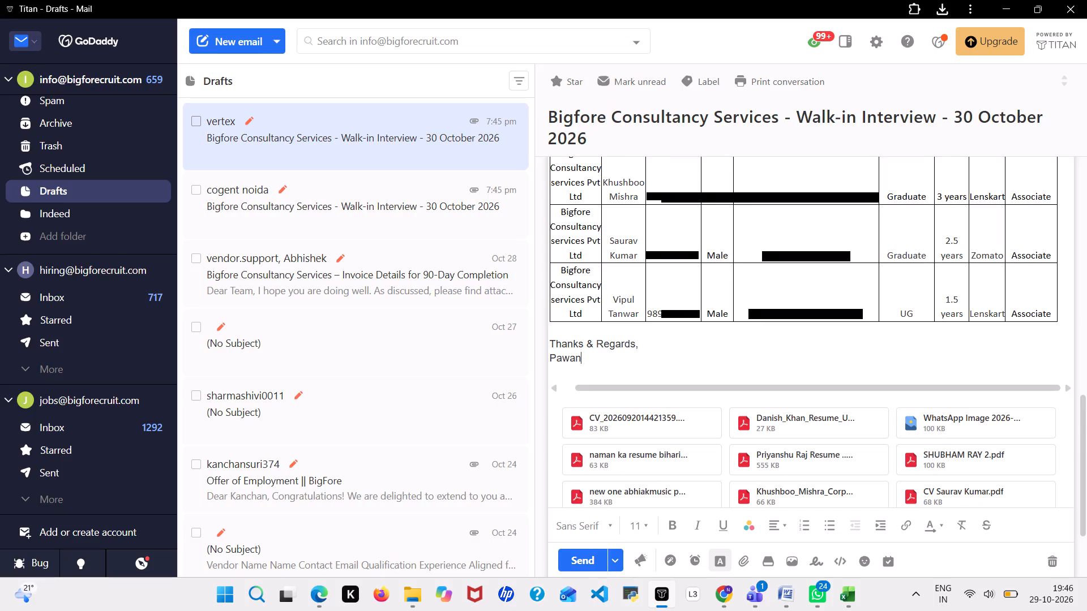
Replace the draft's placeholder recipient "vertex" with five saved contacts: the "va" match, TA-Vertex, the "tar" match, Meena and Manish.
scroll(948, 358, "right", 5)
scroll(948, 358, "up", 7)
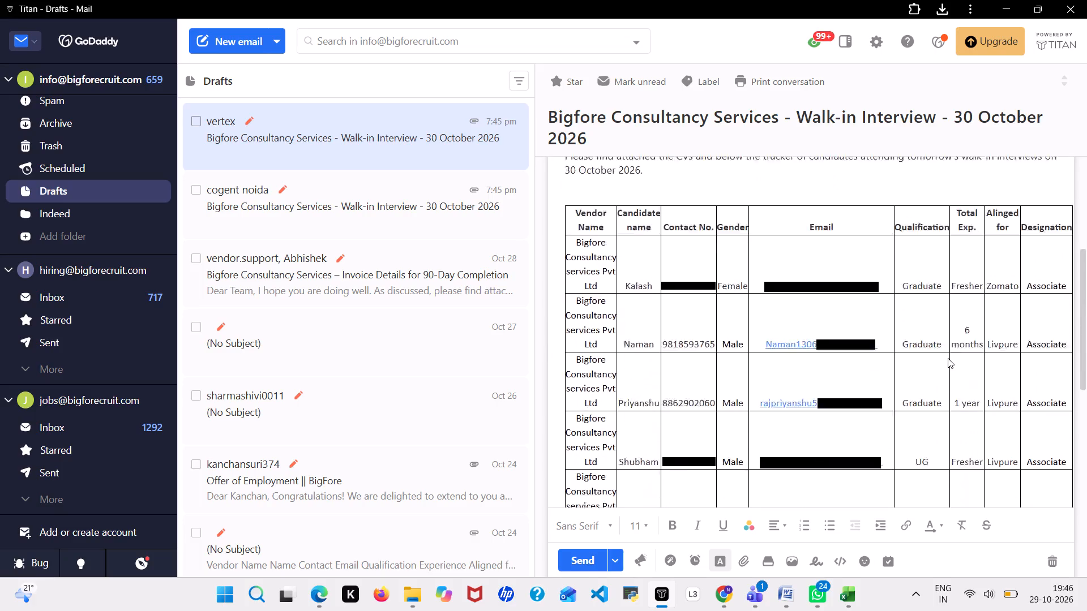
scroll(948, 358, "up", 3)
left_click(608, 208)
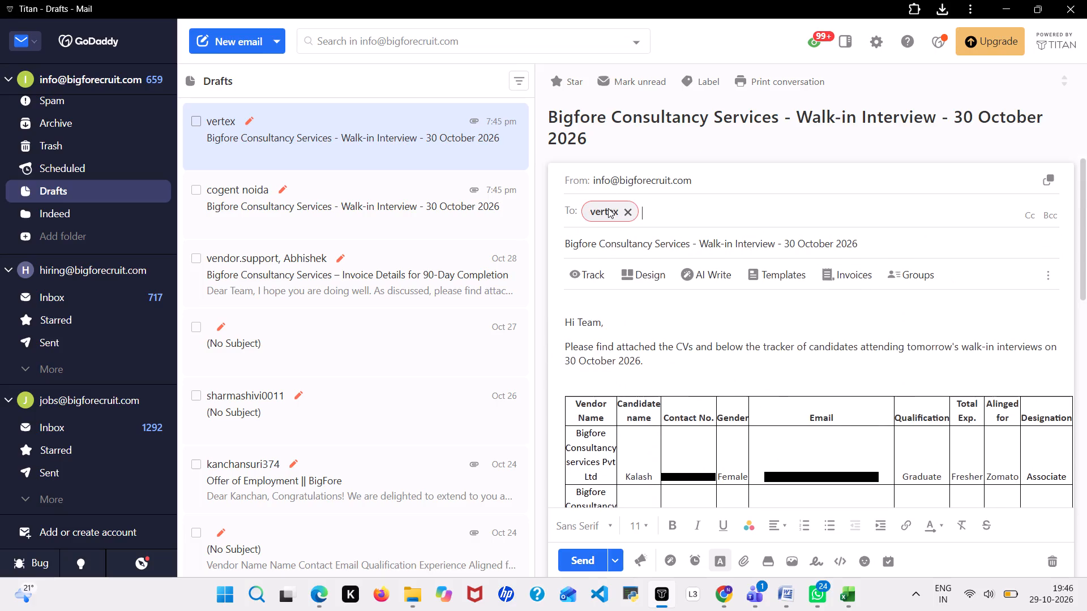
left_click(624, 209)
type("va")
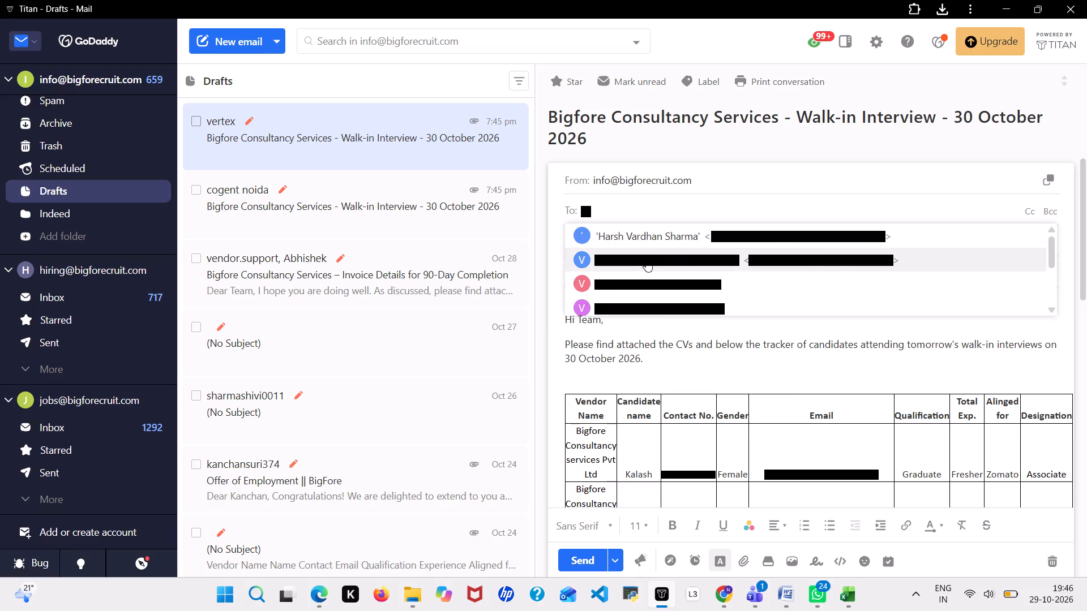
left_click(646, 259)
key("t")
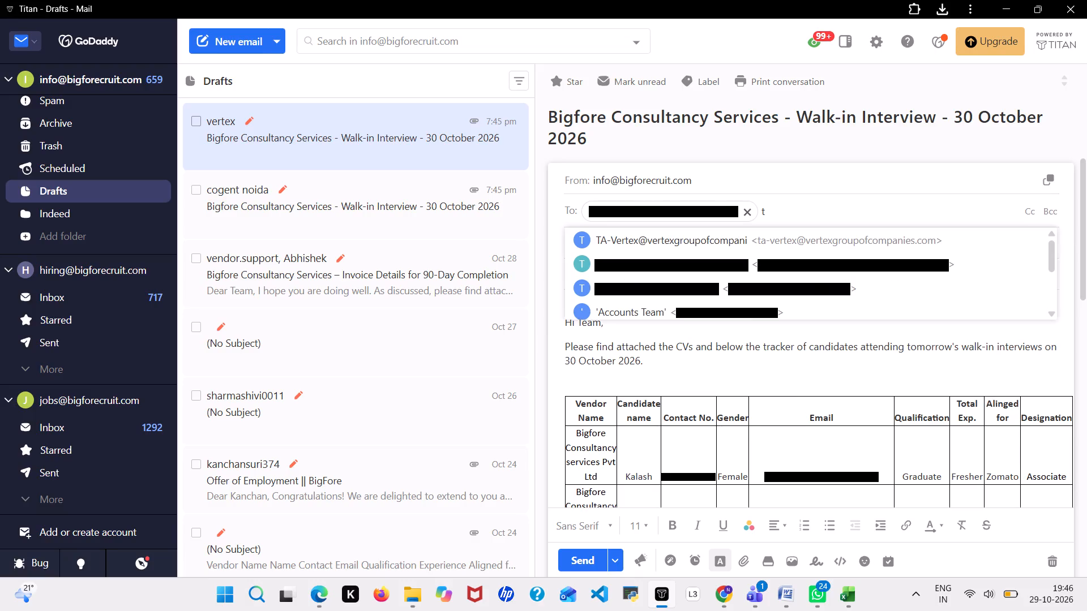
left_click(700, 238)
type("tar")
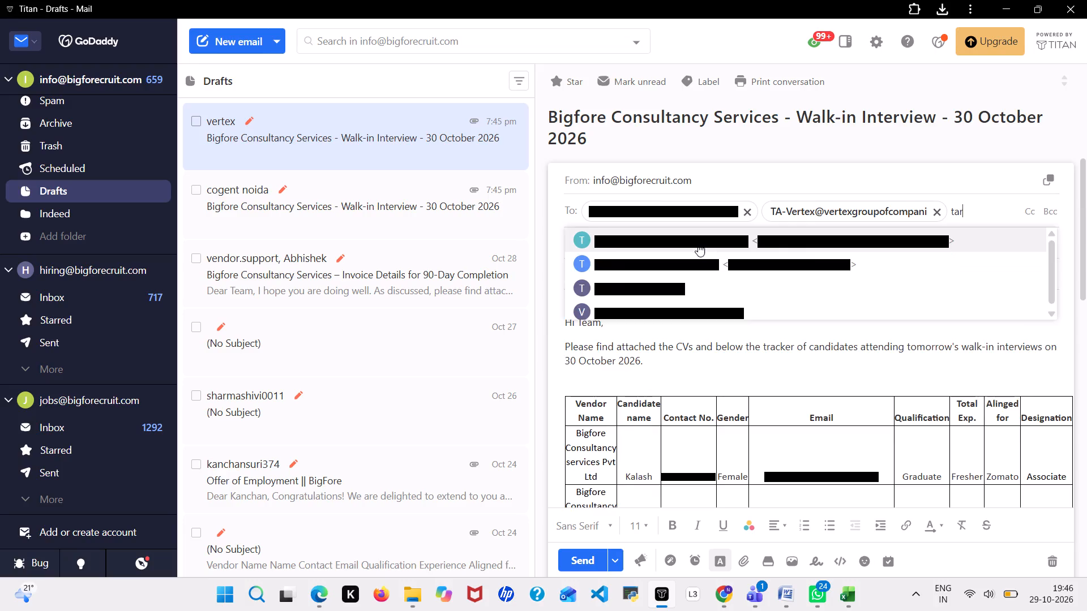
left_click(698, 243)
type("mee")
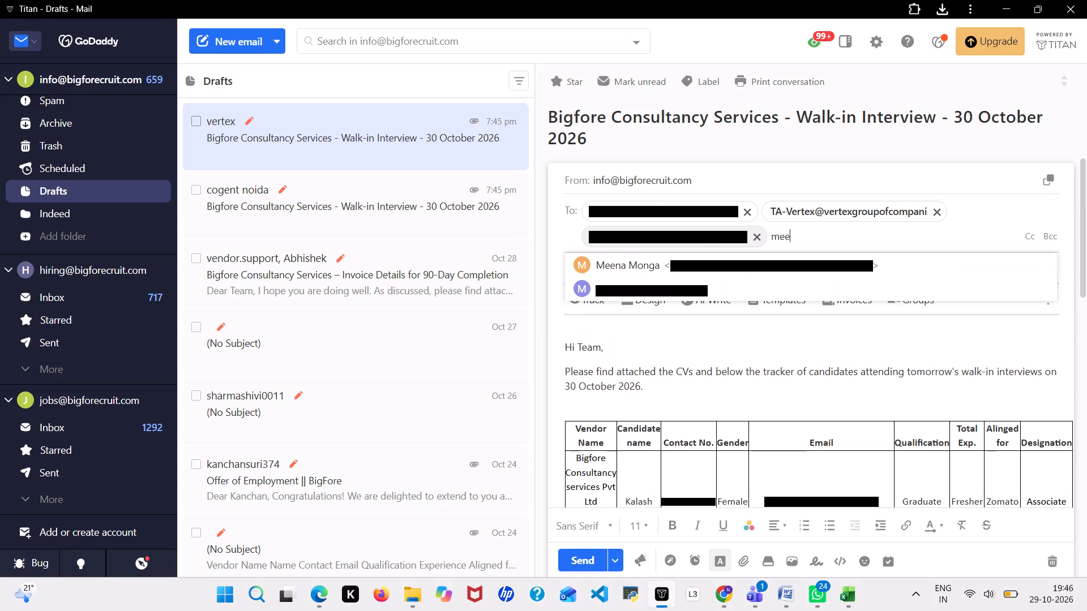
left_click(698, 263)
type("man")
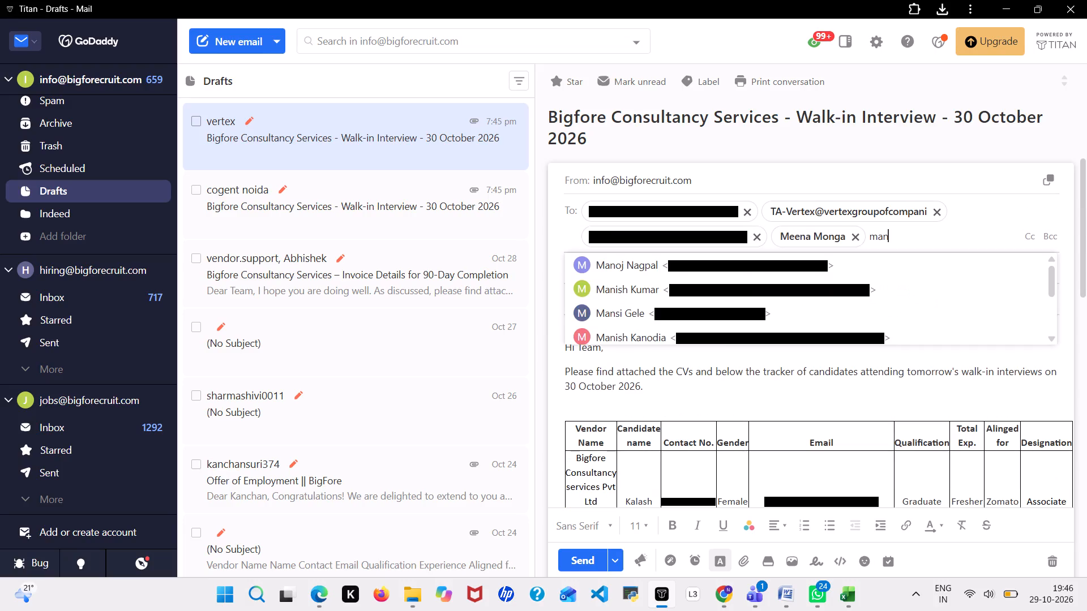
left_click(700, 285)
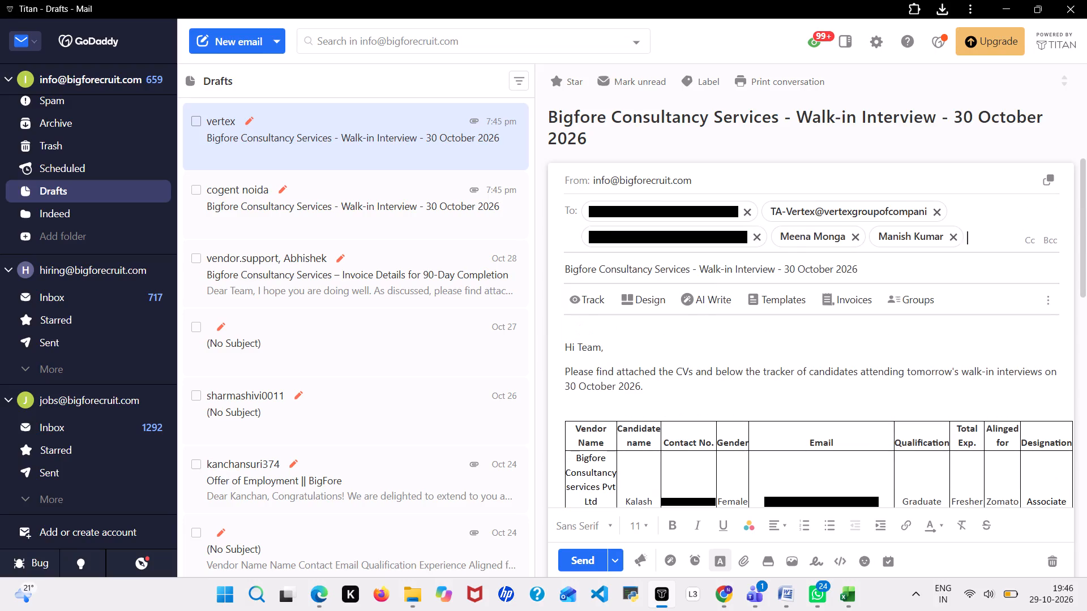
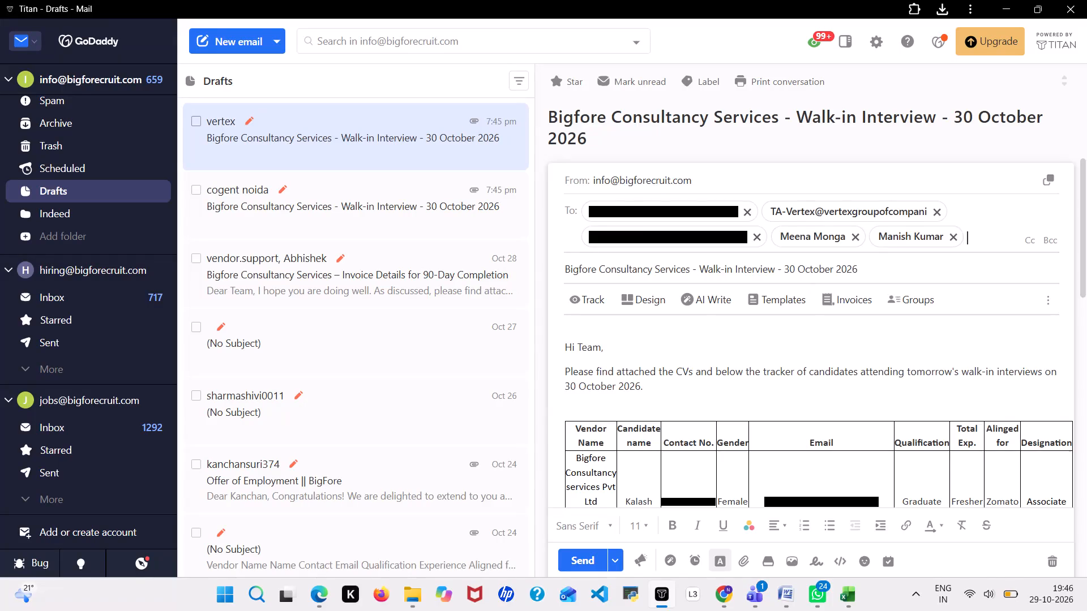
Review the vertex draft from the recipients through the candidate table and sign-off to the attached CVs.
scroll(794, 393, "down", 2)
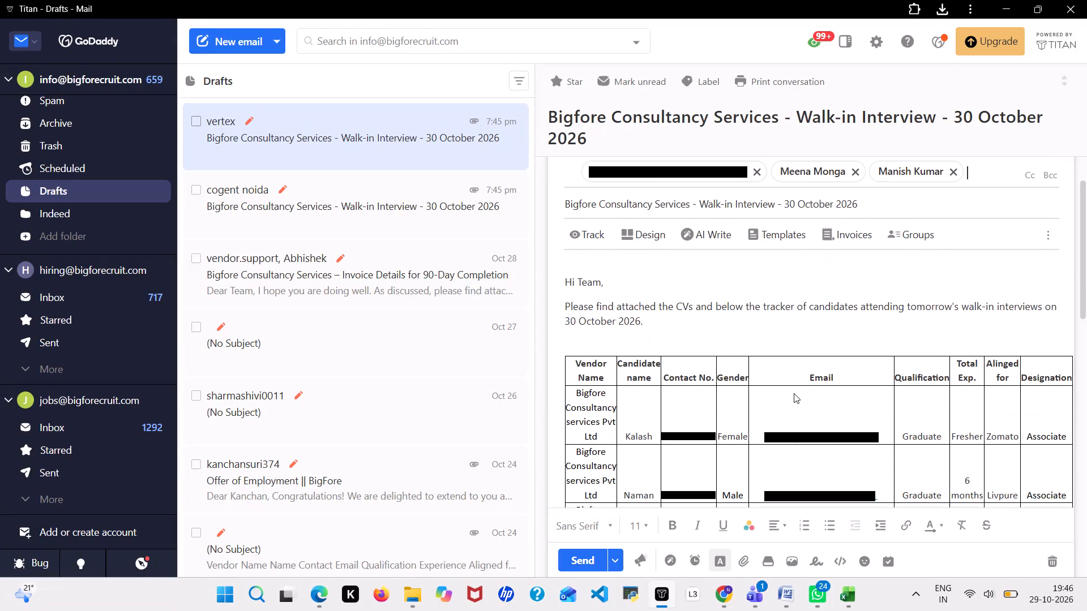
scroll(794, 393, "down", 3)
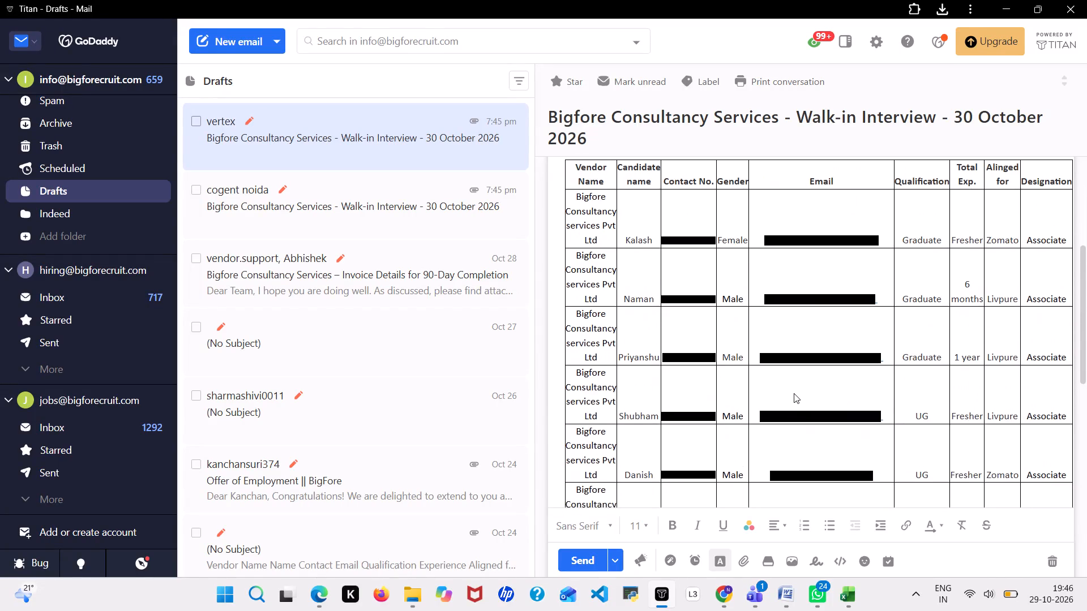
scroll(794, 393, "down", 1)
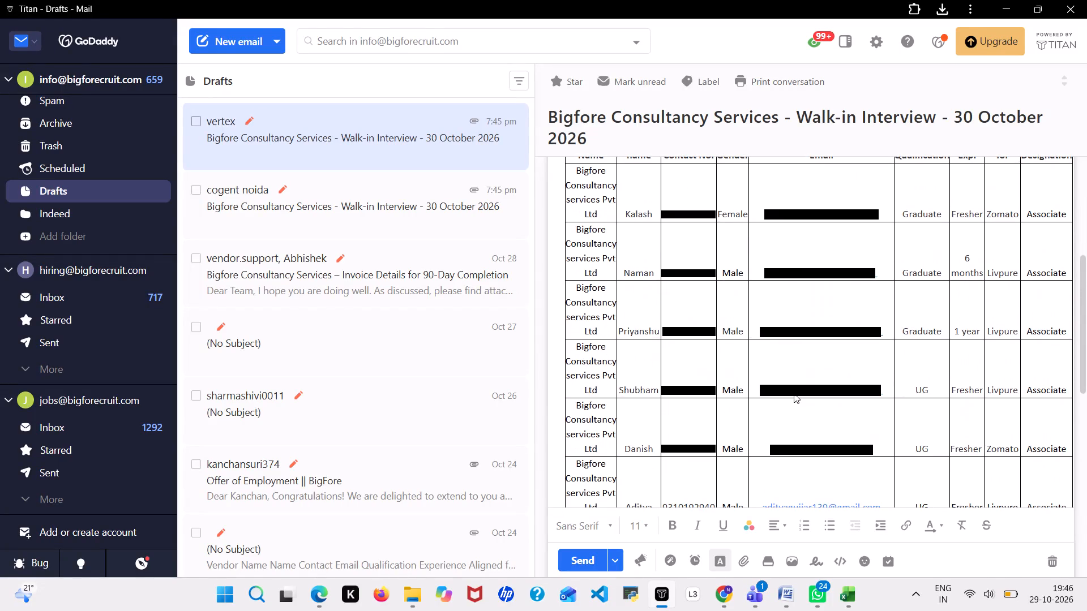
scroll(794, 393, "down", 5)
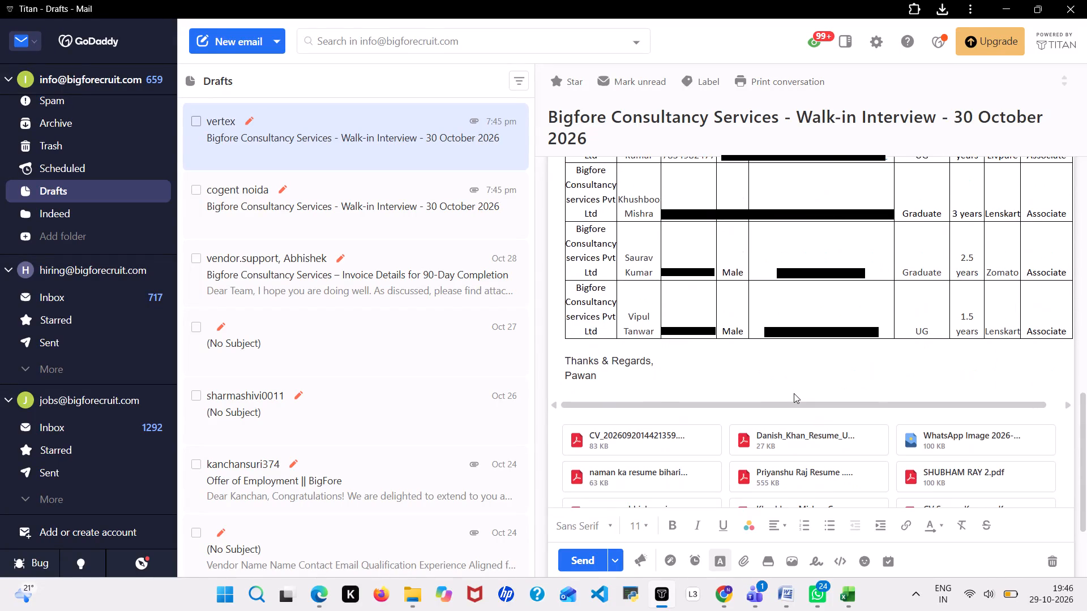
scroll(794, 393, "down", 2)
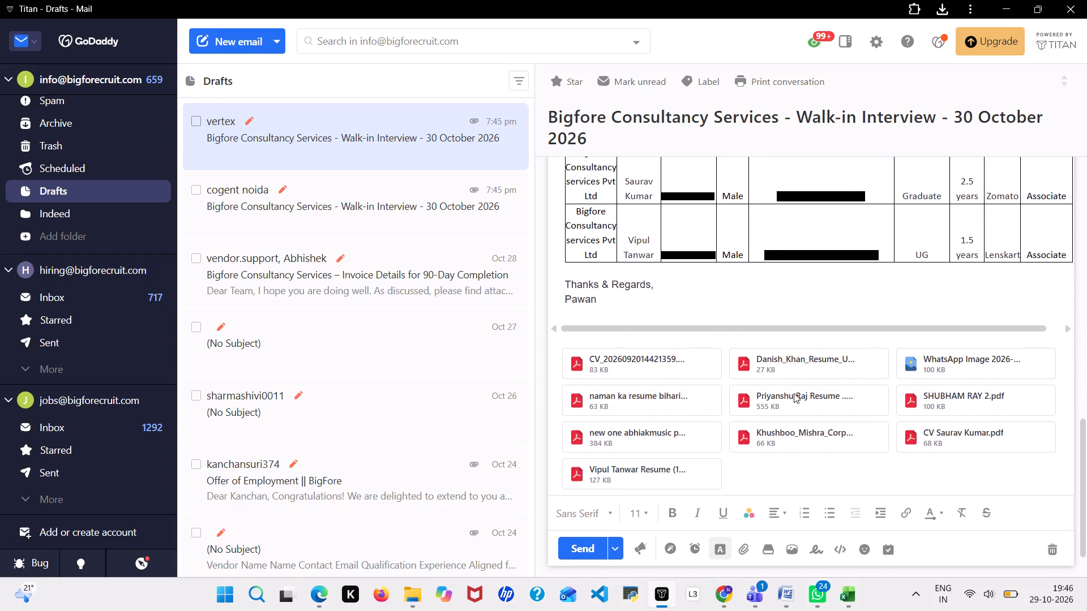
Review the vertex walk-in interview draft from the attachments up to the recipients, and send it.
scroll(738, 363, "up", 1)
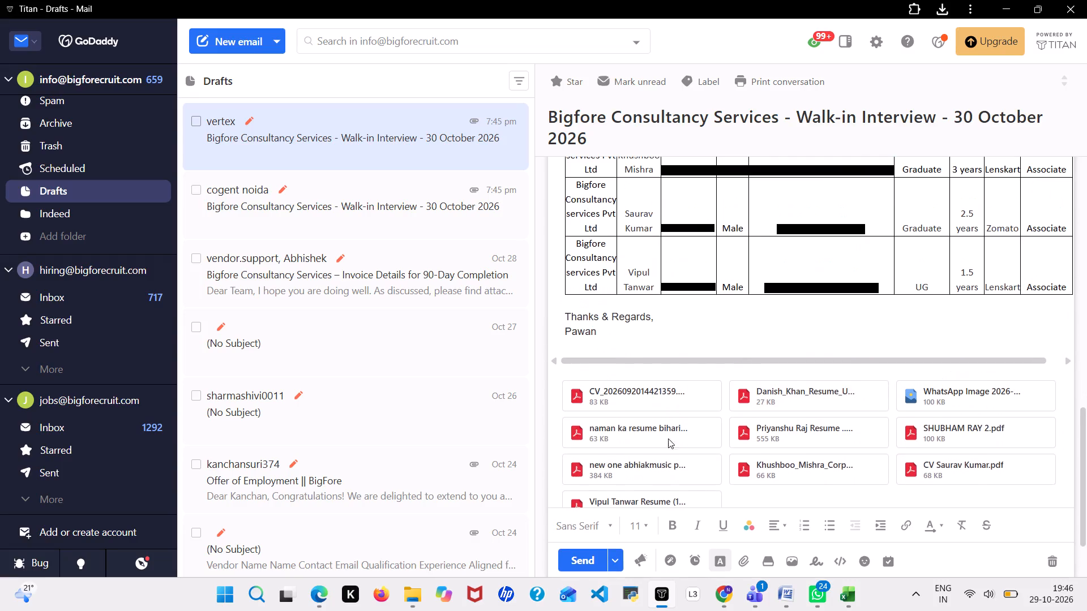
scroll(643, 364, "up", 4)
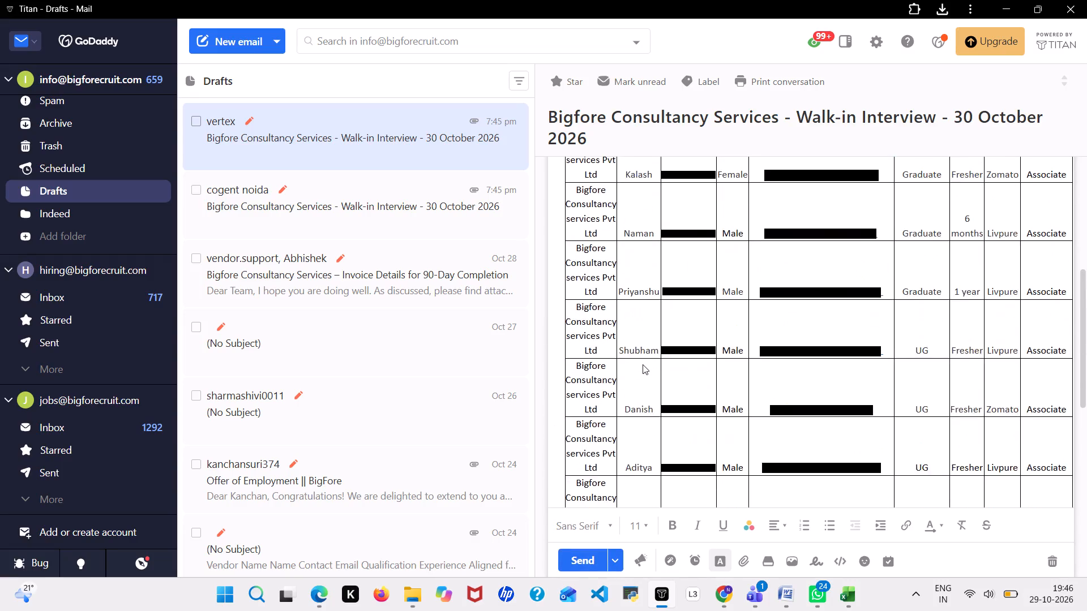
scroll(643, 364, "up", 5)
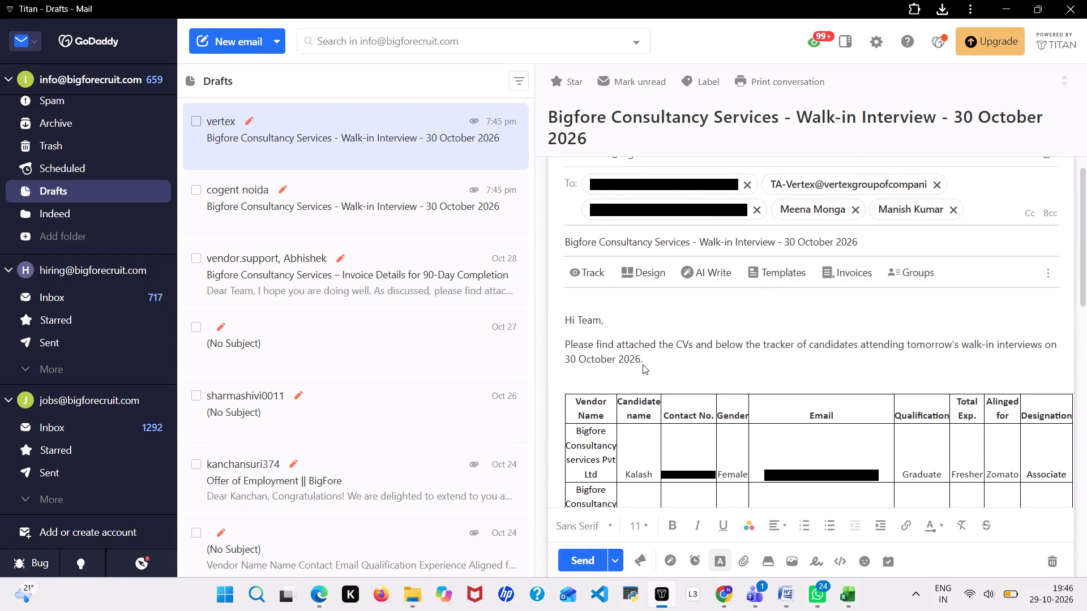
left_click(584, 558)
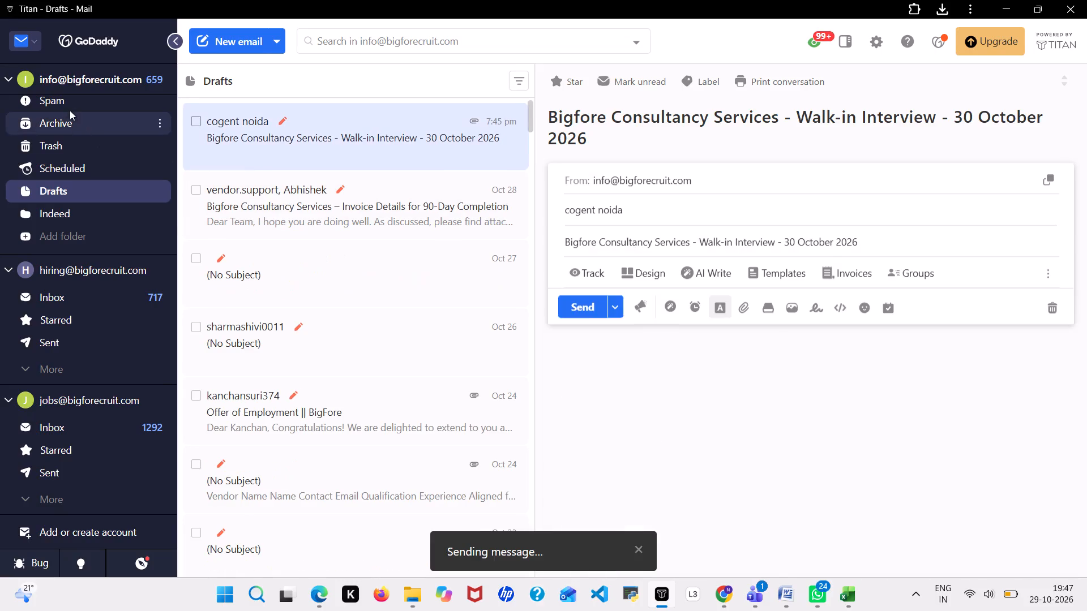
Bring up the main mail folders of the info mailbox.
left_click(101, 80)
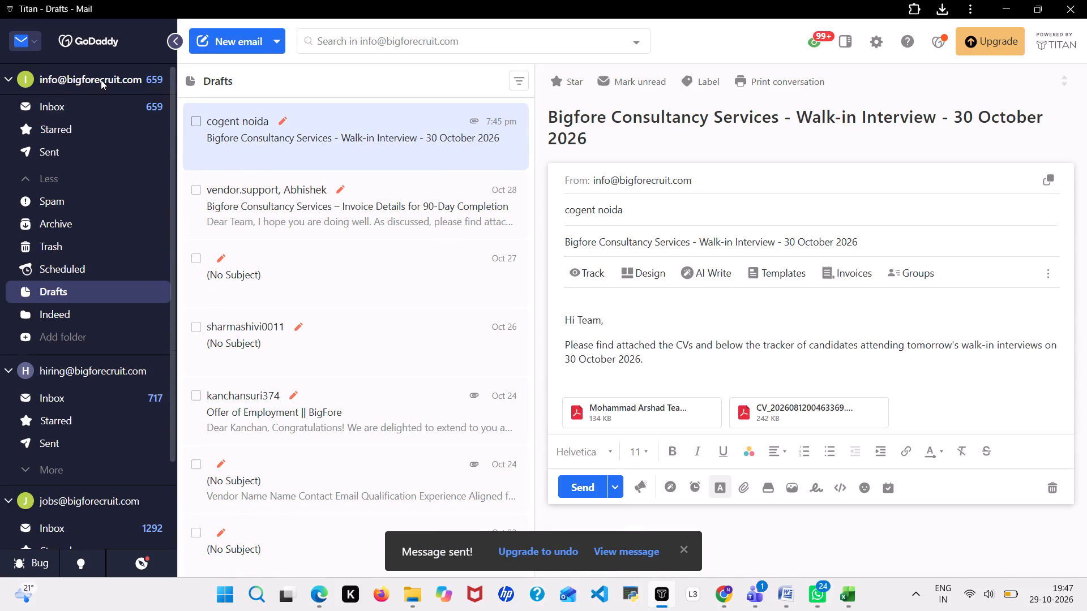
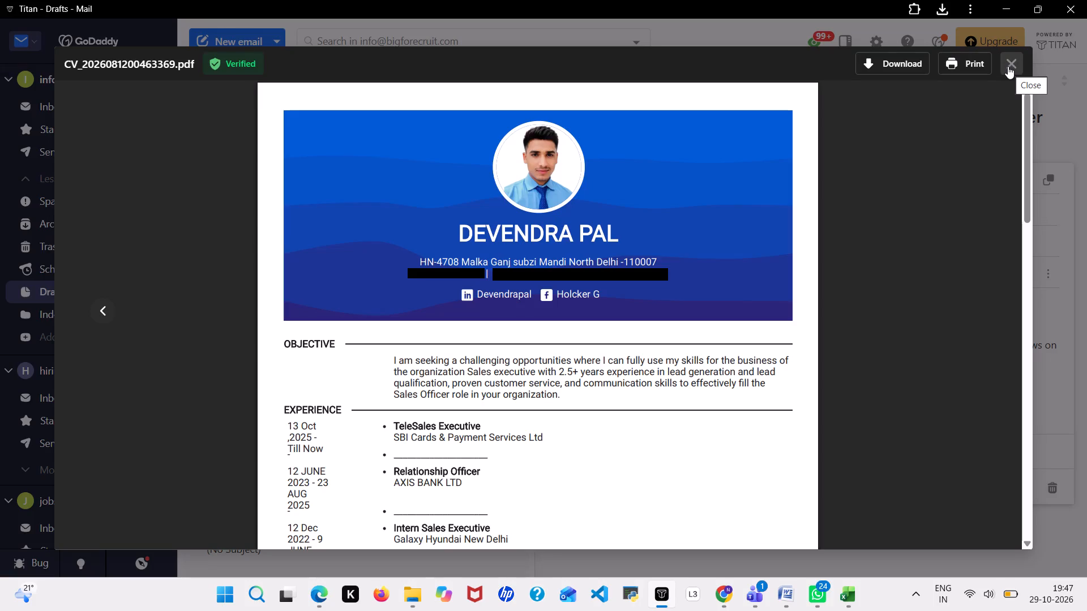
Close the preview of the second attached CV and return to the cogent noida walk-in interview draft.
left_click(1008, 66)
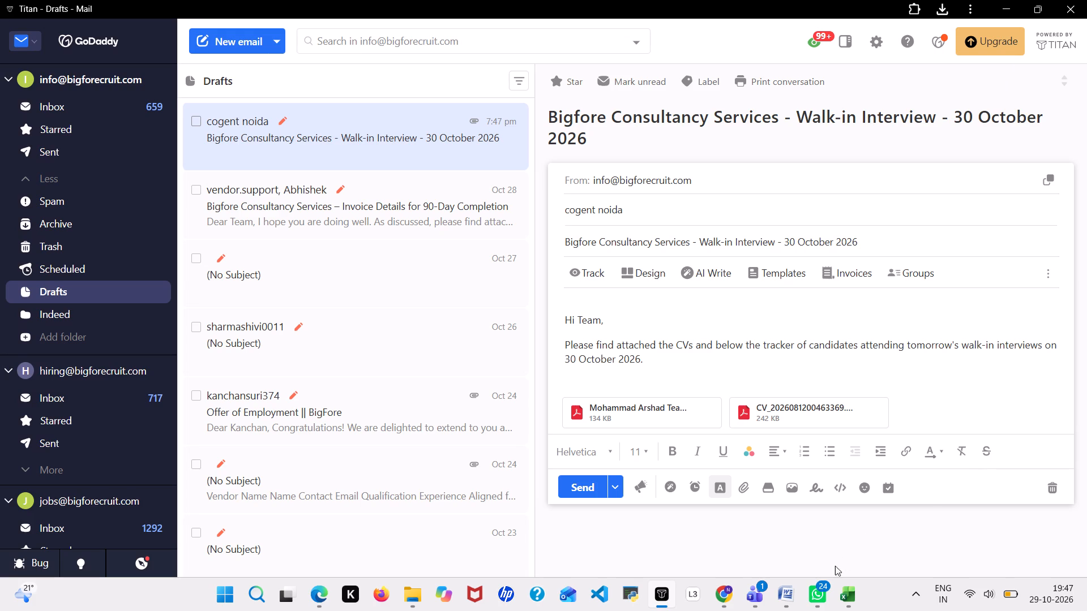
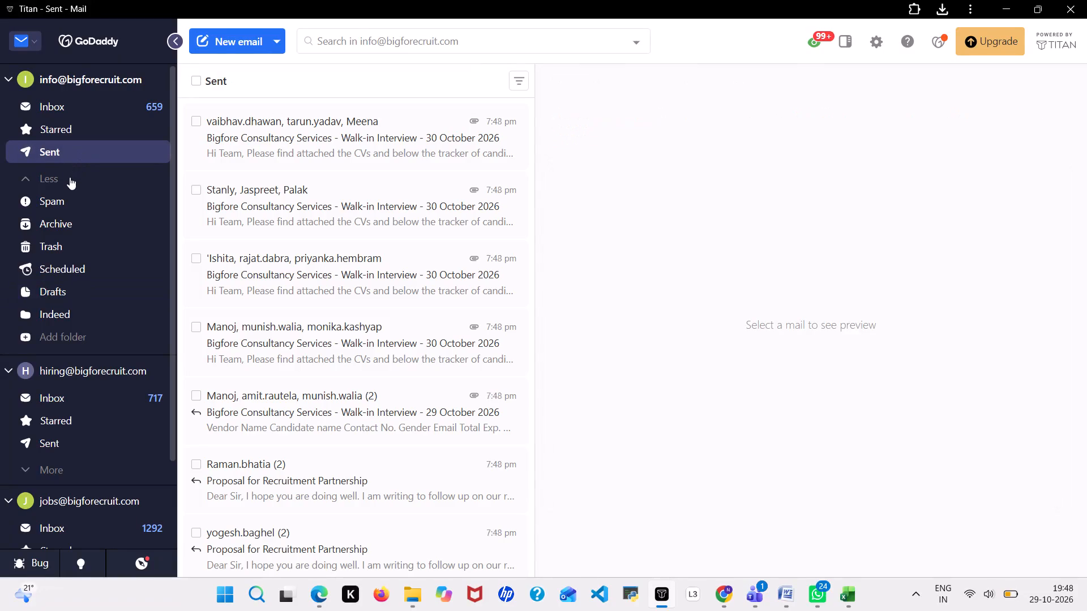
Check the trackers and attachments in the sent 30 October 2026 walk-in interview emails for Apollo sales, BNL and Travel Chat.
left_click(70, 177)
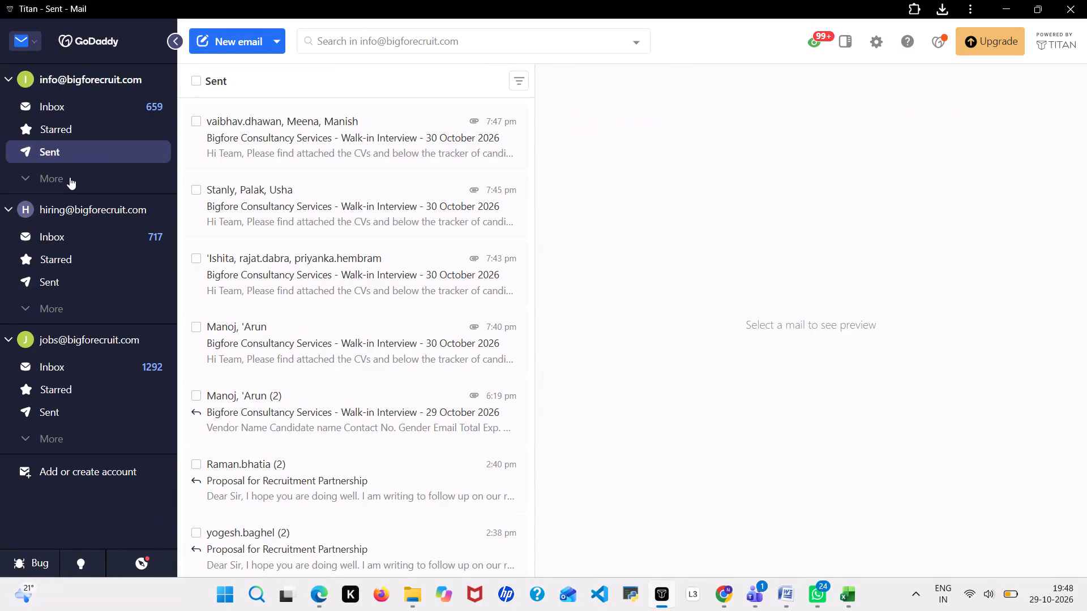
left_click(299, 368)
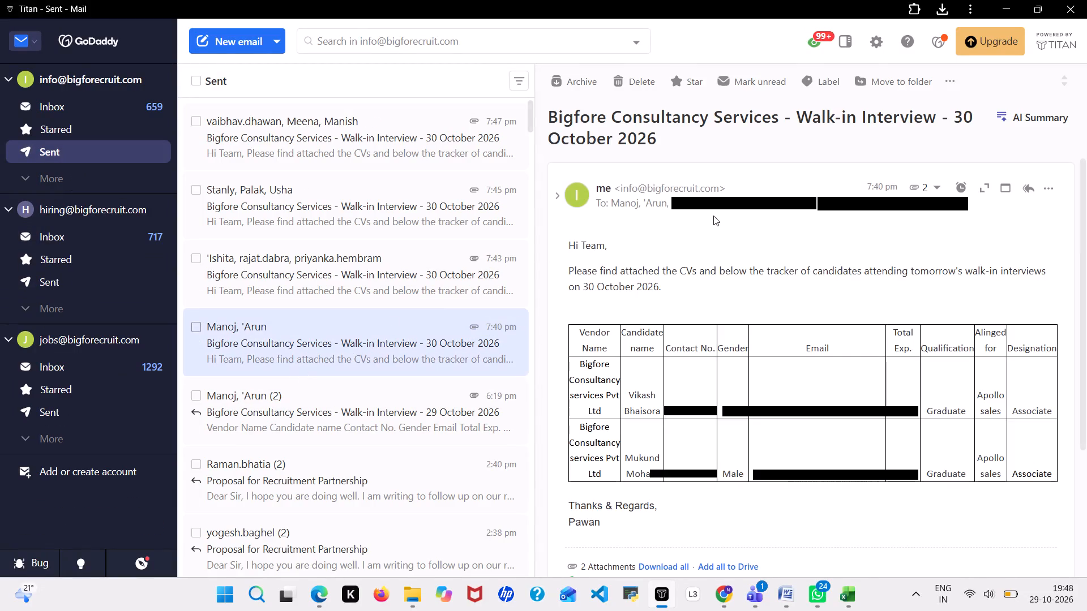
left_click(368, 275)
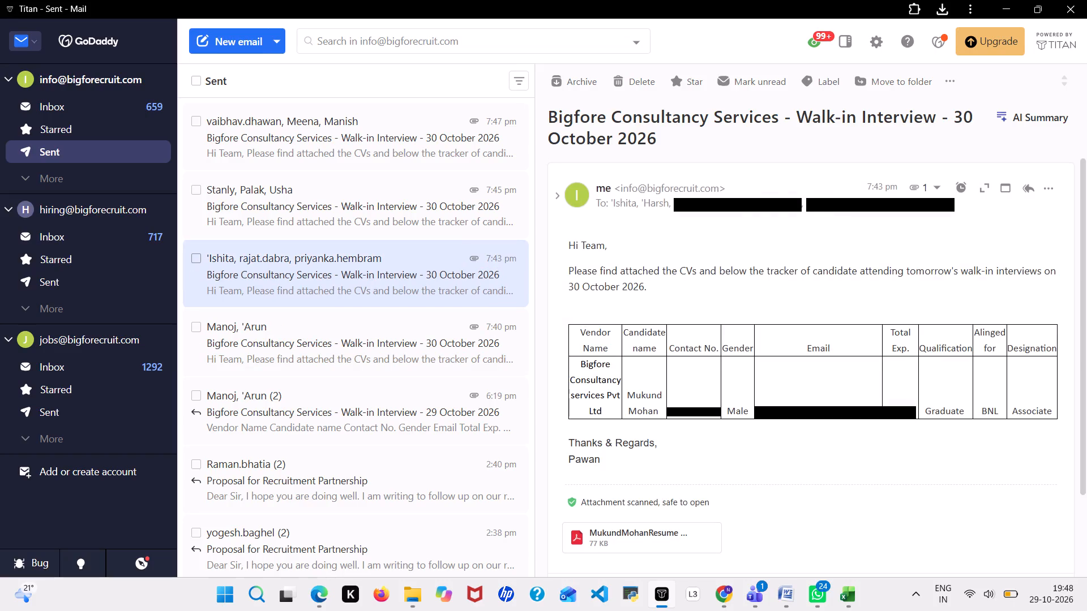
left_click(340, 213)
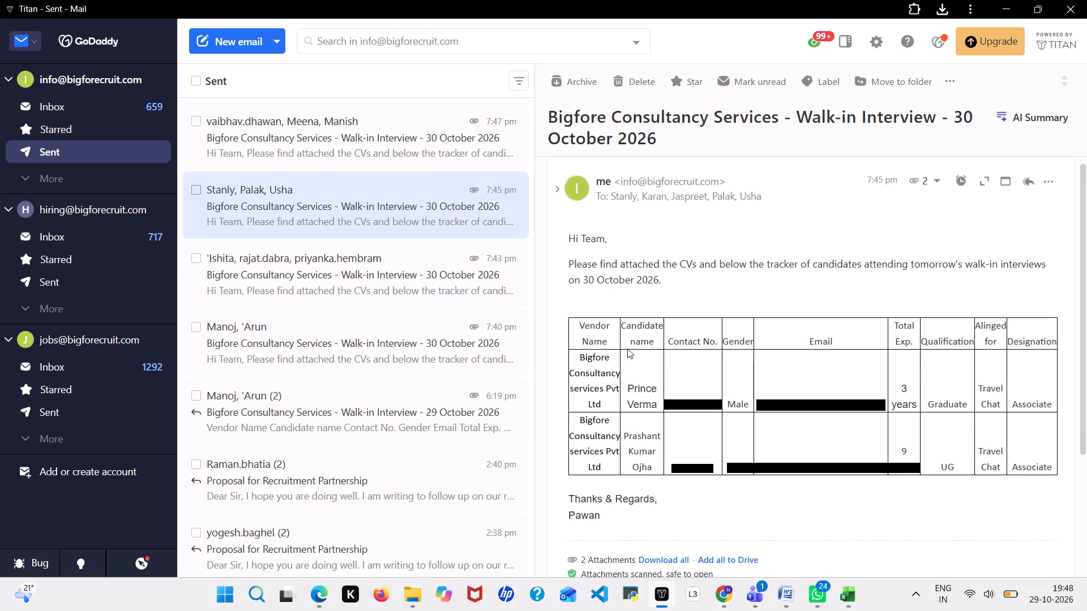
scroll(627, 348, "down", 1)
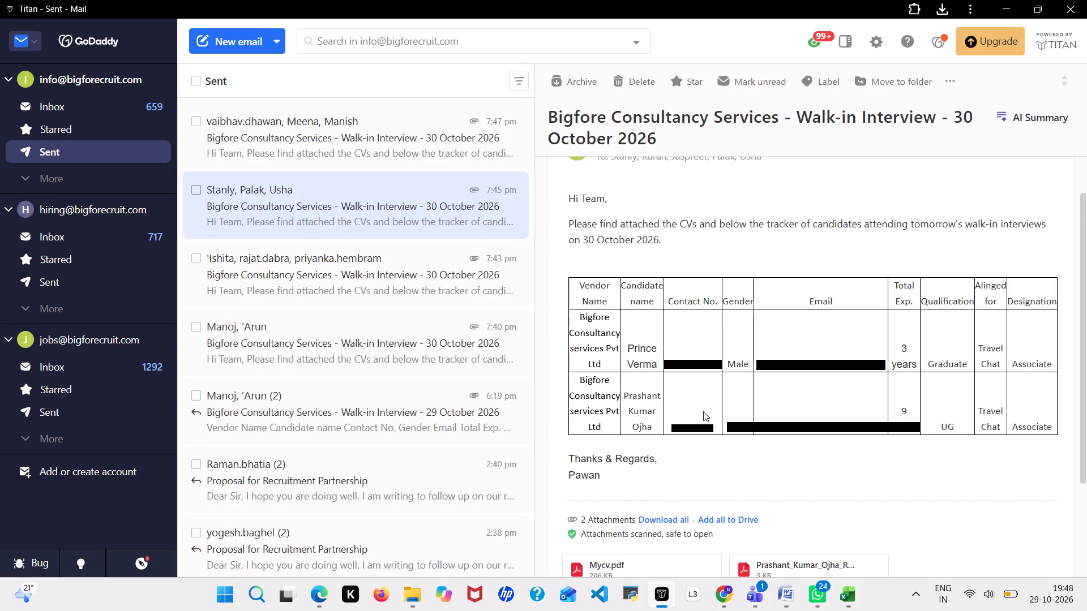
scroll(703, 411, "down", 1)
scroll(703, 411, "up", 1)
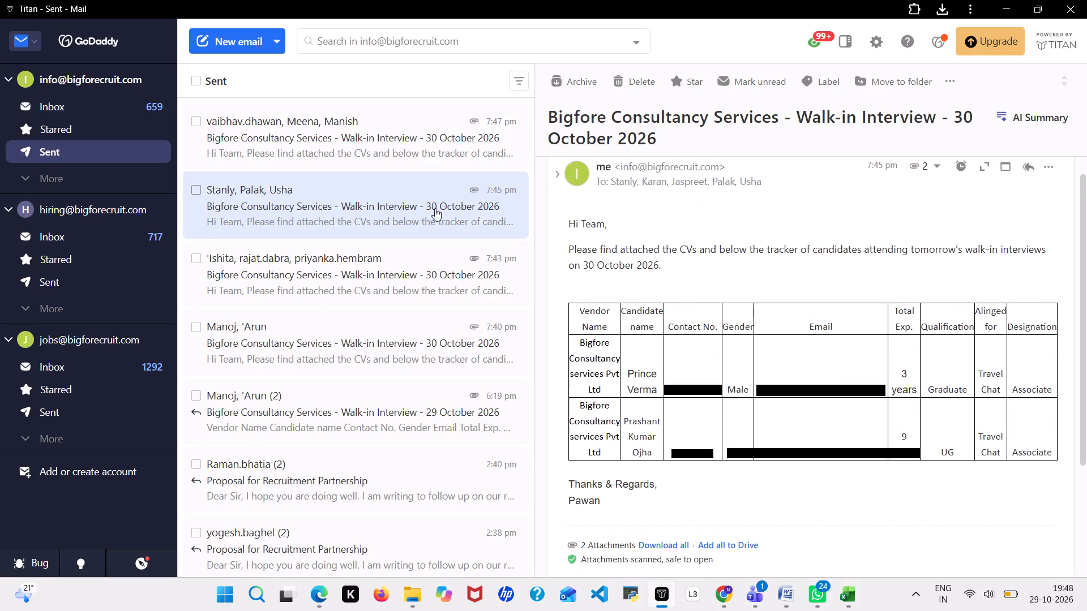
Review the candidate tracker in the sent 30 October 2026 walk-in interview email to Vertex, from the first row to the last.
left_click(391, 130)
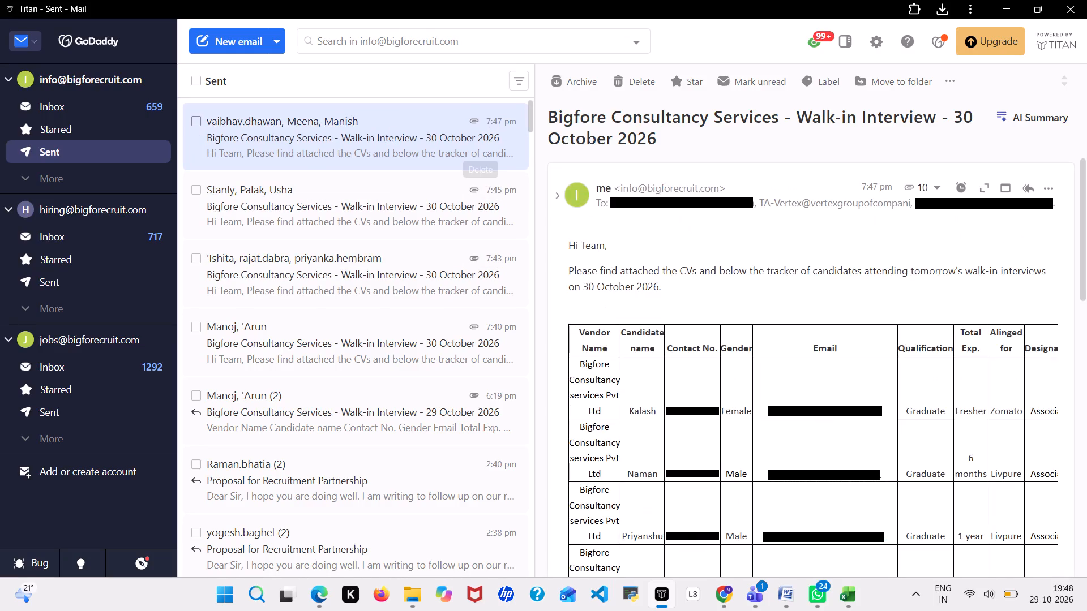
scroll(671, 351, "down", 1)
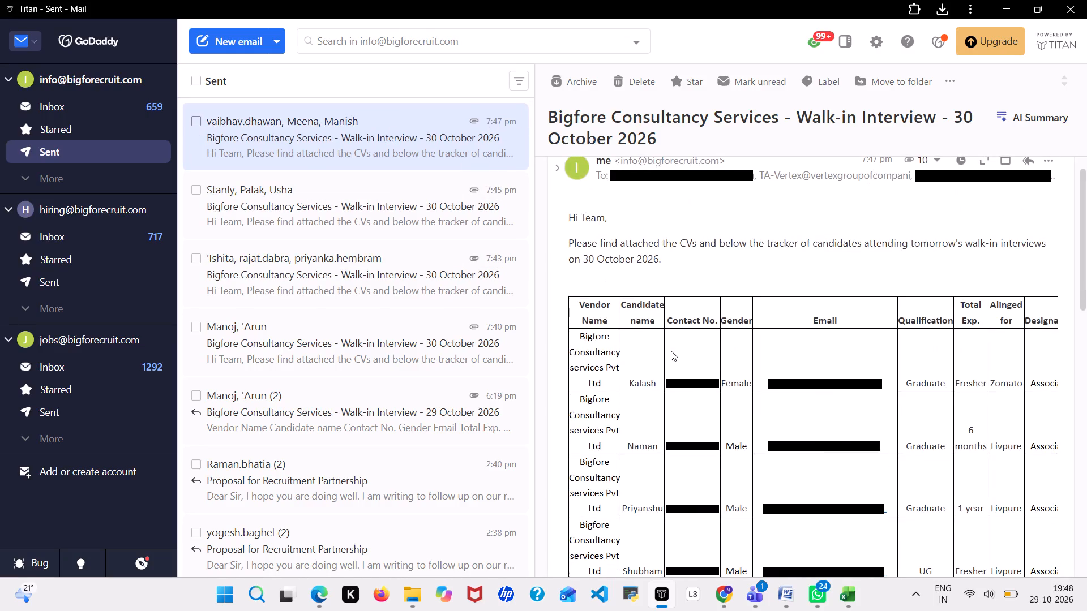
scroll(671, 351, "down", 3)
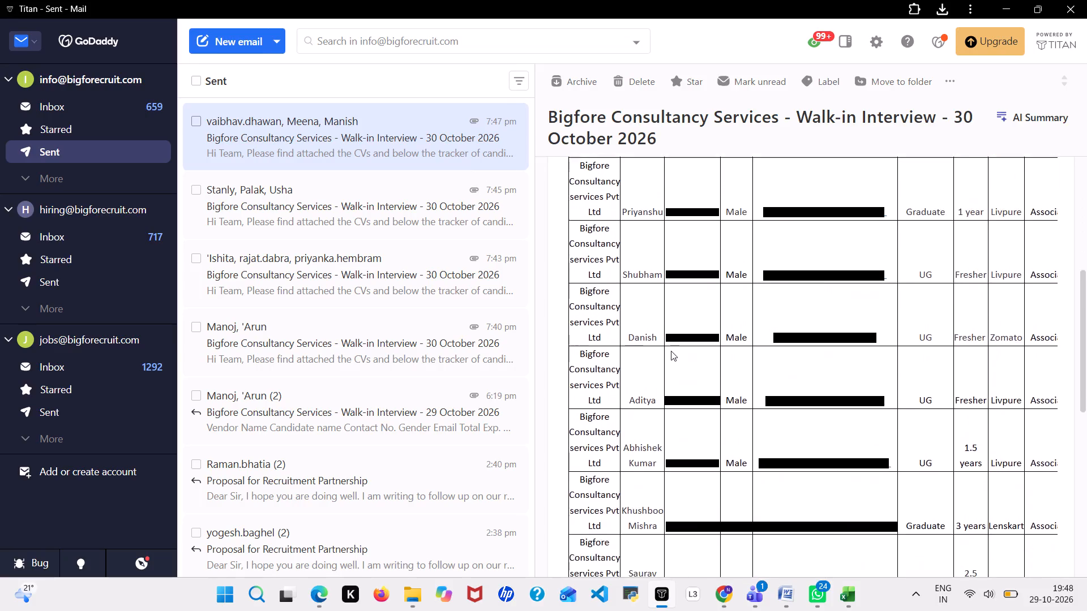
scroll(671, 351, "down", 2)
scroll(671, 351, "up", 2)
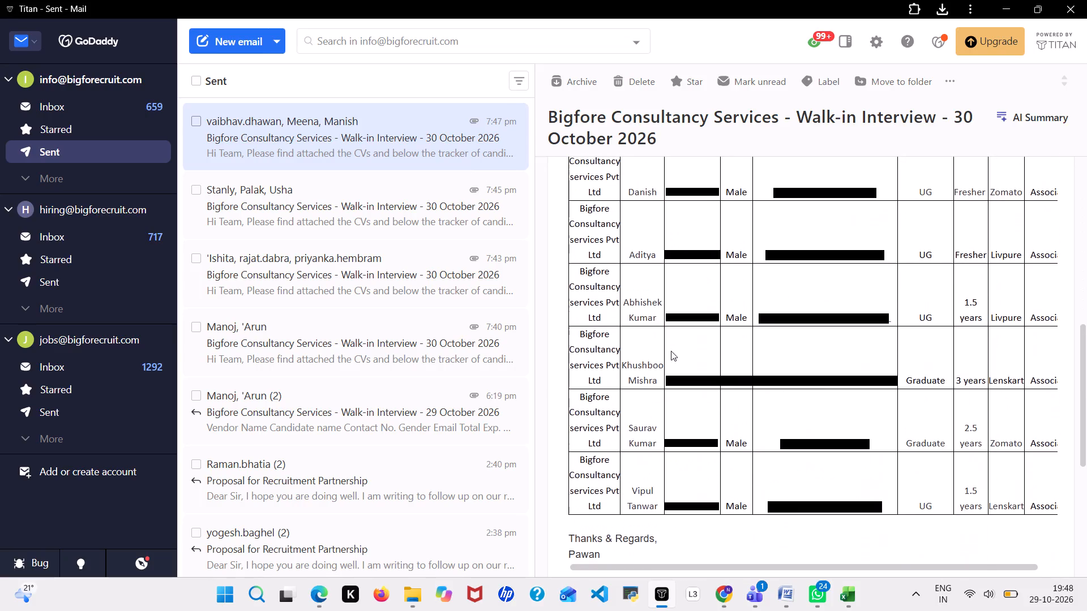
scroll(671, 351, "up", 5)
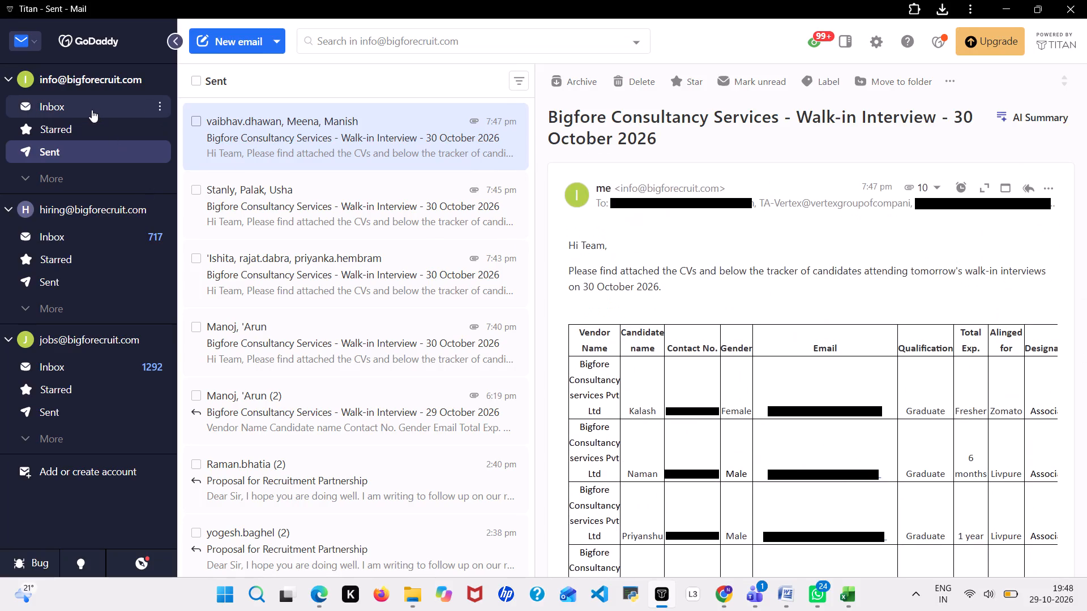
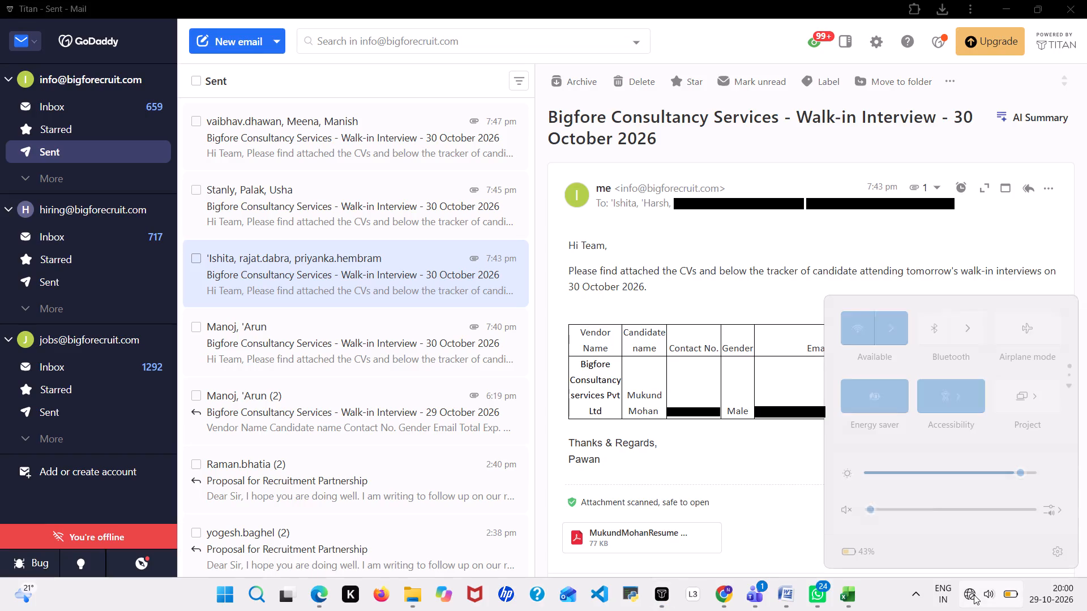
Check the available Wi-Fi networks and the laptop's connection, and return to the sent BNL walk-in interview email.
left_click(901, 334)
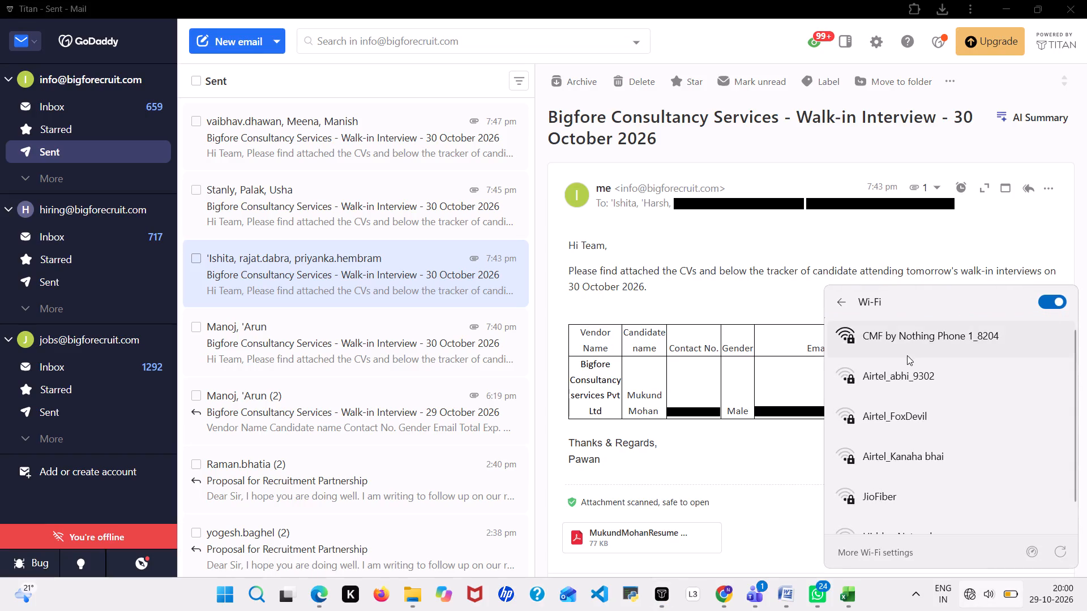
scroll(907, 355, "up", 11)
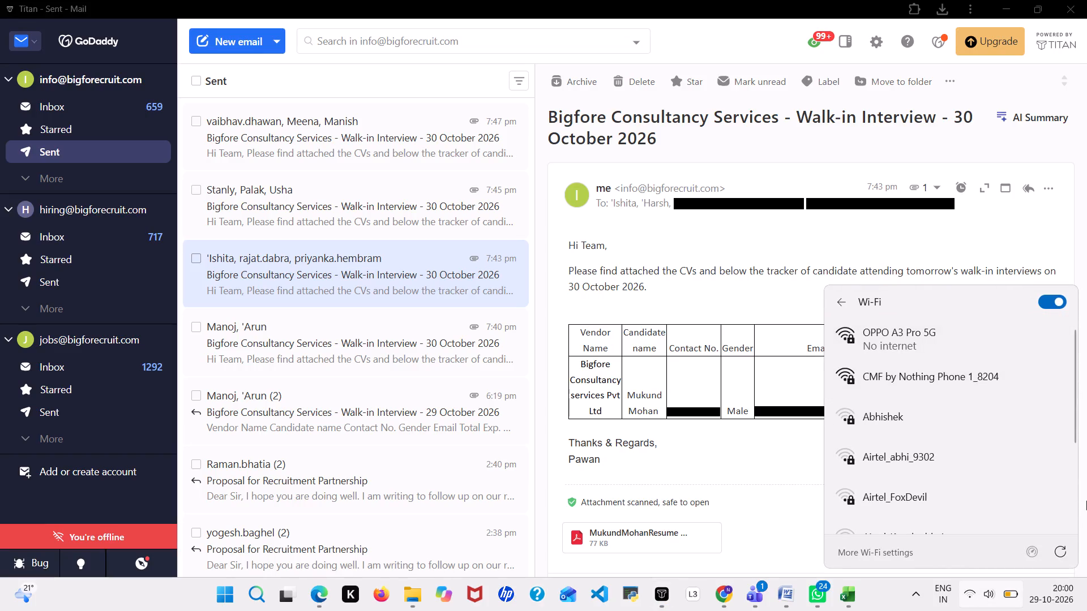
left_click(800, 480)
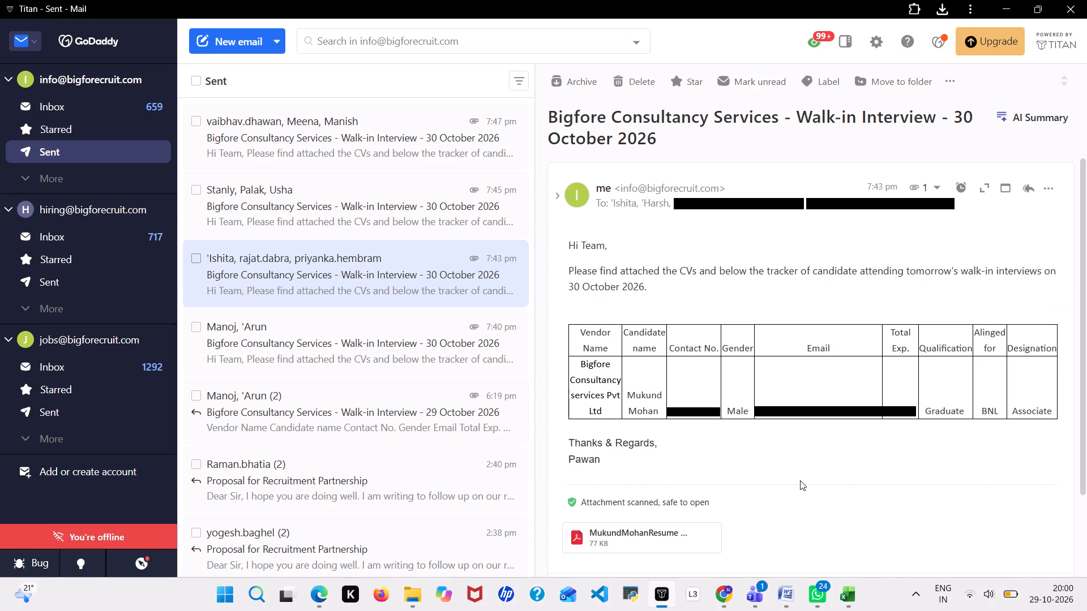
Switch to WhatsApp.
left_click(822, 596)
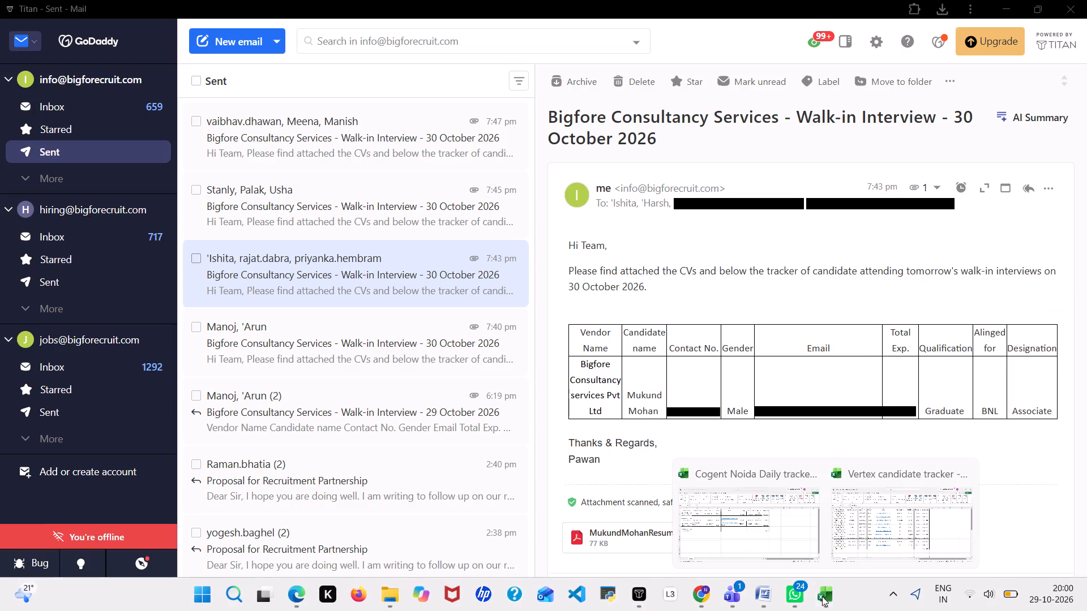
left_click(796, 588)
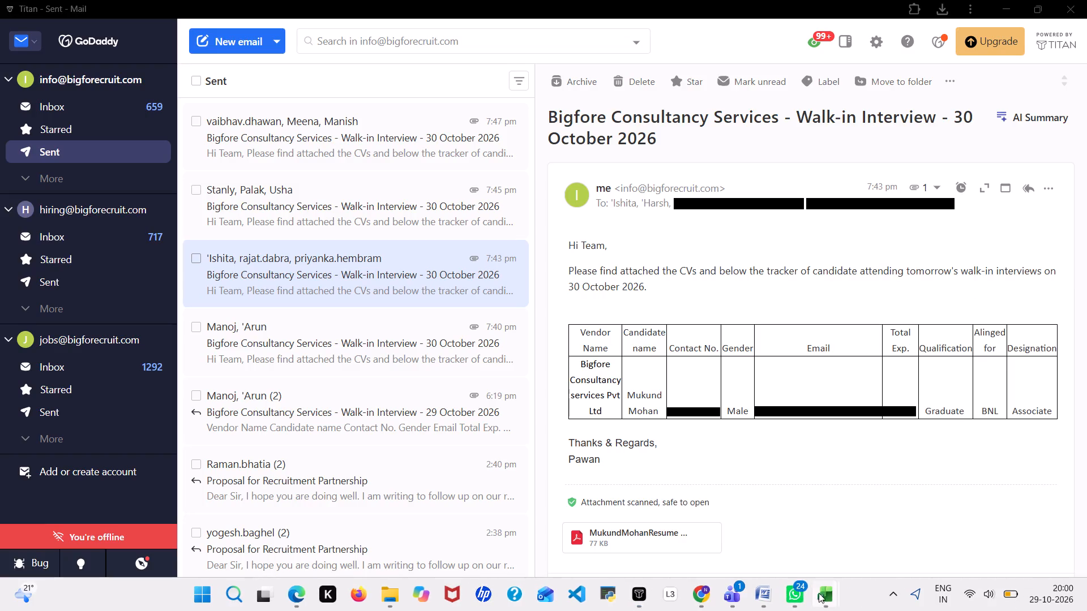
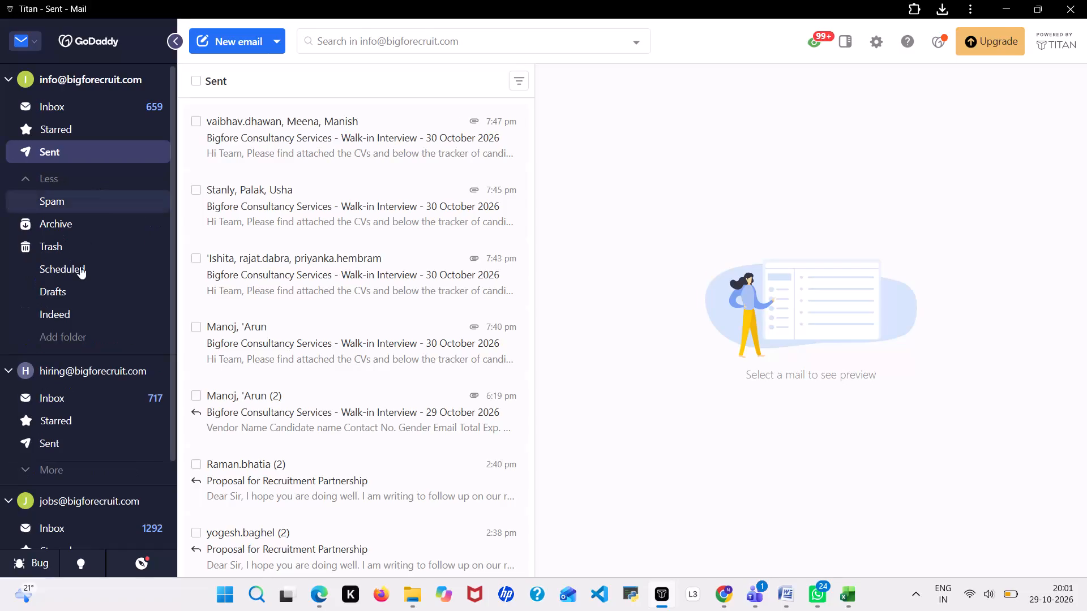
Open the saved Cogent Noida draft for the 30 October 2026 walk-in interview.
left_click(67, 294)
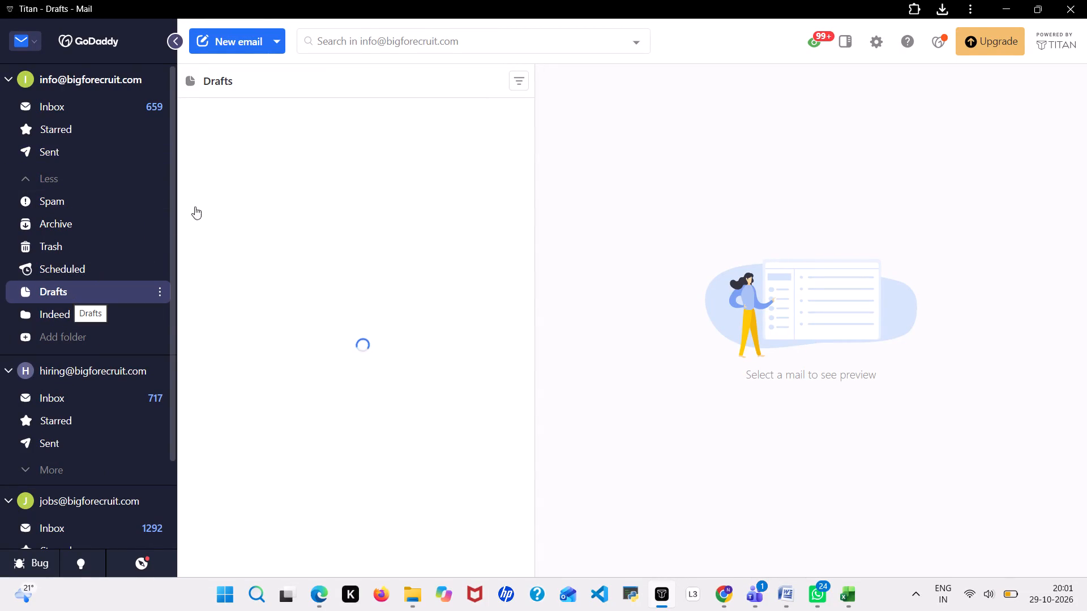
left_click(327, 137)
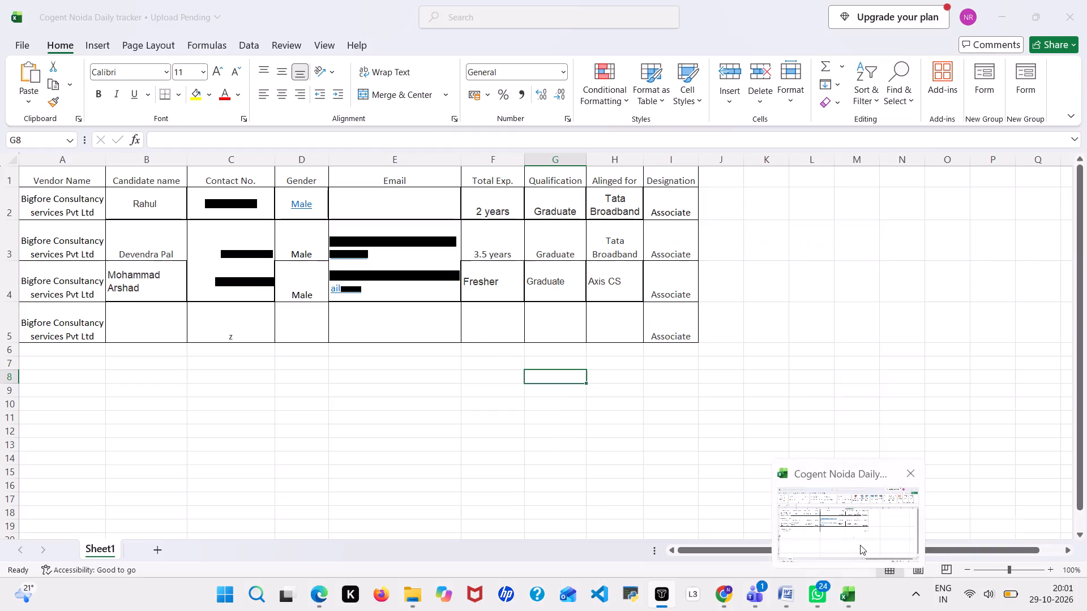
Switch to the Cogent Noida tracker in Excel and format its header and three candidate rows in Calibri 11 with all borders.
left_click(860, 545)
left_click_drag(681, 292, 528, 256)
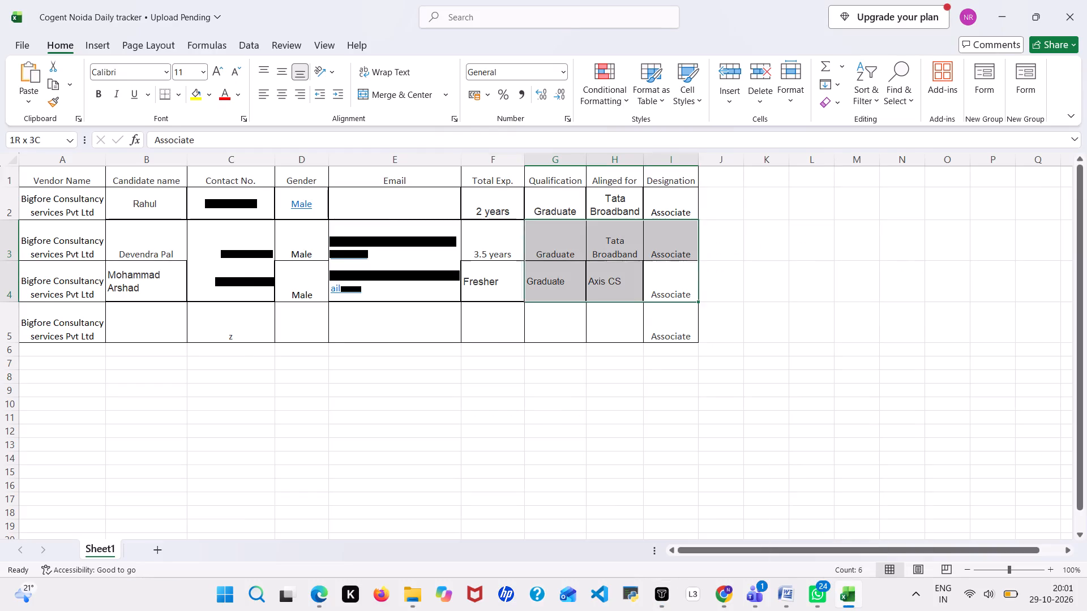
left_click_drag(528, 256, 55, 188)
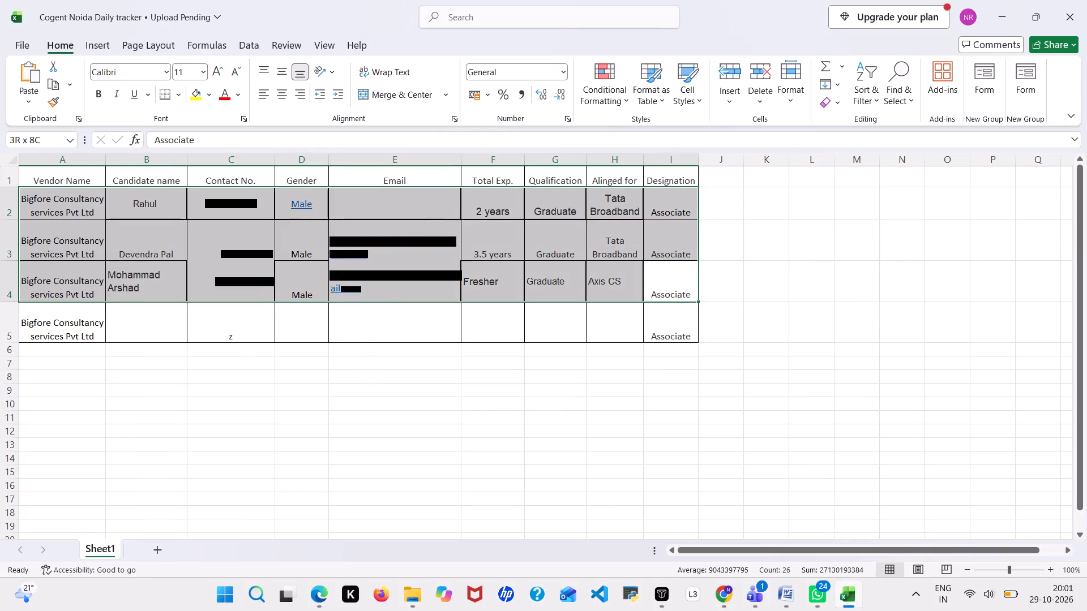
left_click_drag(55, 188, 1, 151)
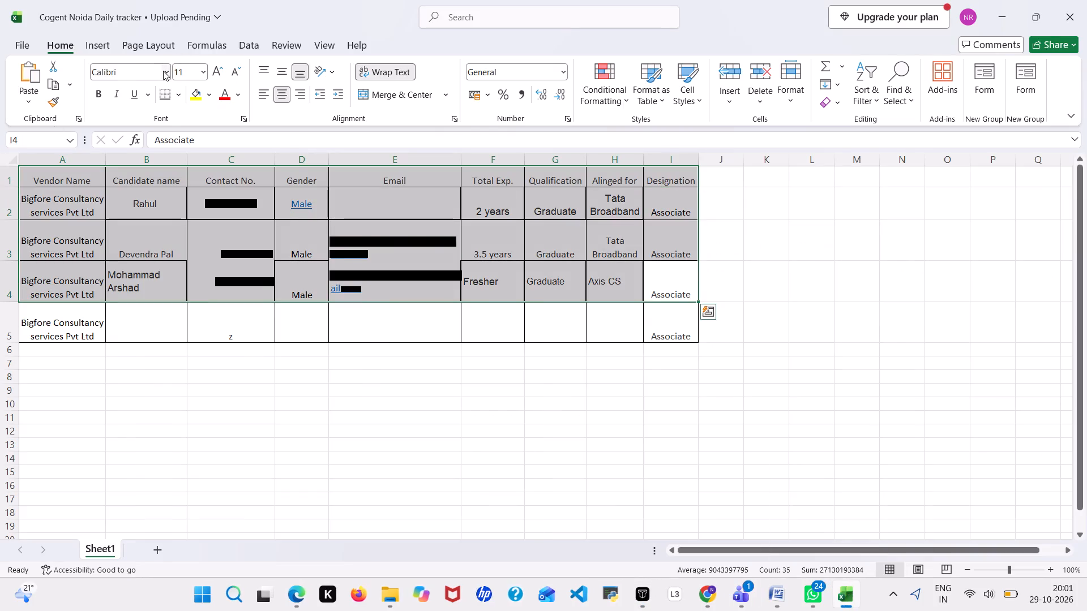
left_click(163, 71)
left_click(169, 131)
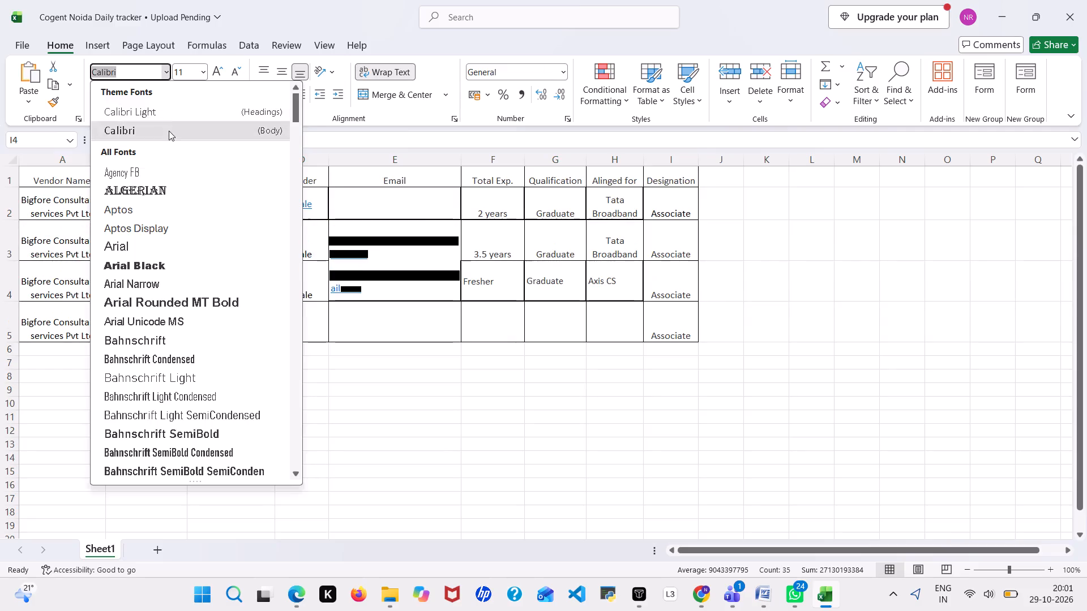
left_click(207, 68)
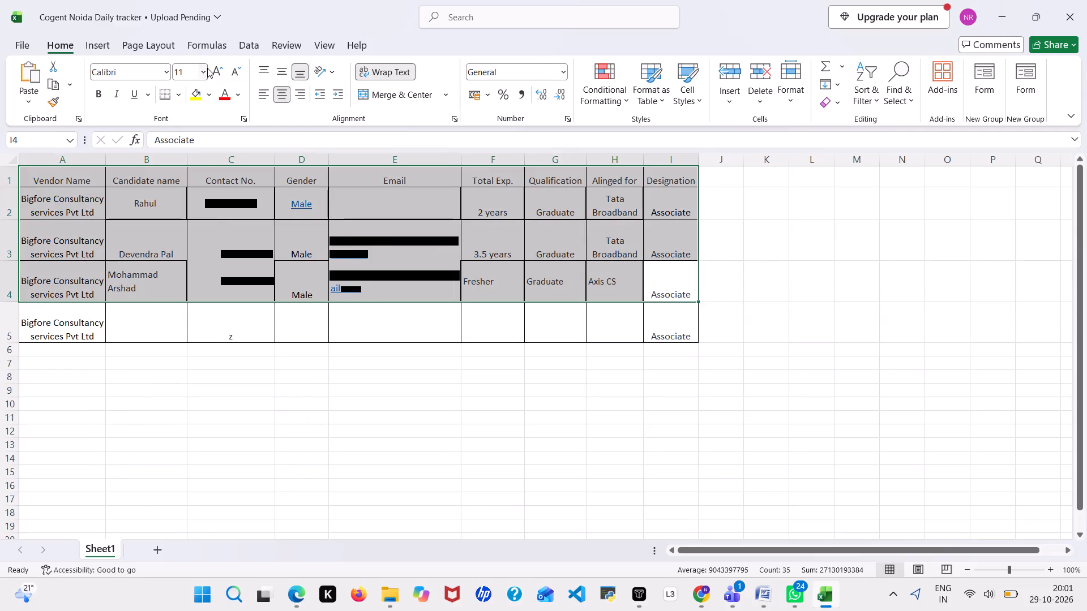
left_click(201, 70)
left_click(188, 146)
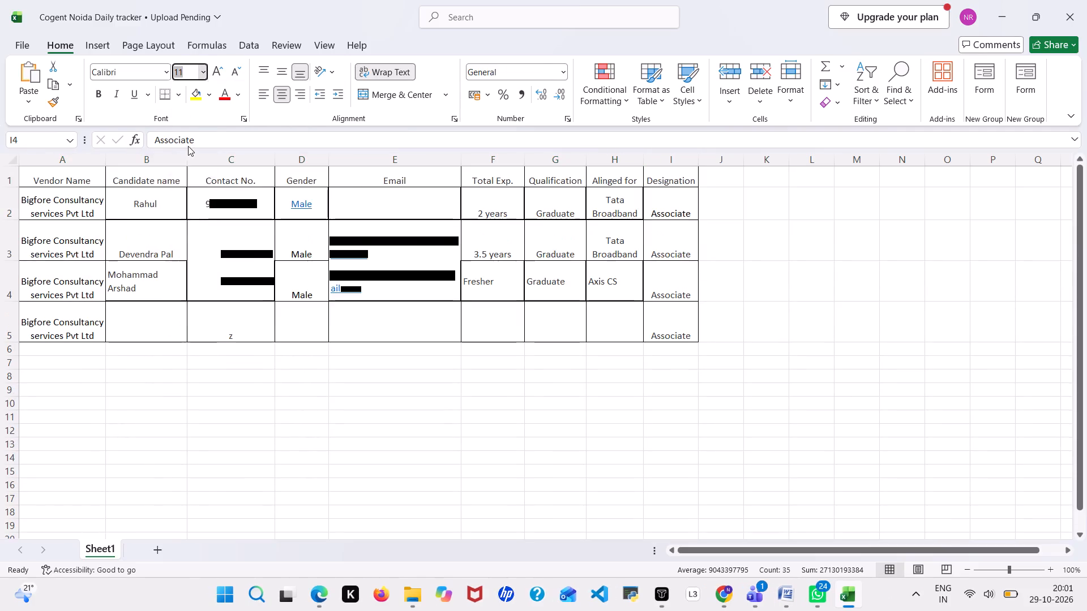
left_click(177, 95)
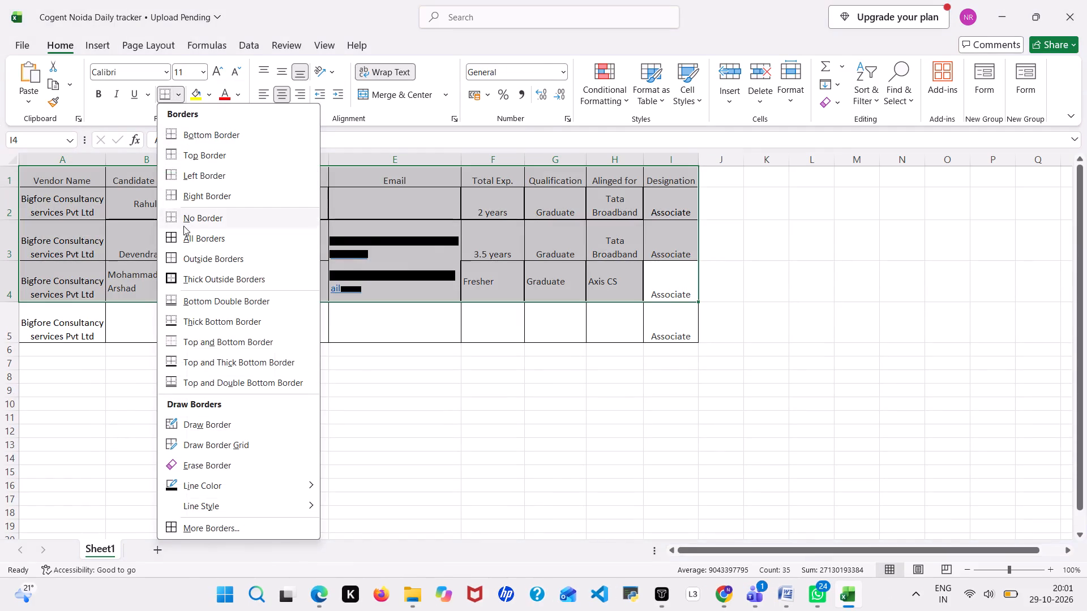
left_click(186, 234)
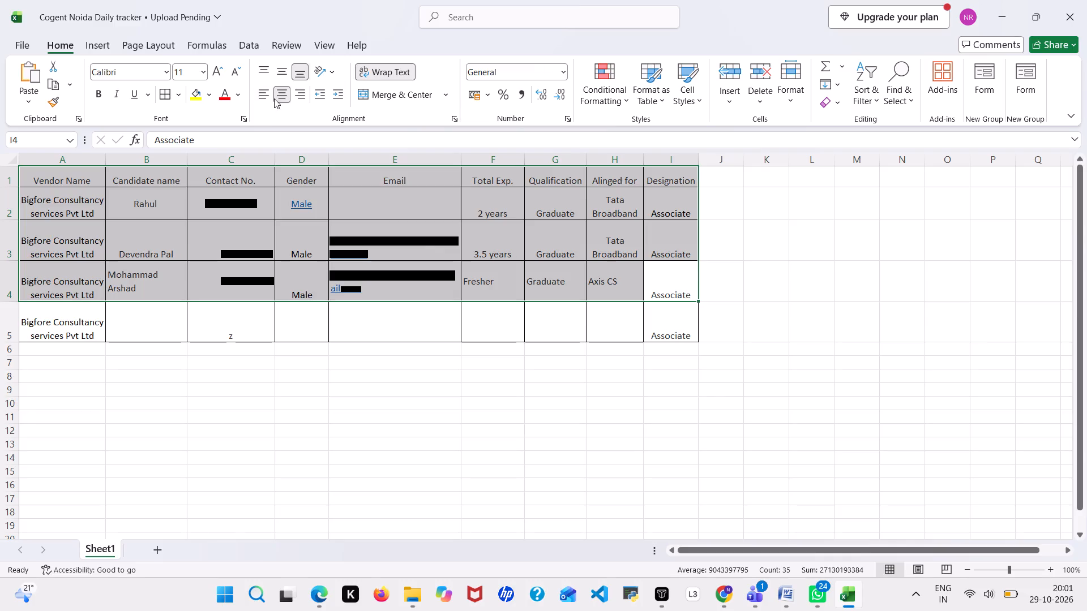
Bottom-align and horizontally centre the header and three candidate rows of the Cogent Noida tracker, and copy them.
left_click(299, 79)
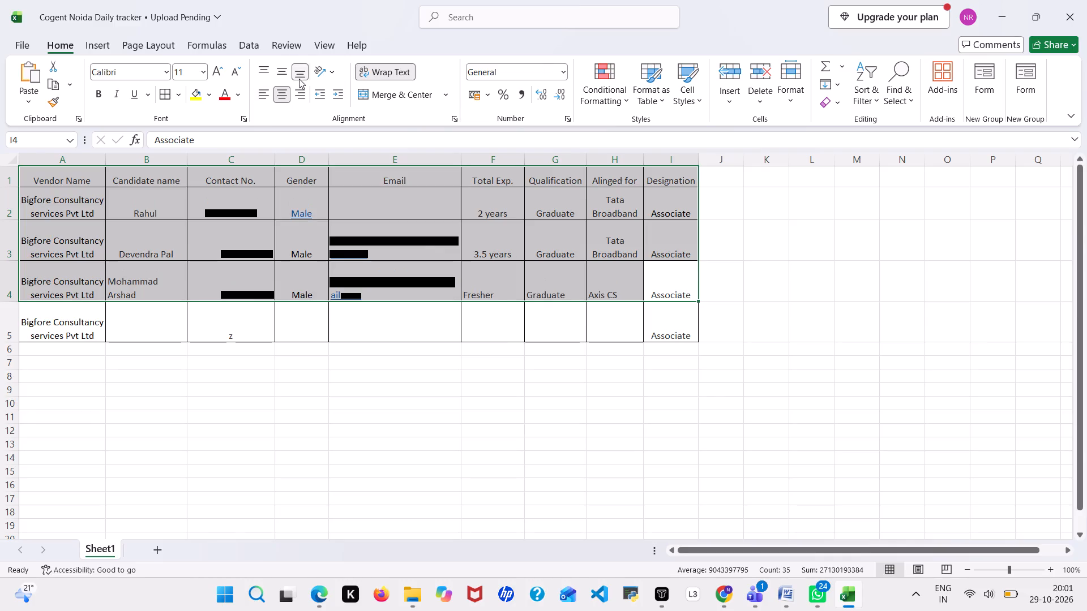
left_click(281, 92)
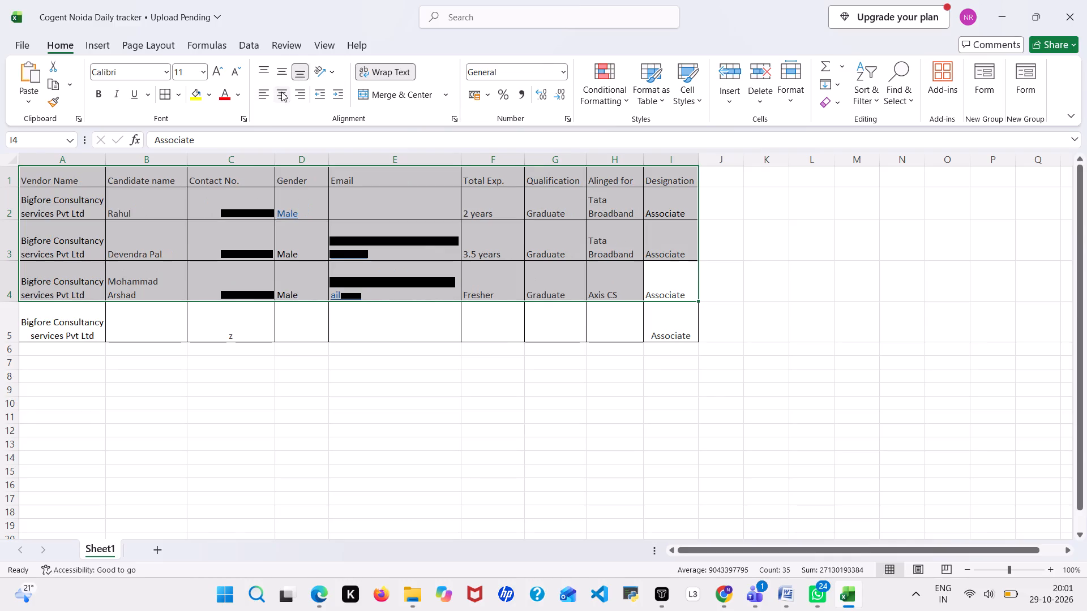
left_click(281, 92)
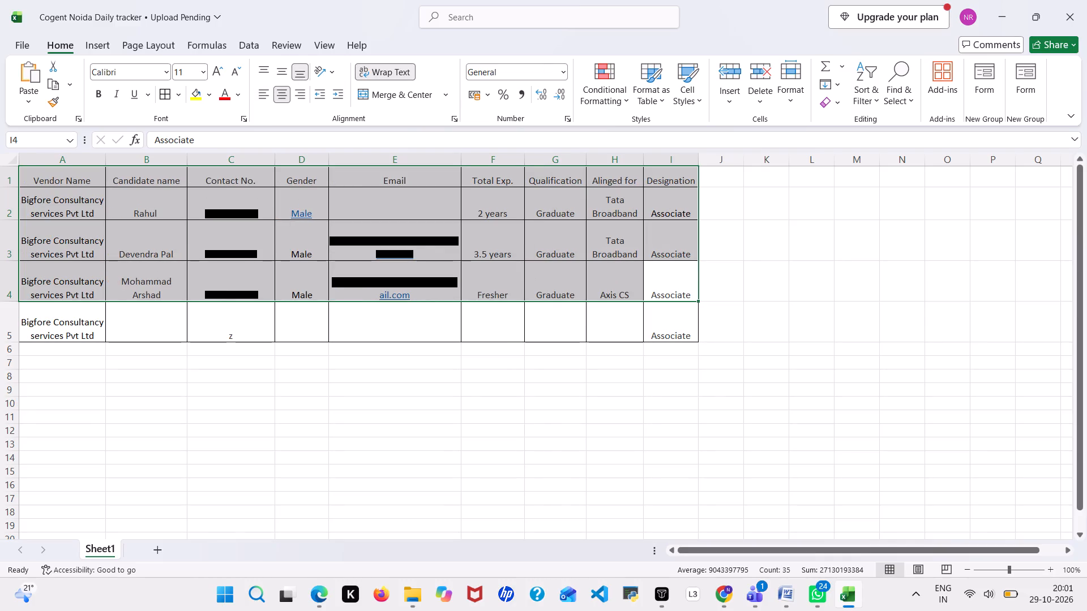
key("ctrl+c")
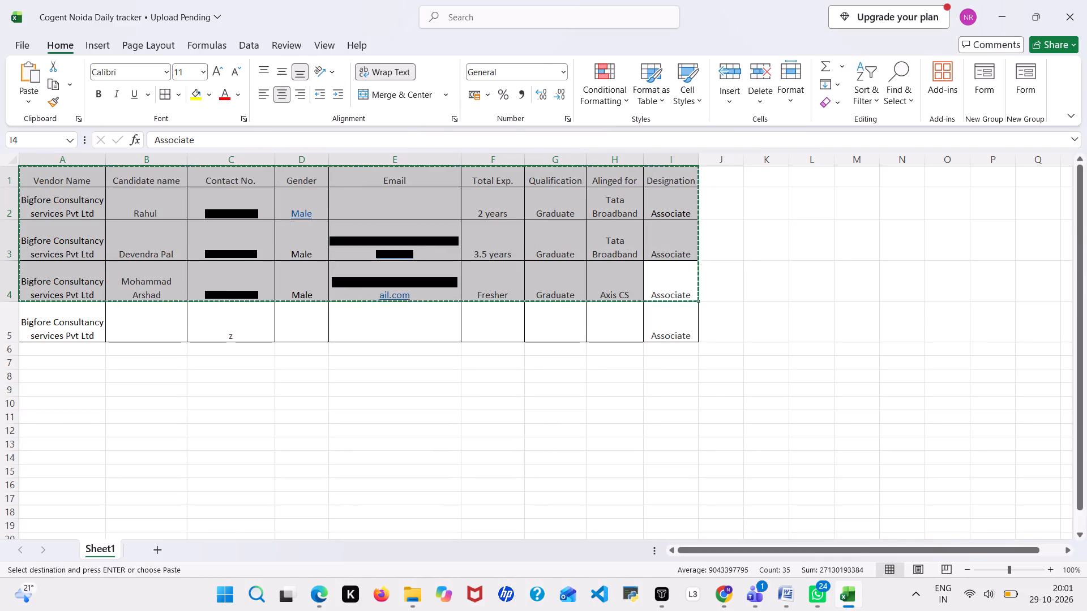
left_click(656, 610)
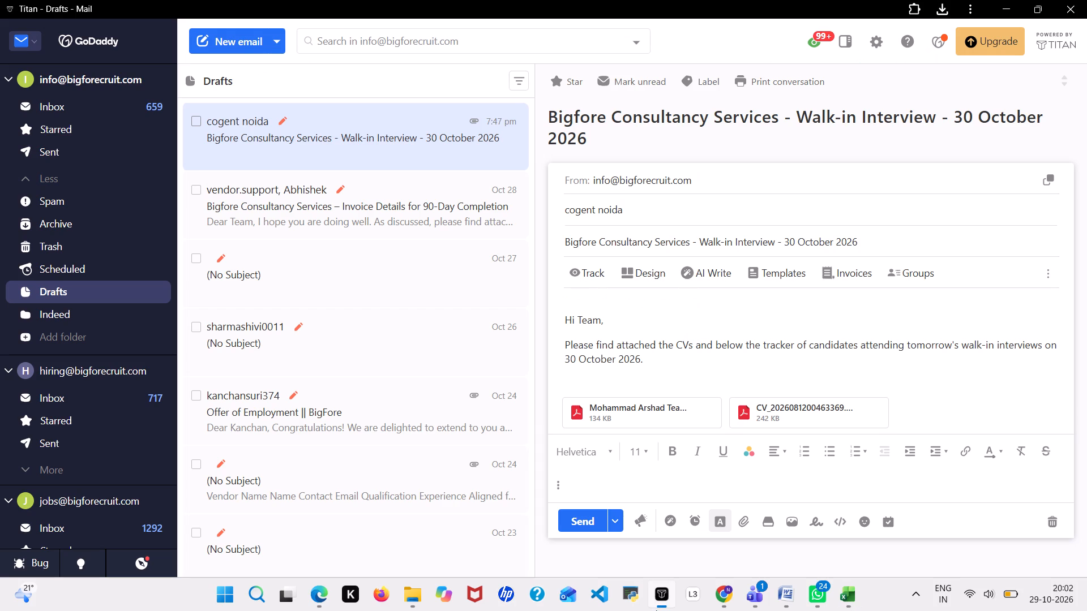
left_click(742, 526)
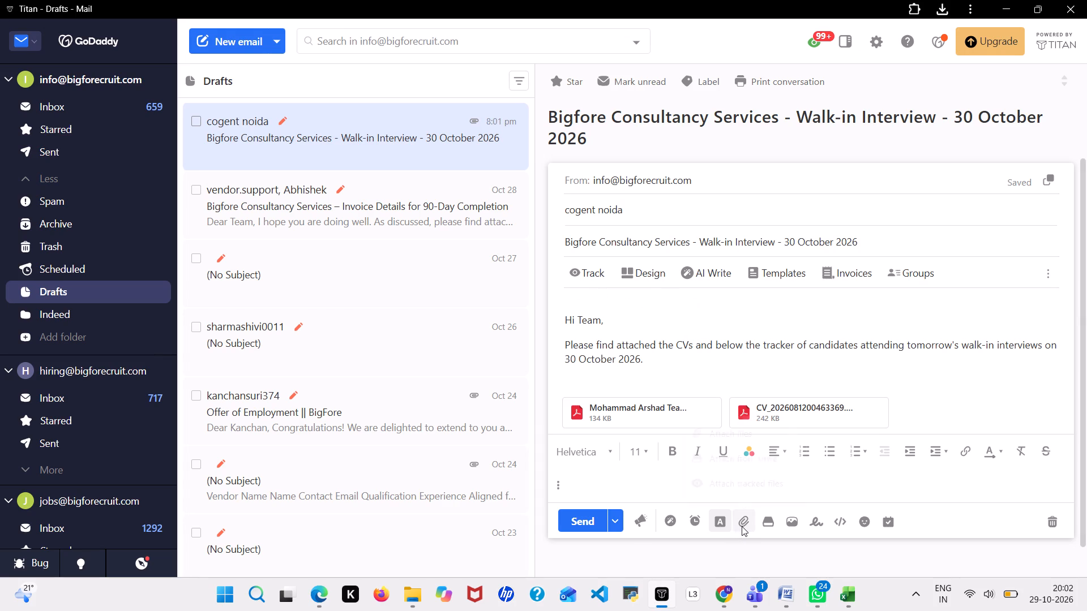
left_click(739, 428)
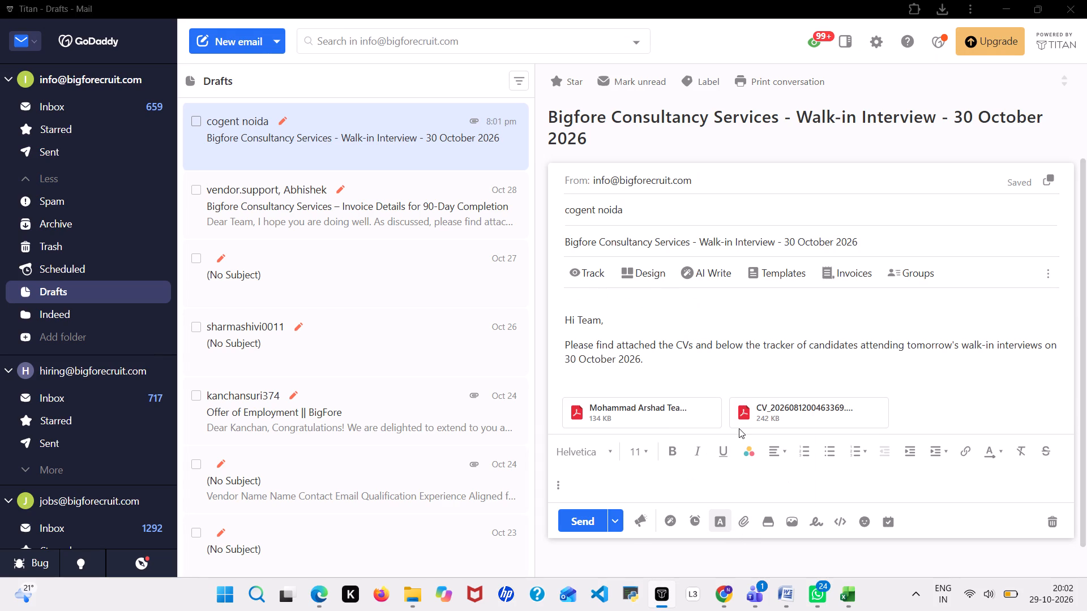
left_click(420, 40)
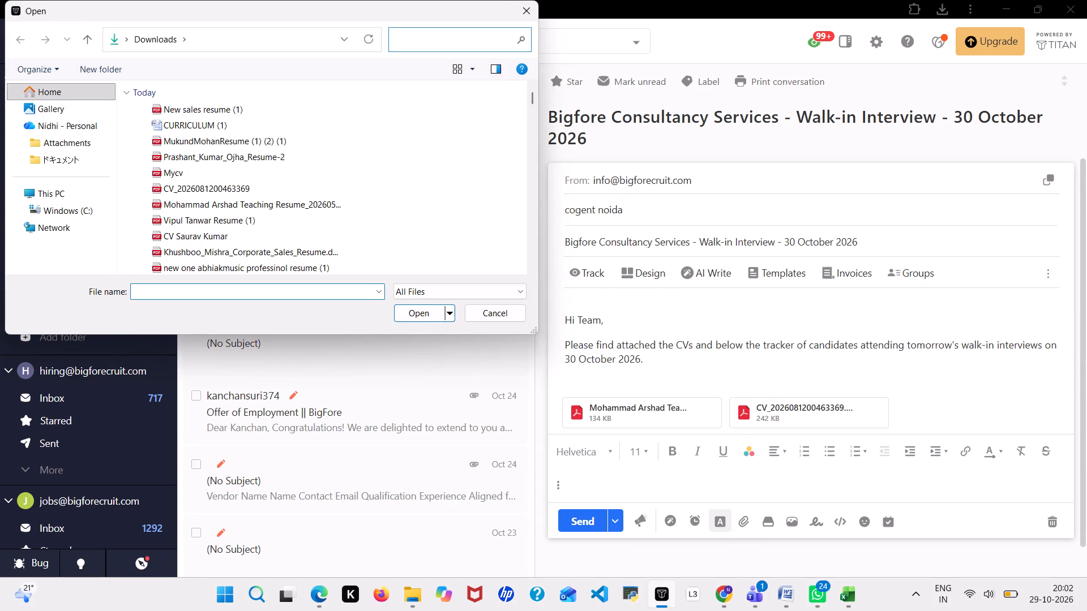
left_click(420, 40)
type("iener")
key("Return")
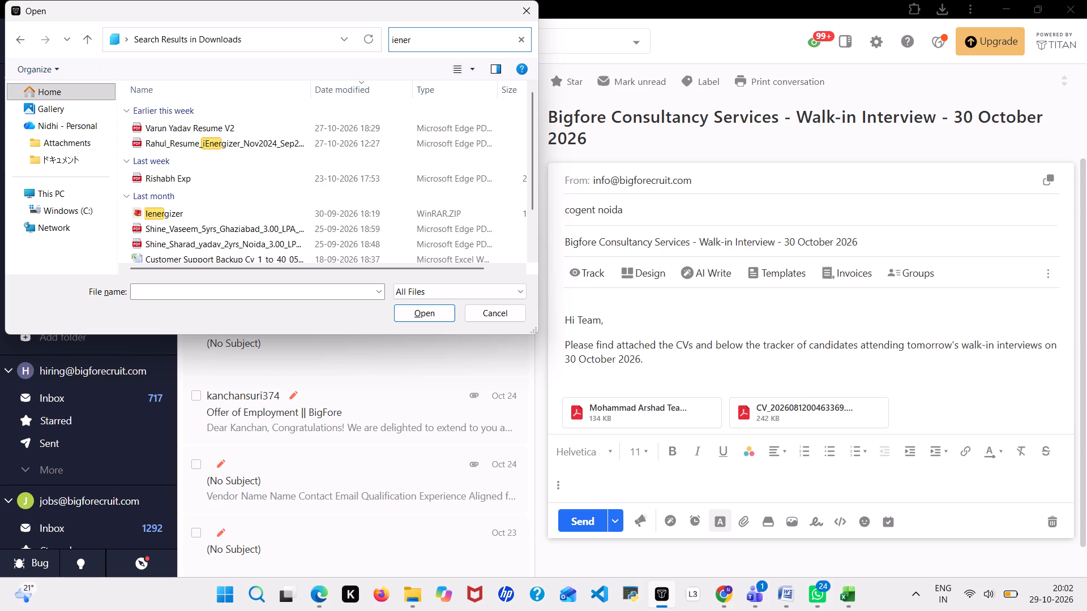
left_click(296, 136)
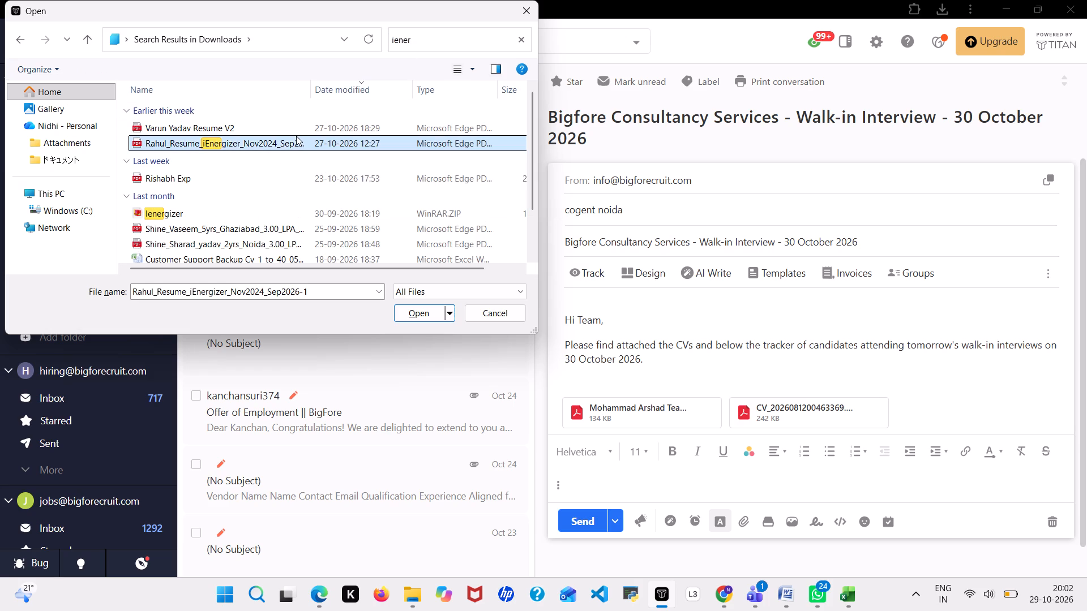
left_click(421, 321)
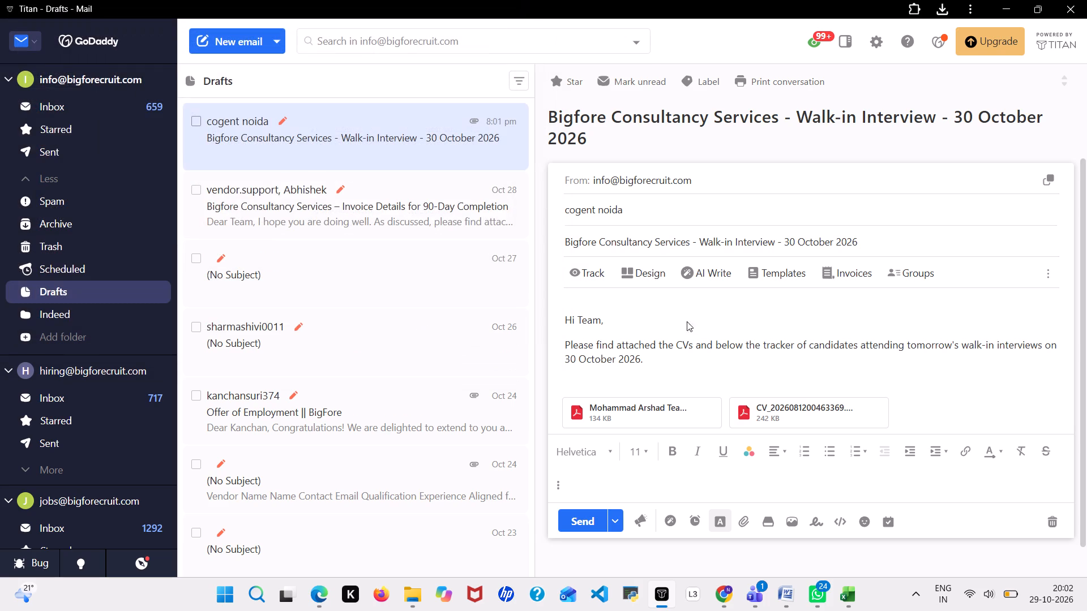
left_click(622, 414)
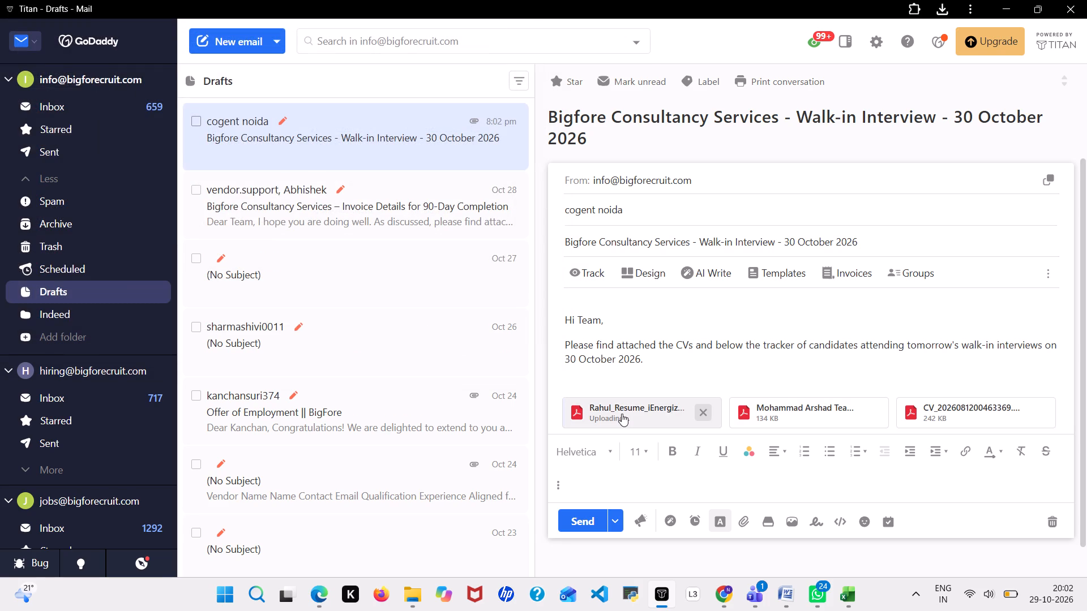
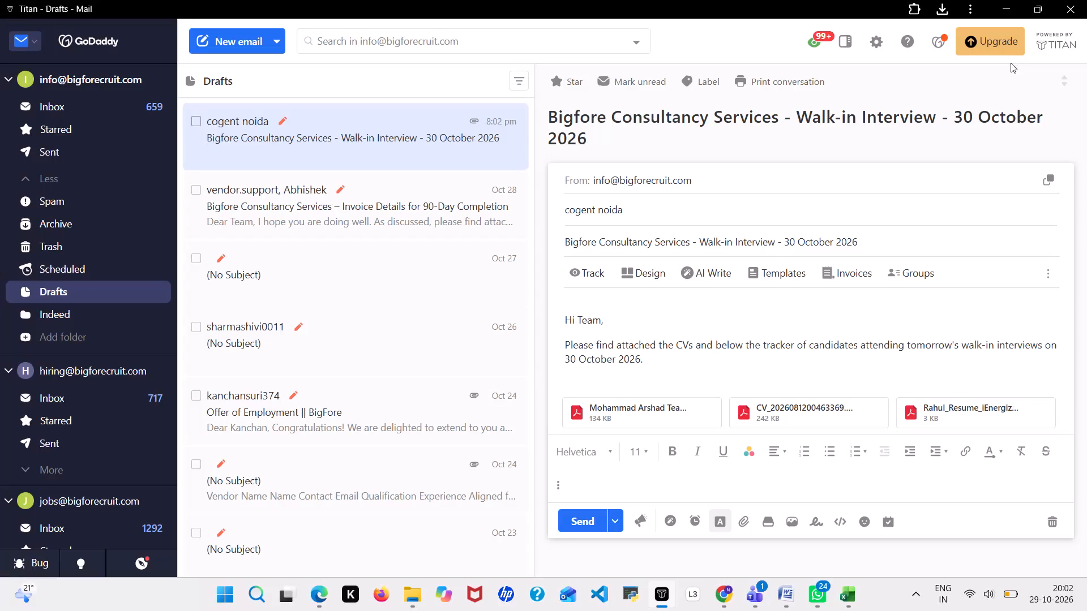
Paste the copied Cogent Noida tracker into the email body below the introductory sentence, leaving blank lines before it.
left_click(648, 364)
key("Return")
key("Return")
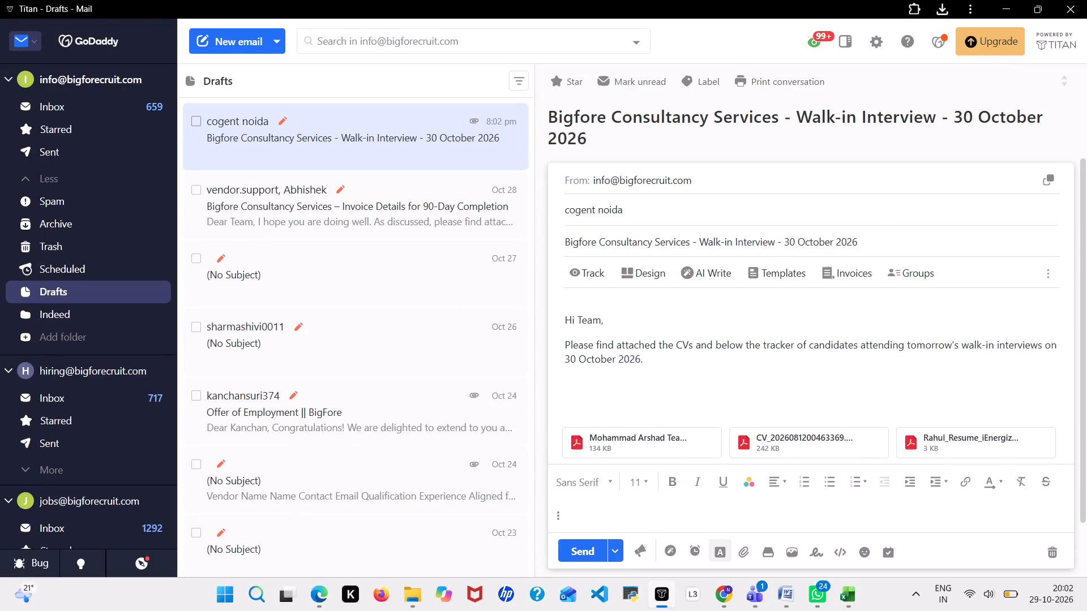
key("ctrl+v")
Add the closing line "Thanks & Regards," beneath the tracker table, with a blank line in between.
scroll(658, 335, "down", 1)
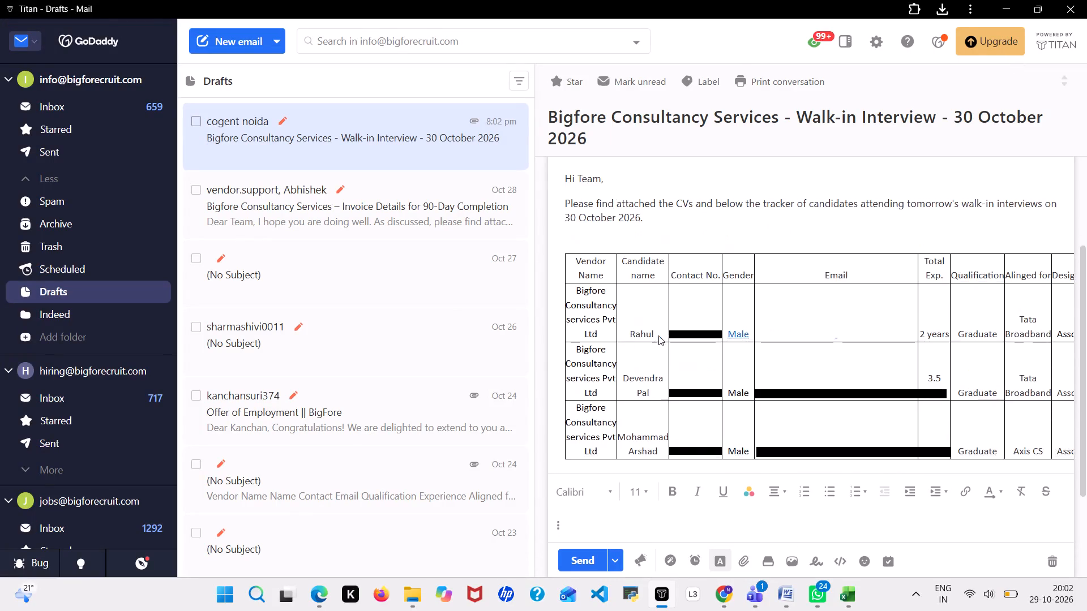
scroll(658, 335, "down", 1)
scroll(993, 314, "left", 3)
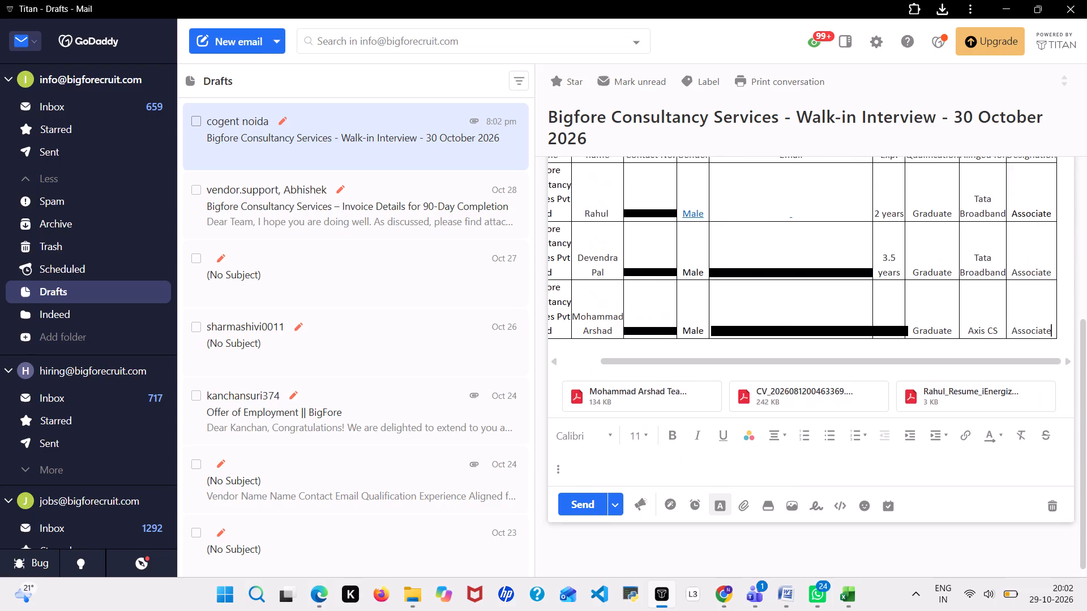
left_click(1062, 336)
key("Return")
key("Return")
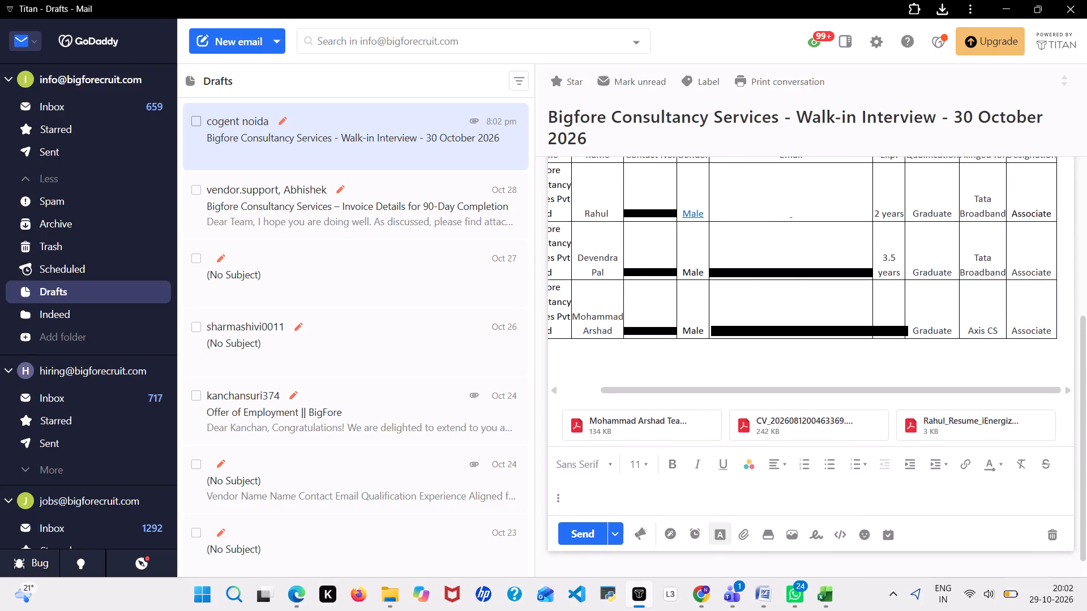
scroll(1062, 336, "right", 5)
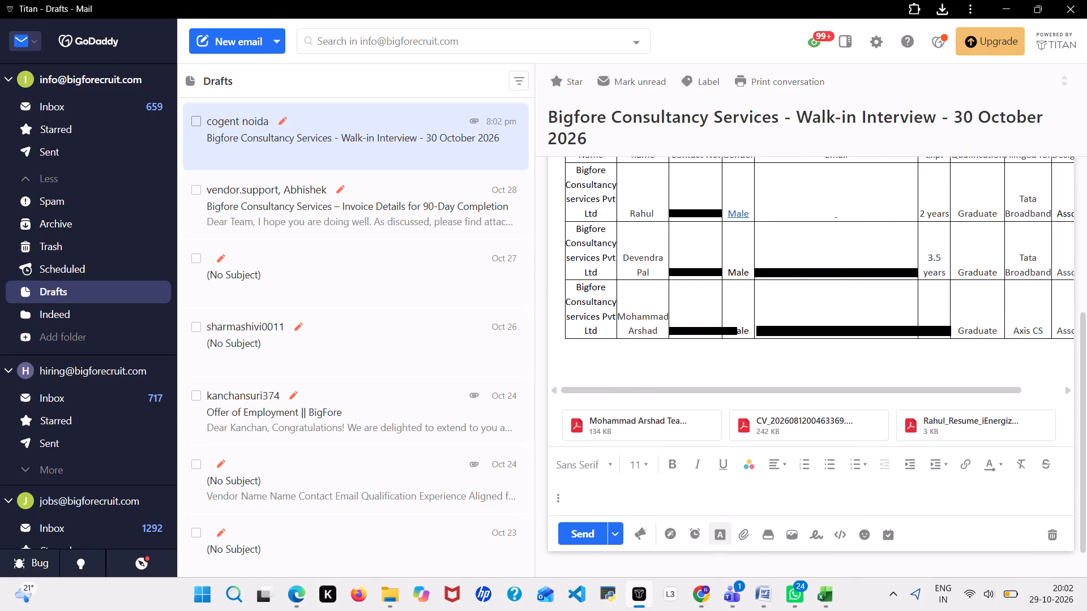
type("Thanks & regards,")
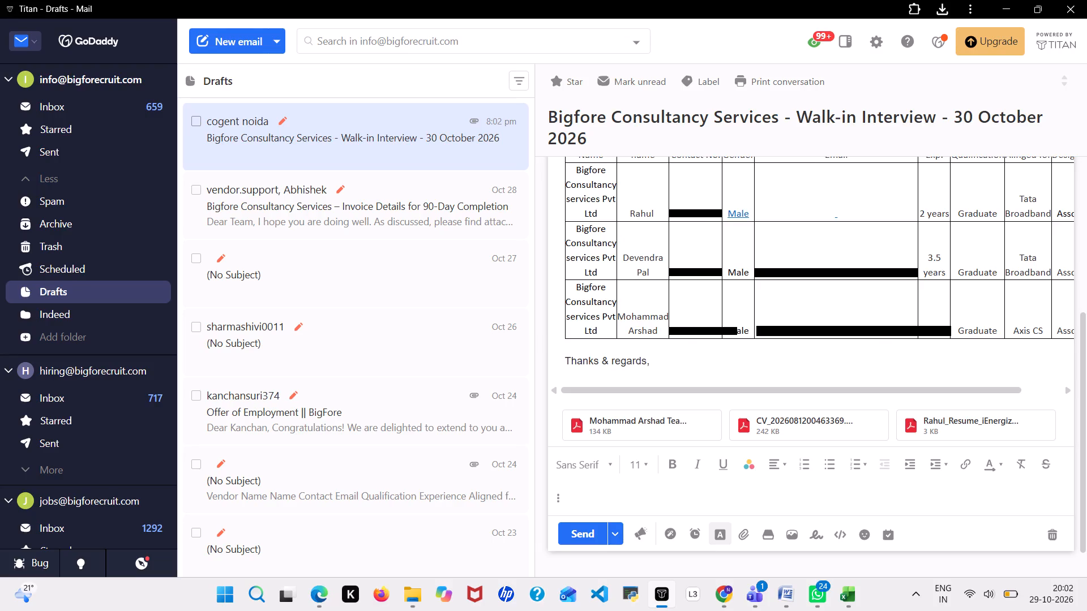
left_click(617, 361)
key("BackSpace")
key("shift+k")
key("BackSpace")
key("shift+r")
Add the sender's name "Kratika" and "bigfore Consultancy" on separate lines under the closing.
left_click(662, 369)
key("Return")
type("Kratika")
key("space")
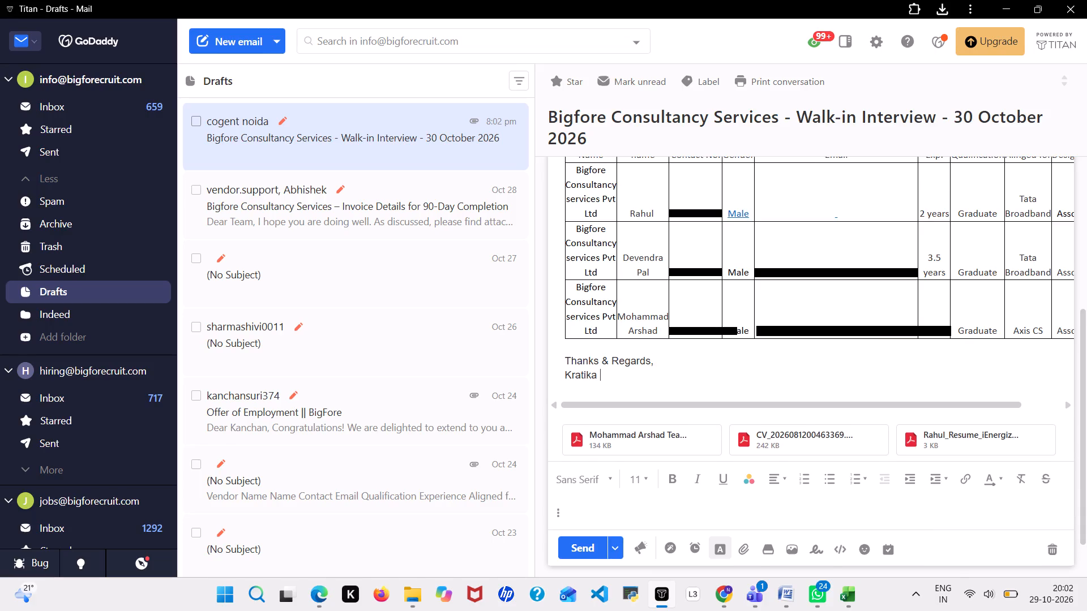
key("Return")
type("bigfore Consultancy")
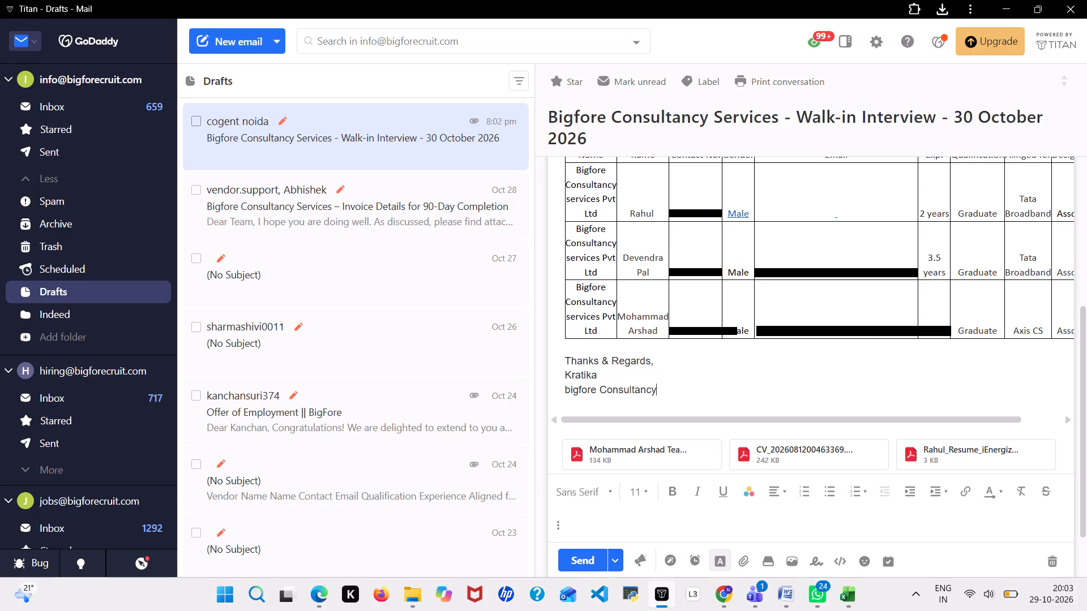
Replace the "cogent noida" recipient with the client contacts Manoj and Arun, found by searching "ma" and "ar".
scroll(714, 337, "up", 6)
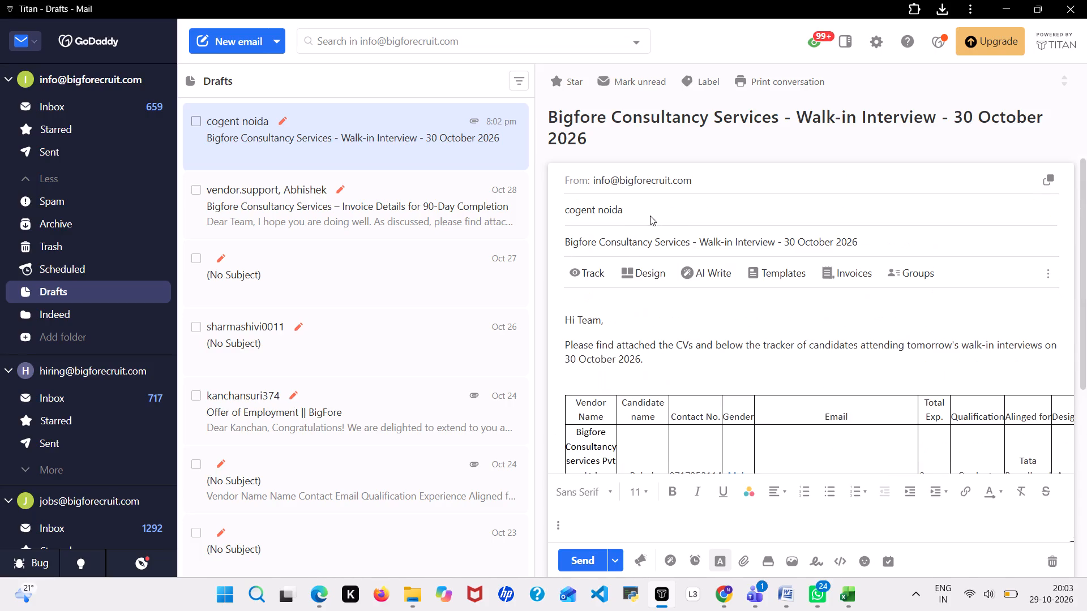
left_click(630, 211)
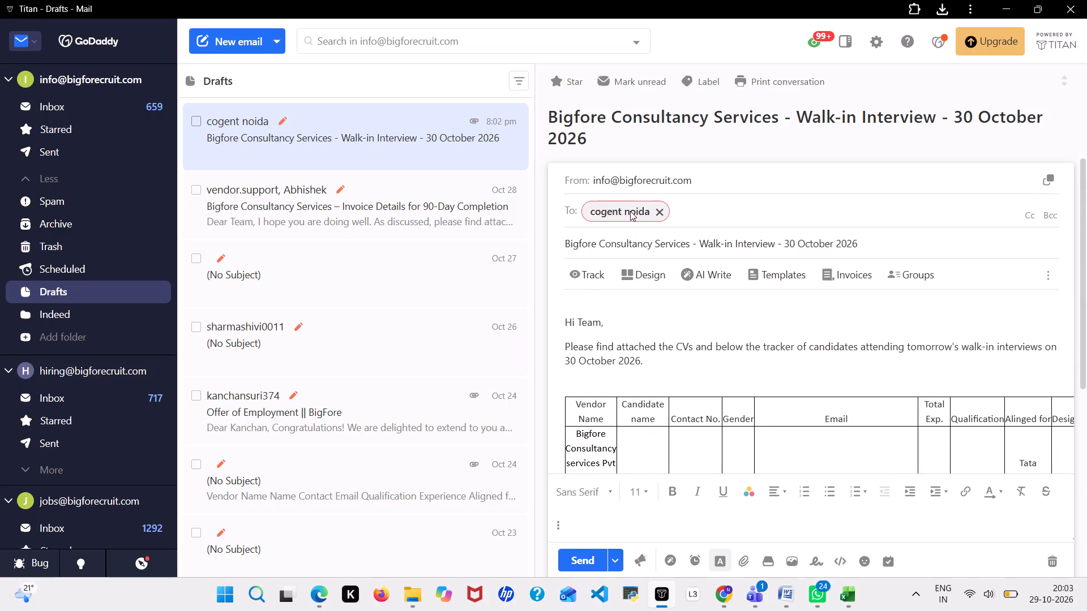
left_click(661, 209)
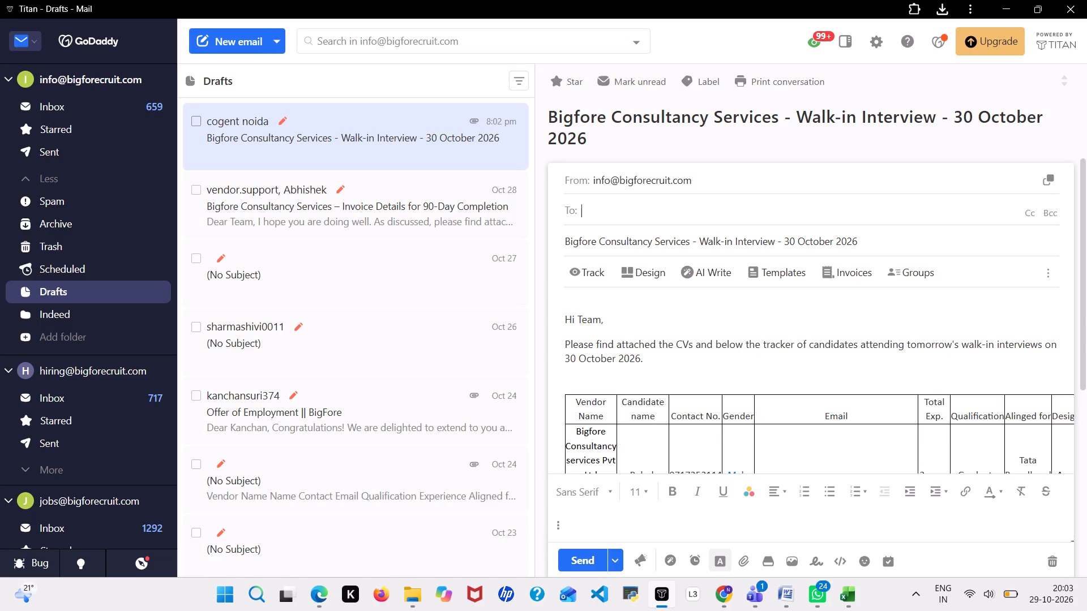
type("ma")
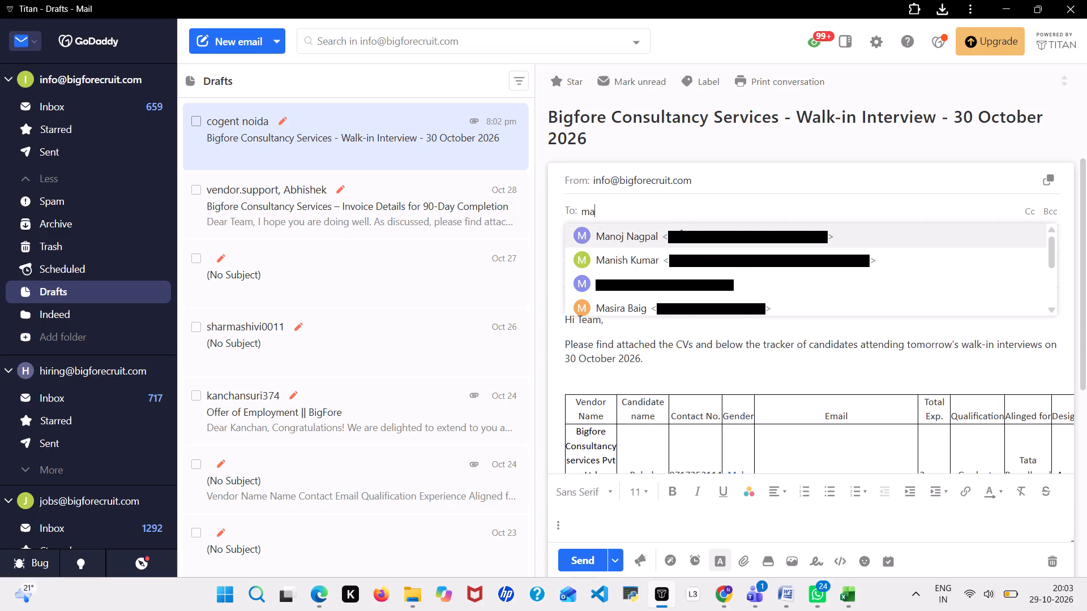
left_click(681, 230)
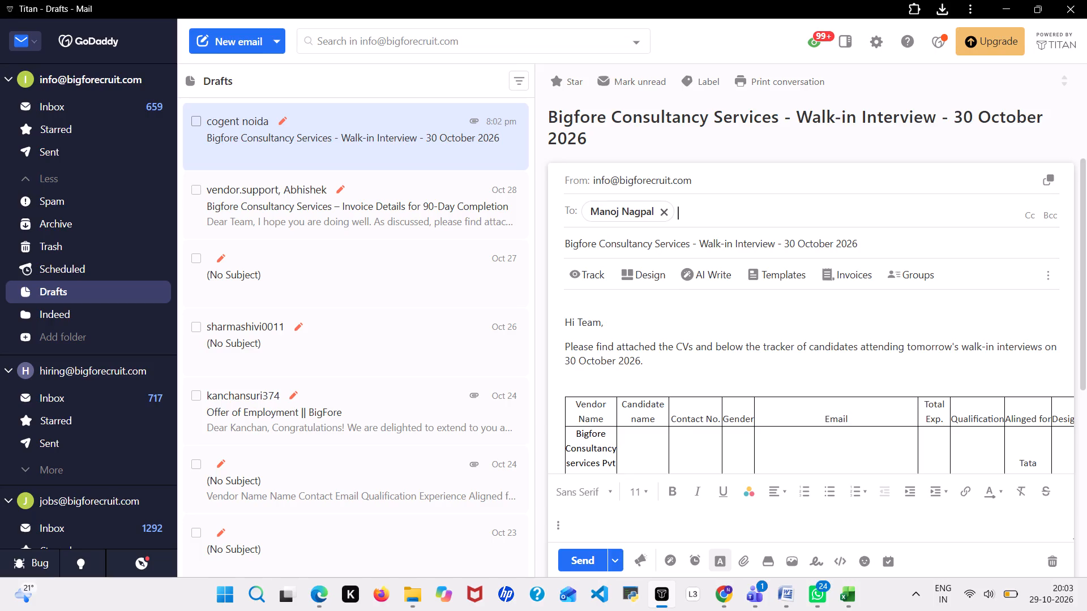
type("ar")
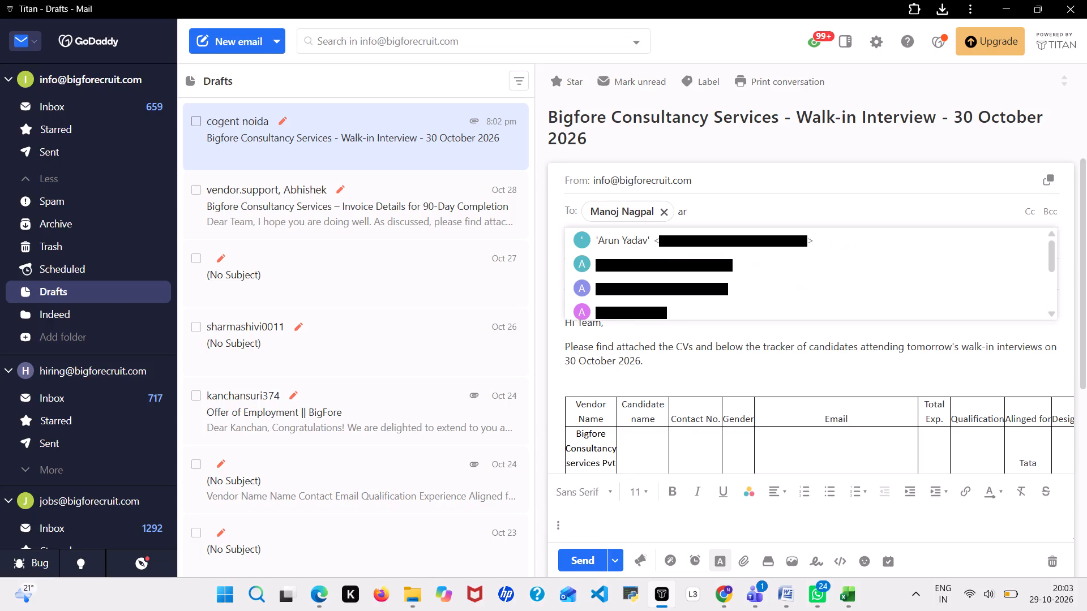
left_click(688, 237)
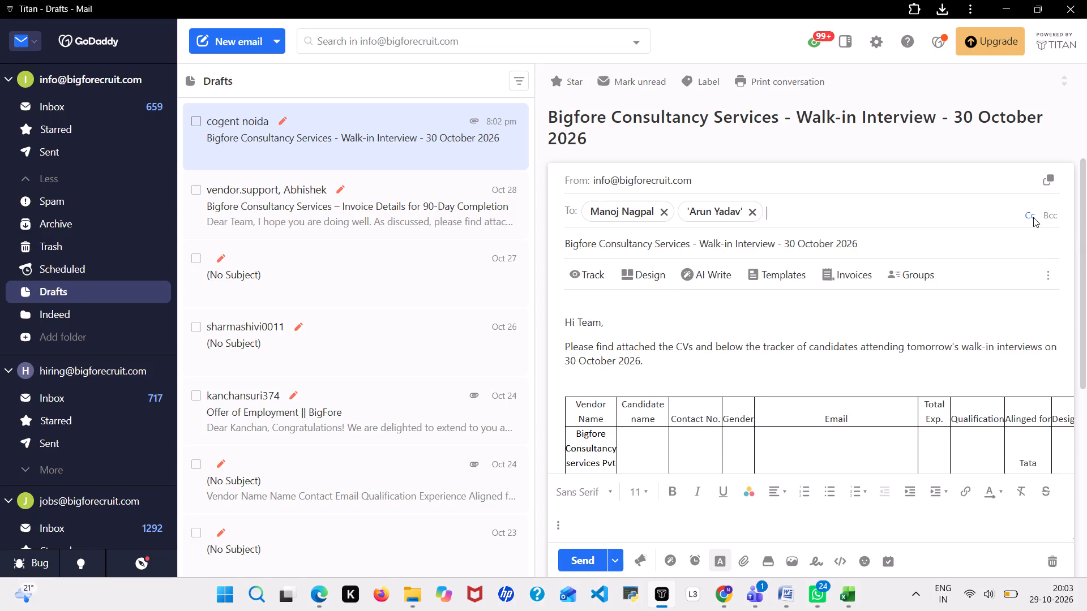
Add three Cc recipients: the first suggested contacts for "am" and "mu", and the third for "pr".
left_click(1033, 217)
left_click(869, 244)
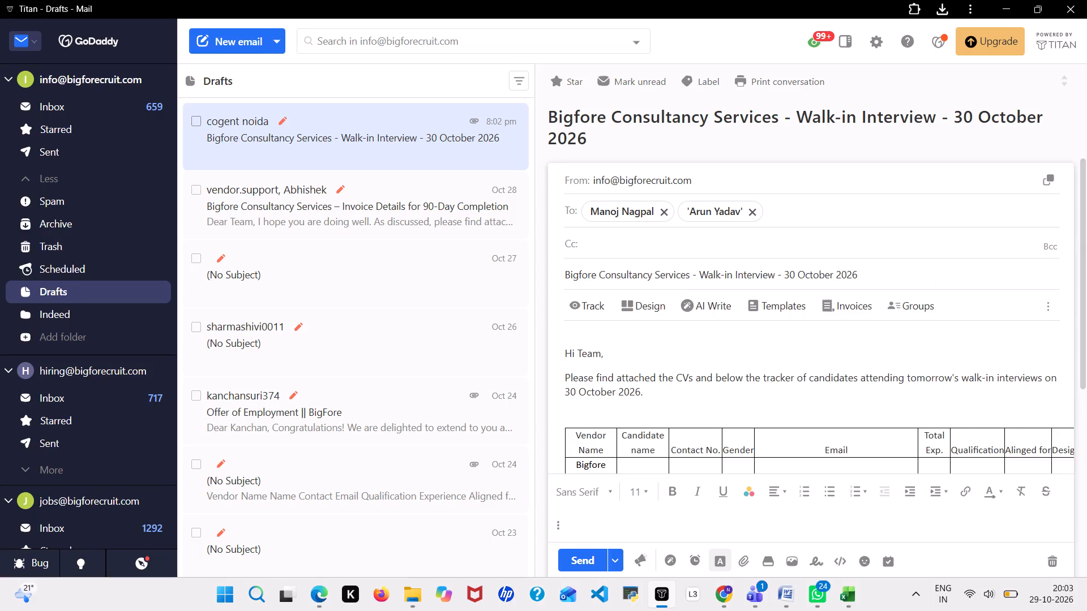
type("am")
left_click(872, 264)
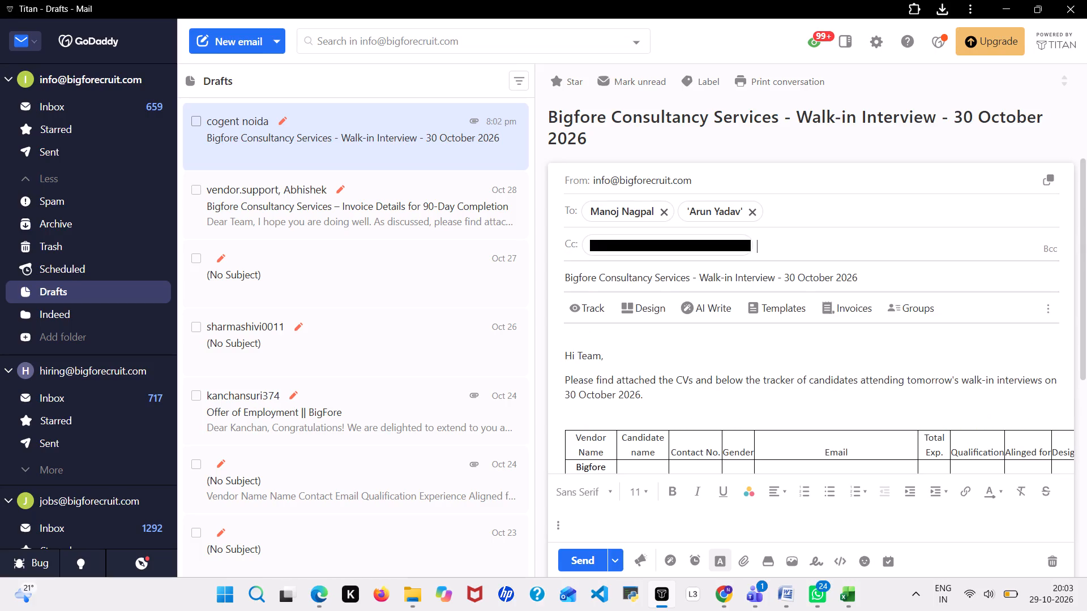
type("mu")
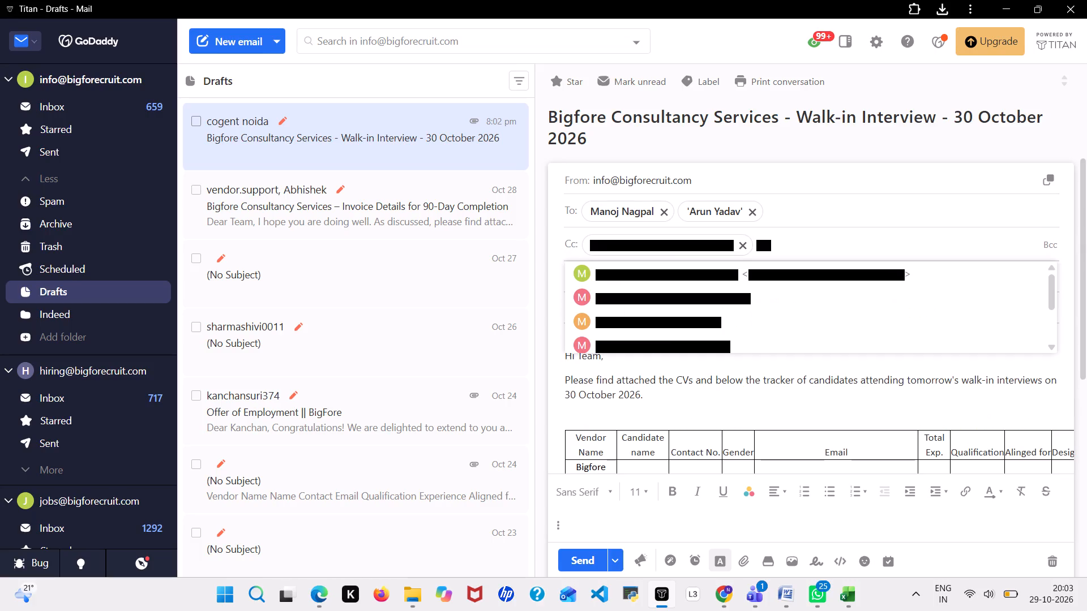
left_click(819, 266)
type("pr")
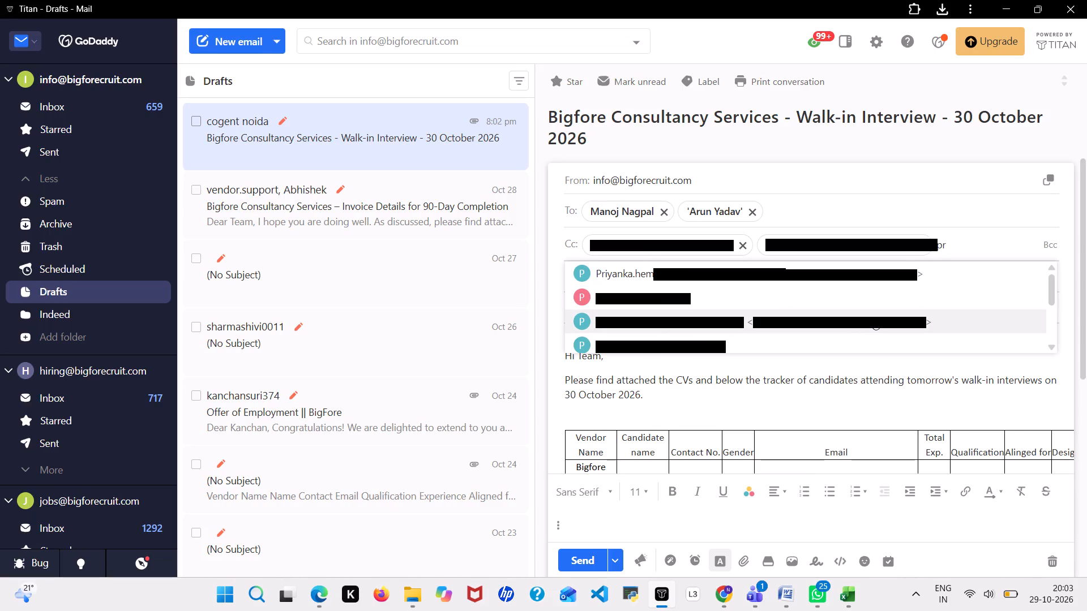
left_click(874, 317)
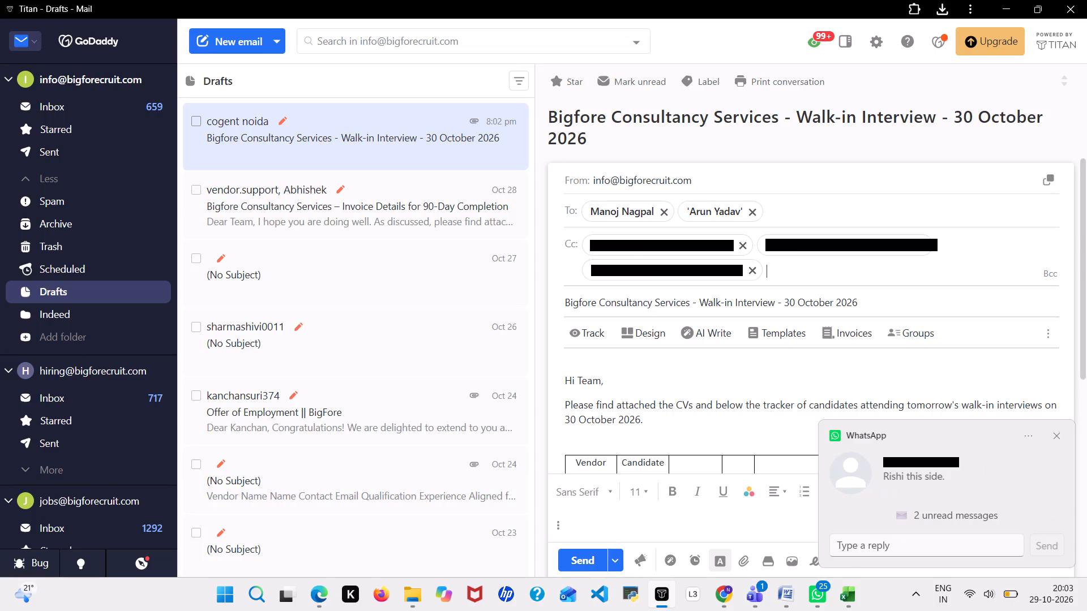
Review the draft's tracker, sign-off and attachments, and preview Rahul's attached iEnergizer resume.
scroll(678, 376, "down", 2)
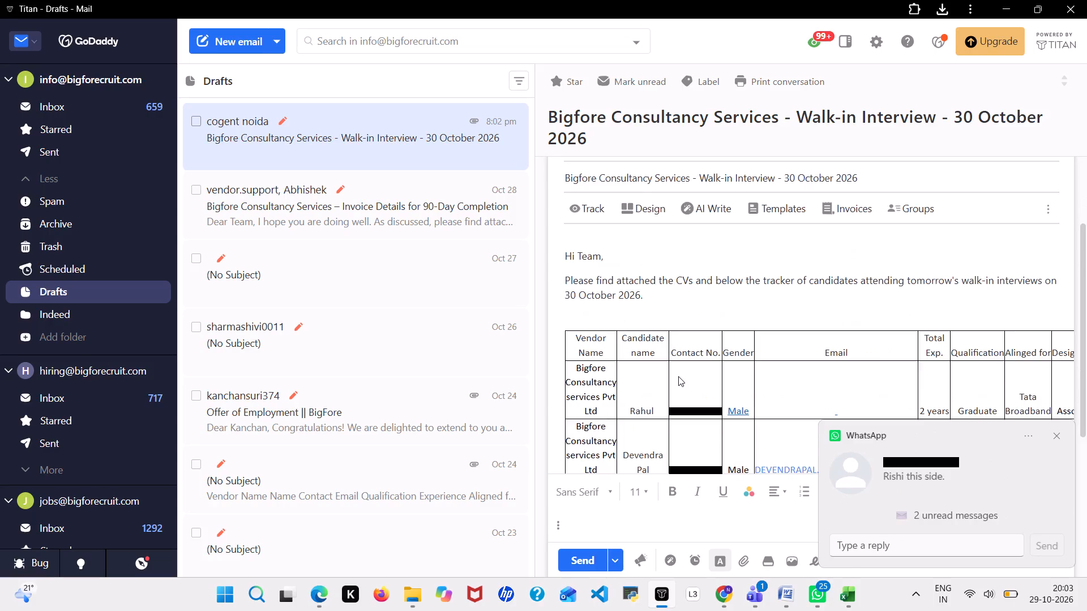
scroll(678, 376, "down", 3)
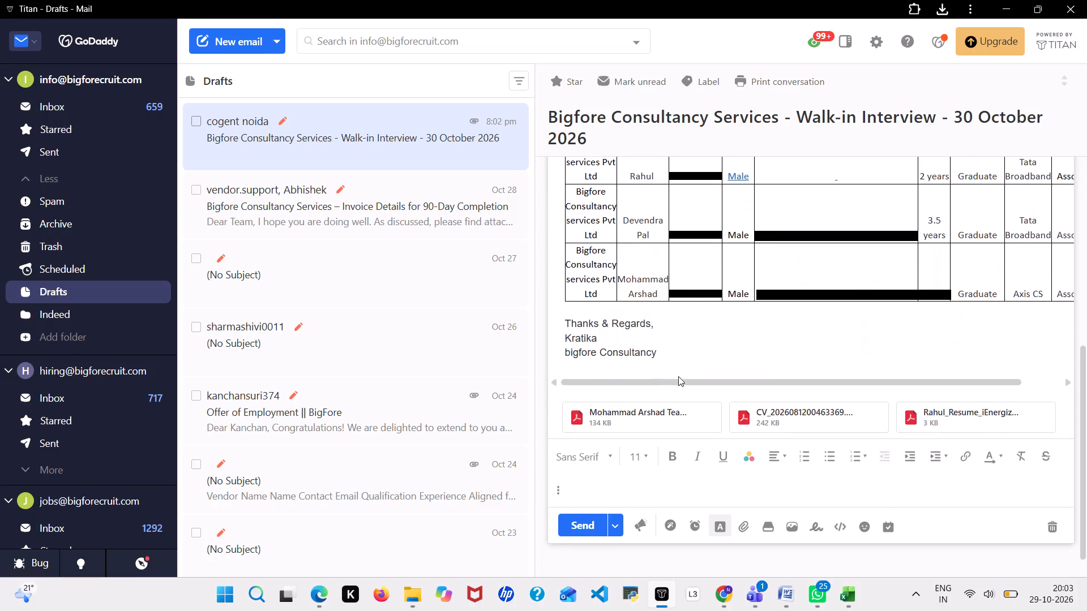
scroll(678, 376, "down", 1)
scroll(678, 376, "up", 1)
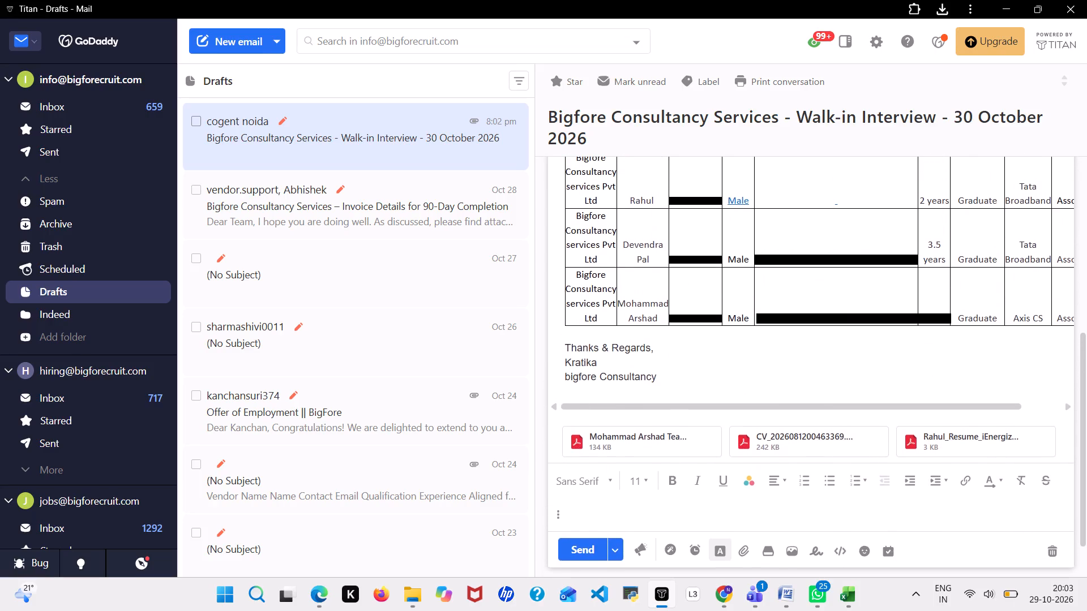
left_click(939, 444)
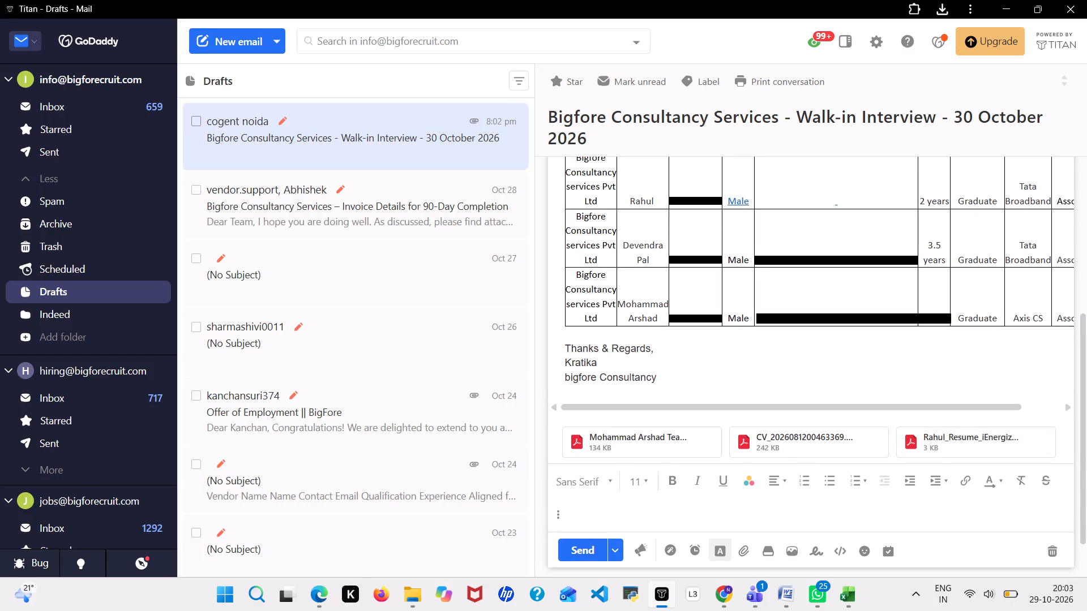
left_click(946, 436)
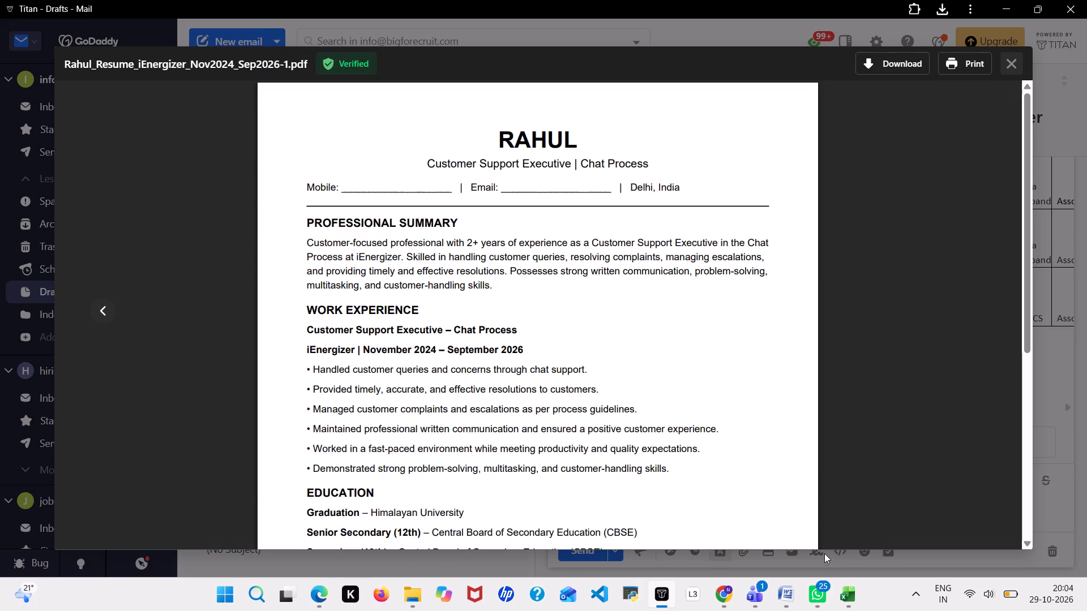
Leave the resume preview and capitalise the company name in the draft's sign-off as "Bigfore Consultancy".
left_click(1008, 66)
scroll(785, 265, "up", 2)
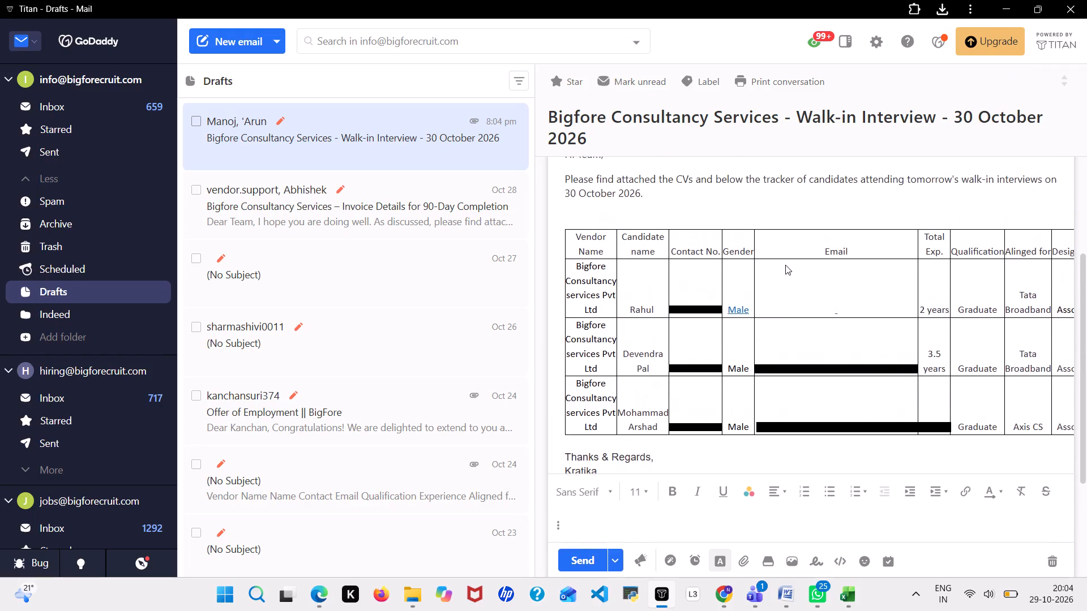
scroll(785, 265, "up", 2)
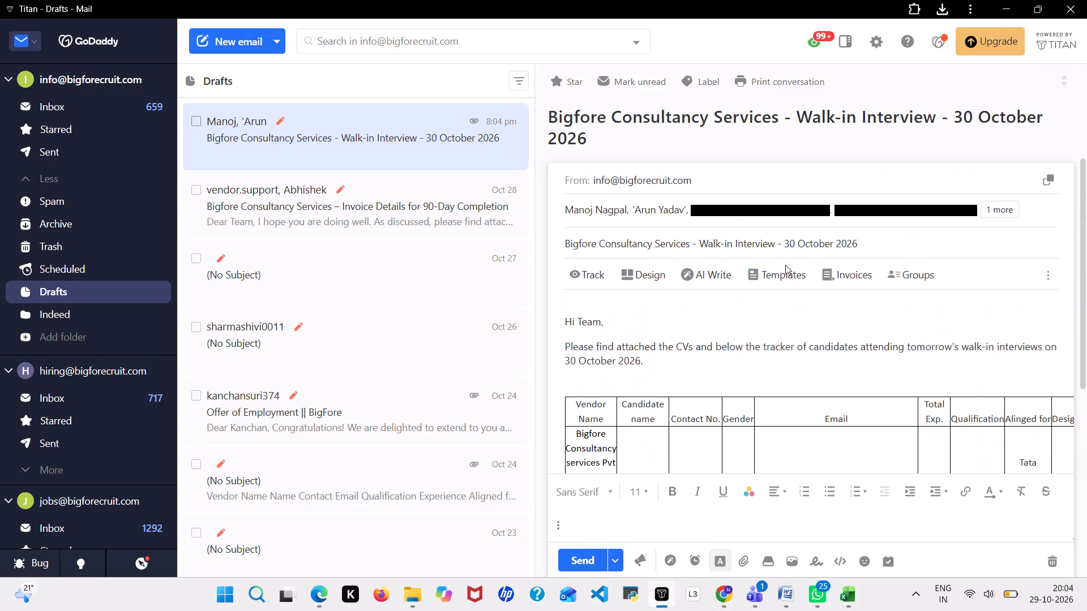
scroll(785, 265, "up", 1)
scroll(768, 338, "down", 1)
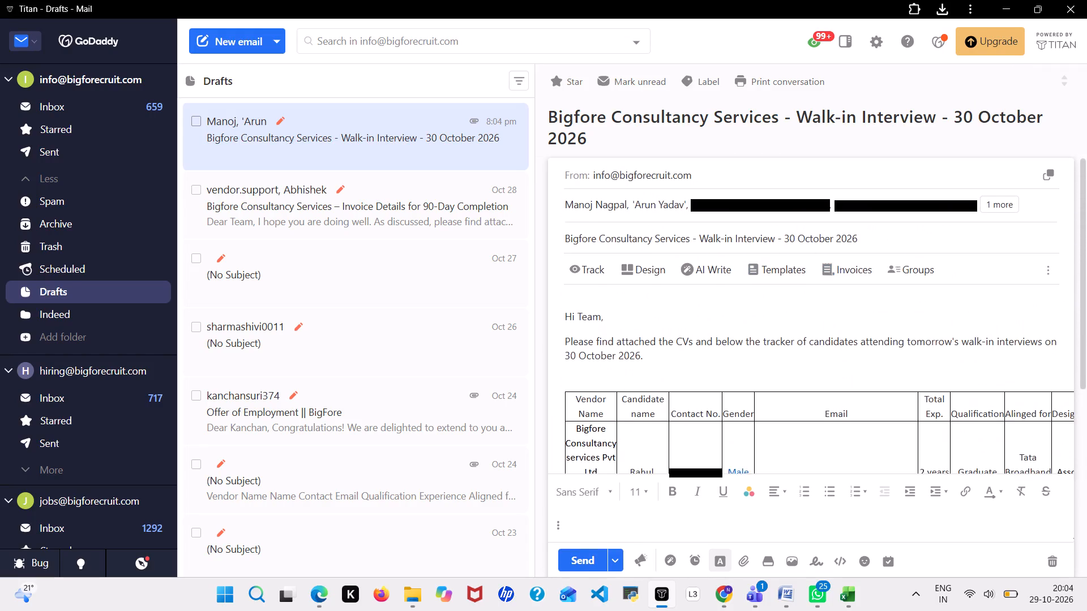
scroll(768, 338, "down", 2)
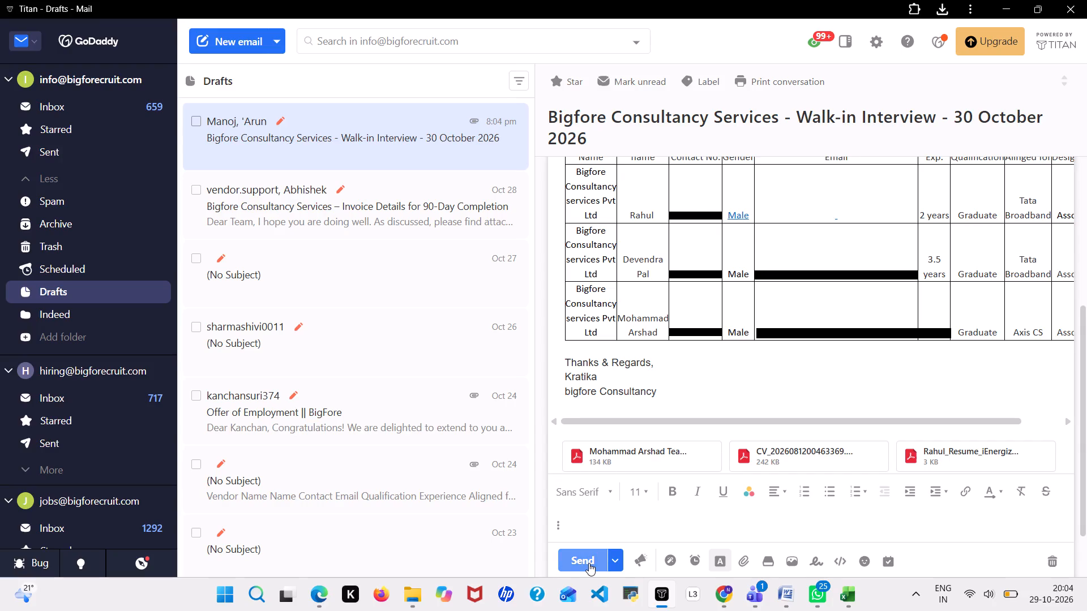
left_click(569, 391)
key("BackSpace")
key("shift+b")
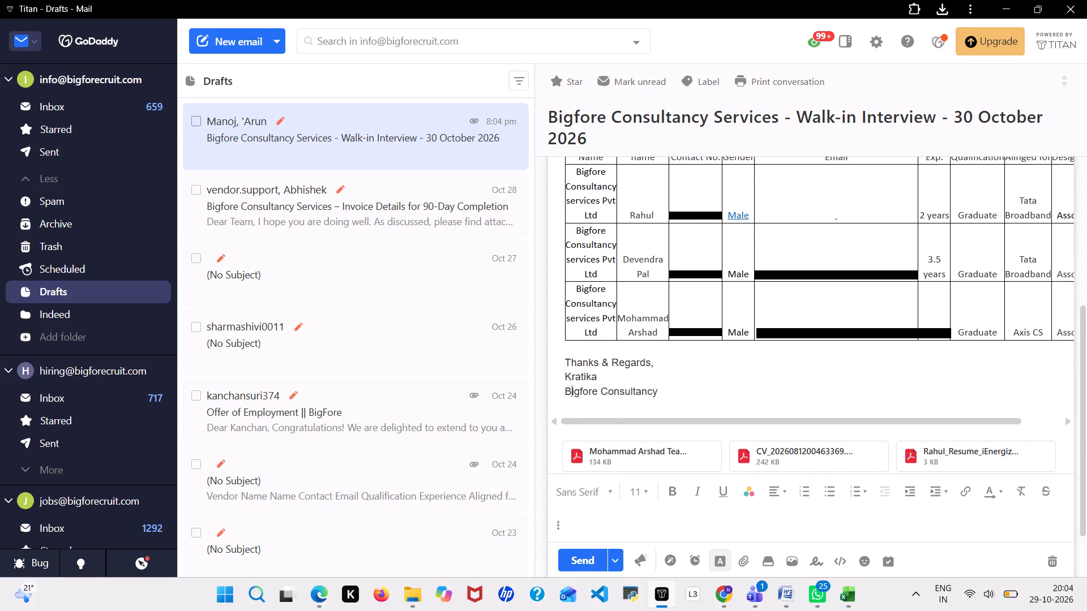
Send the 30 October 2026 walk-in interview email with its candidate tracker and three attached CVs.
left_click(588, 557)
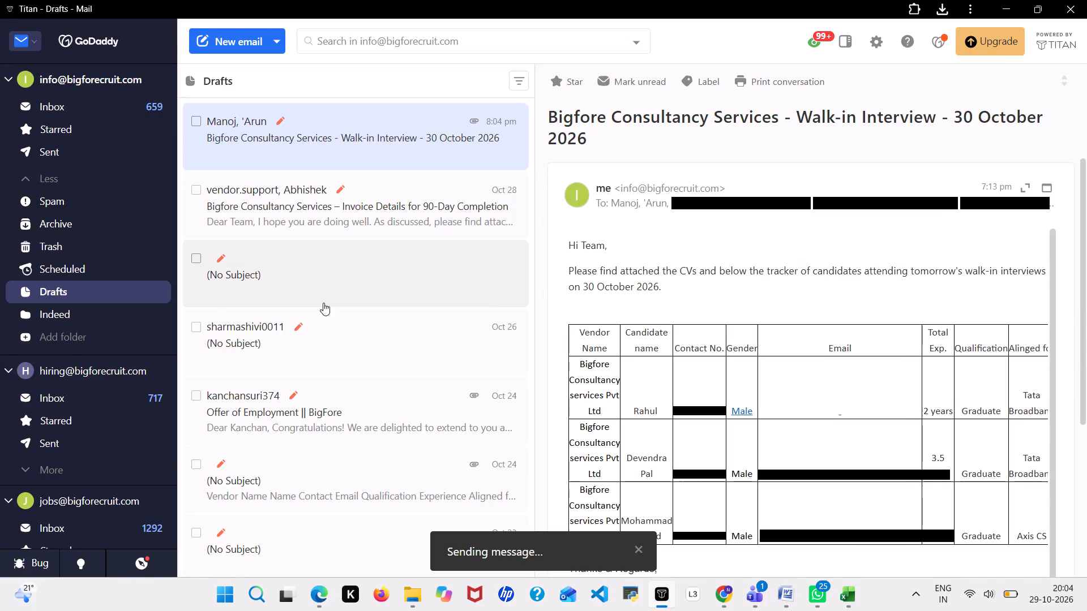